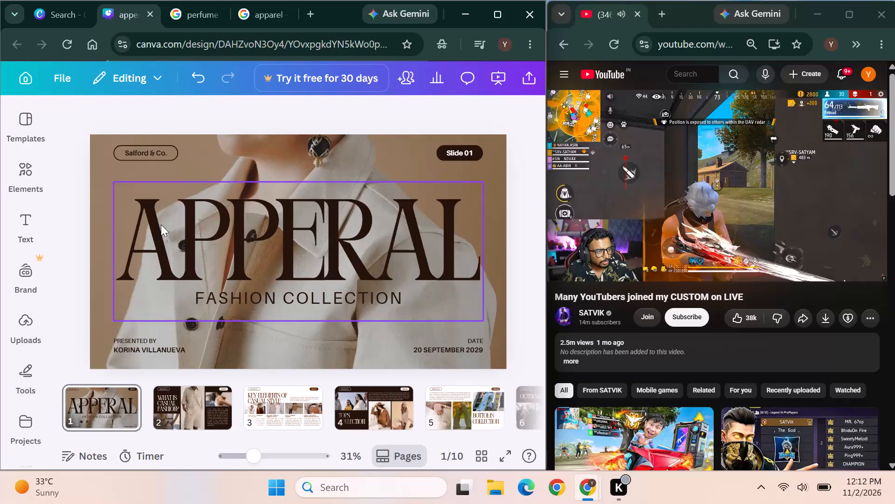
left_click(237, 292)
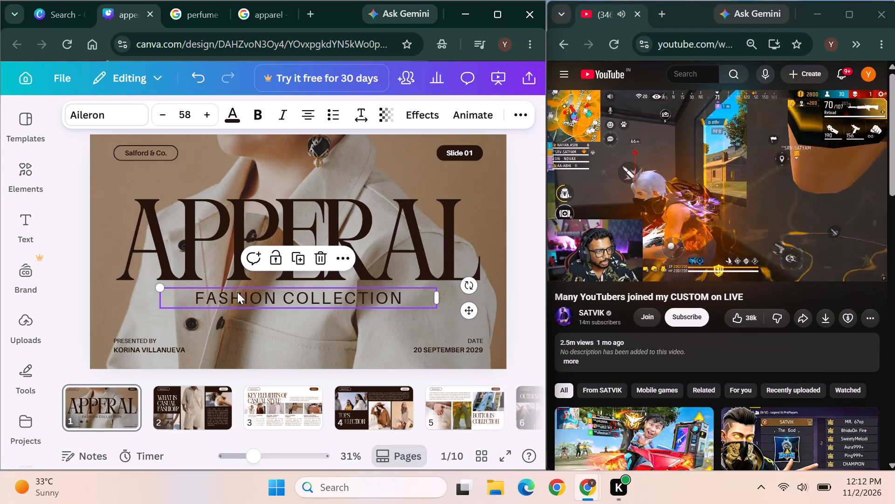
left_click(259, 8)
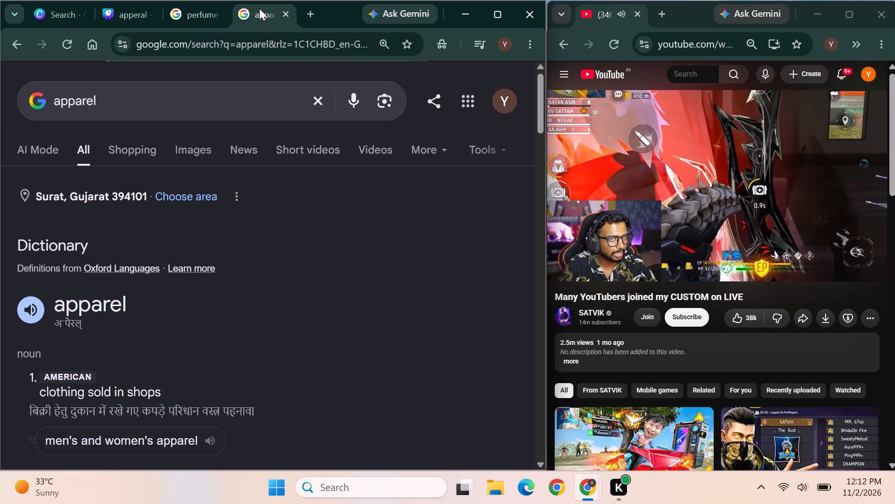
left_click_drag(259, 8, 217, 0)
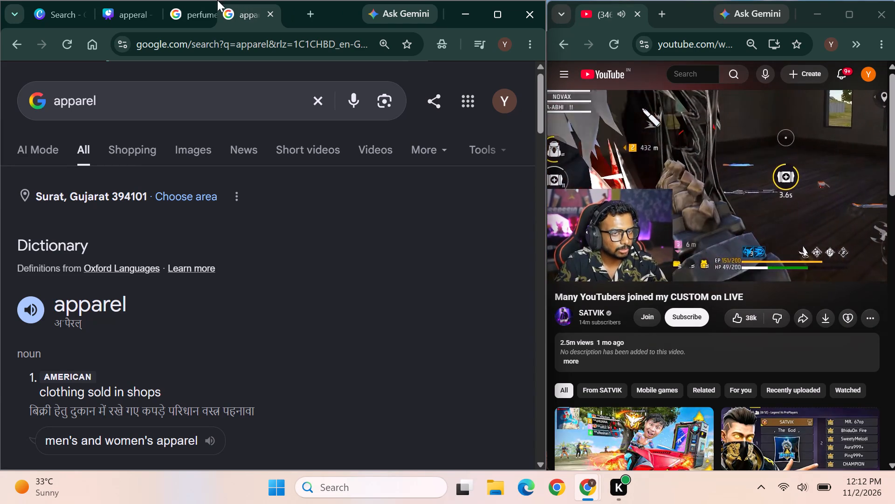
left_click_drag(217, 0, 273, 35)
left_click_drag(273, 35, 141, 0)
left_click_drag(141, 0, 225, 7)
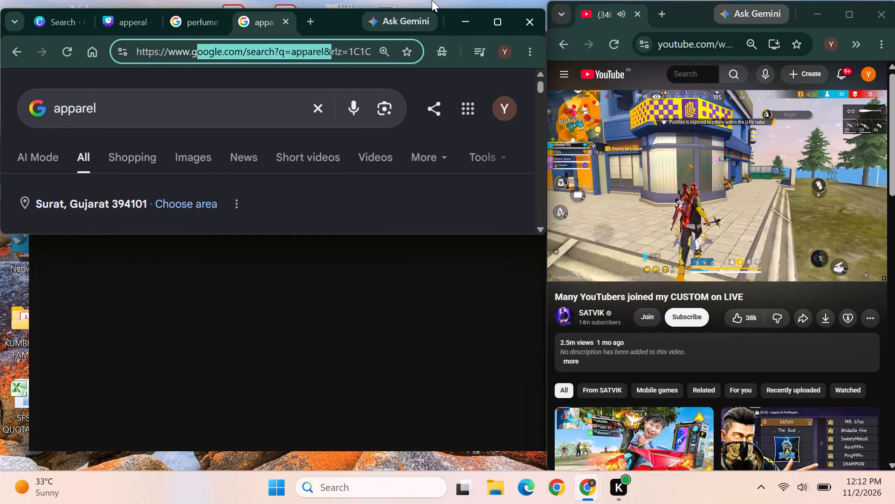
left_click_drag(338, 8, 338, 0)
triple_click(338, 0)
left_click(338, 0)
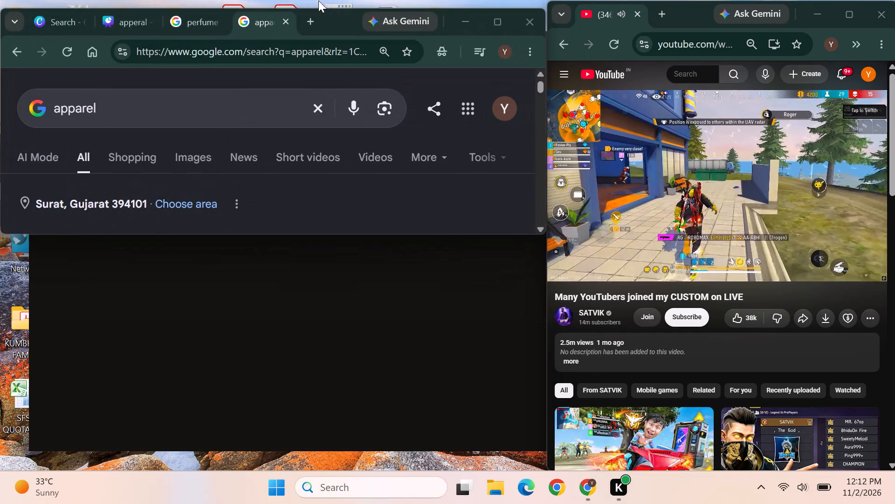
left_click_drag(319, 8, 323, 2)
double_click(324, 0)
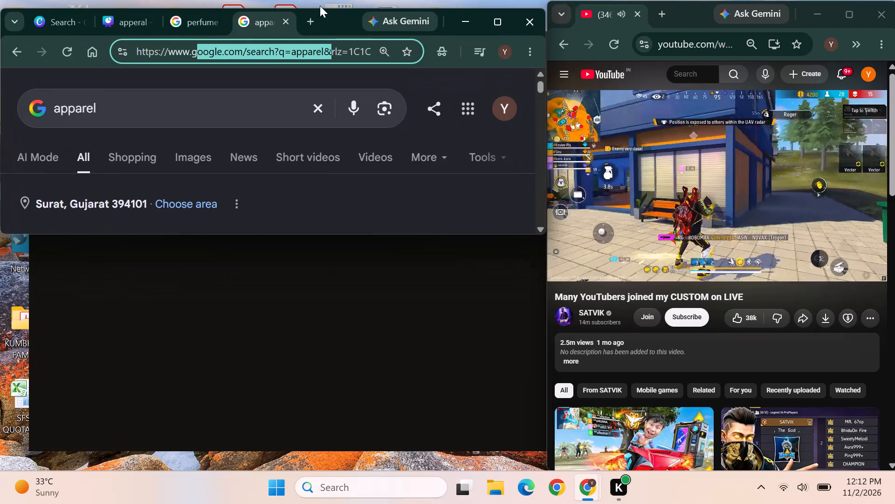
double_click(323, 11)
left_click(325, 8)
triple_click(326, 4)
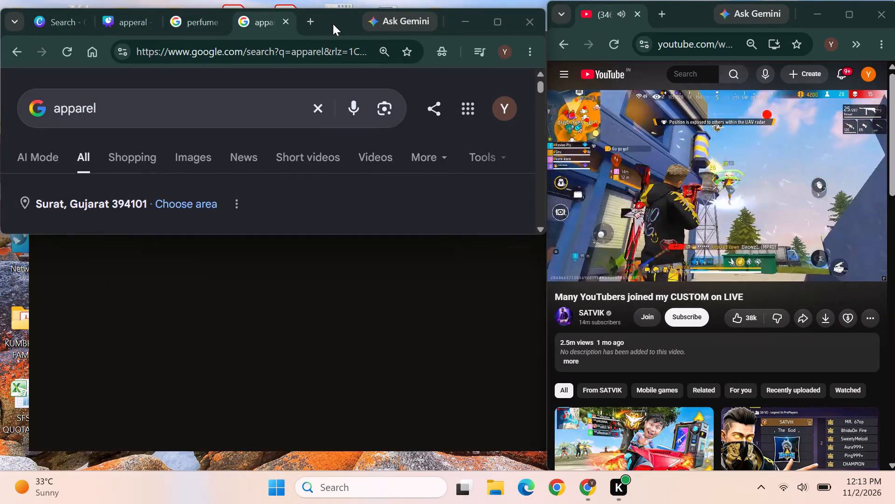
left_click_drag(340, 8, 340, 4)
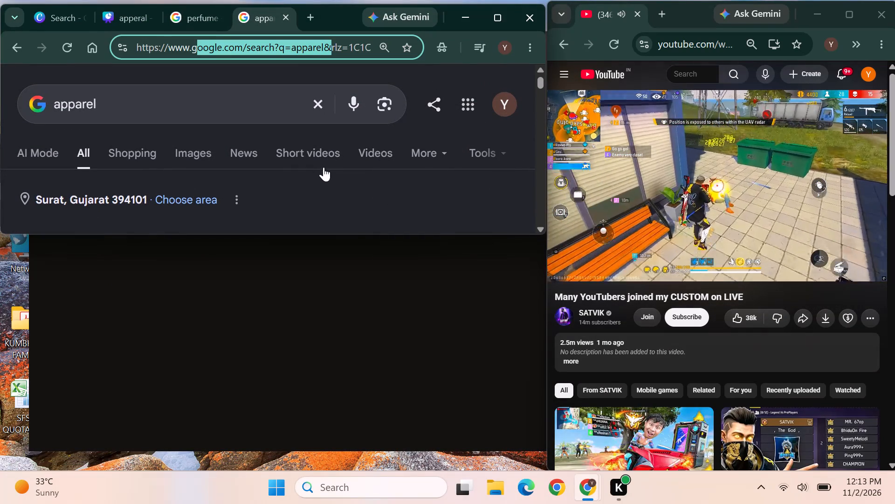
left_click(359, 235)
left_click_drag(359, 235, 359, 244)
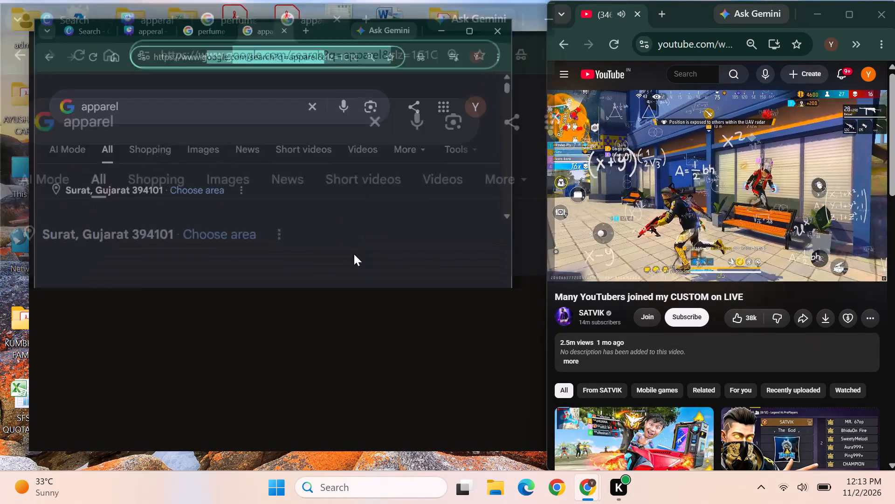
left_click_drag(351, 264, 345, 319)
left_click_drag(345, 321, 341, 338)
Open ChatGPT in a new browser tab.
left_click(184, 12)
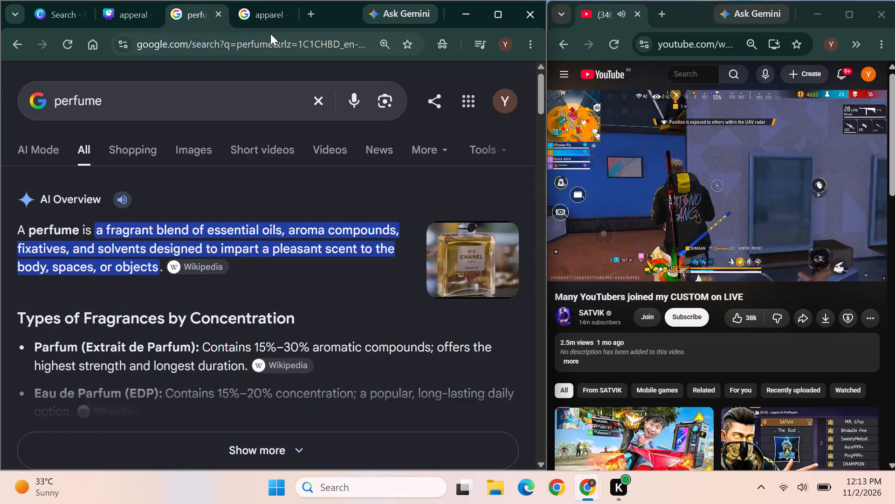
left_click(315, 15)
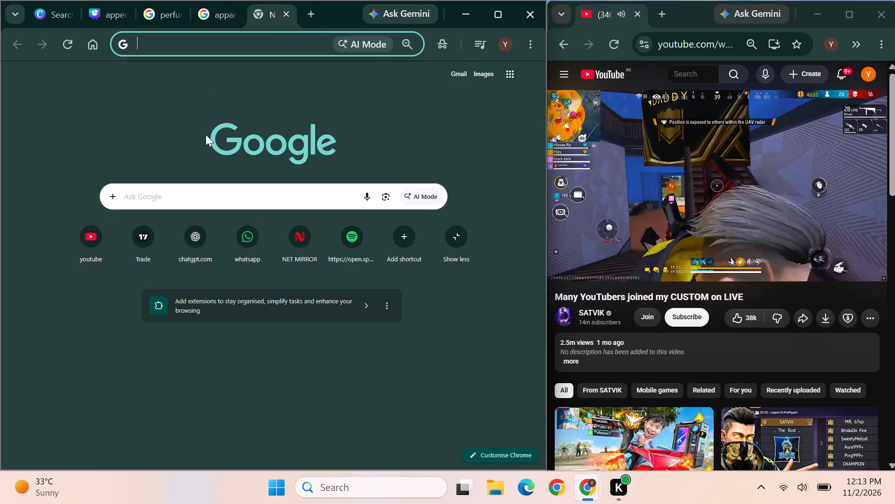
left_click(186, 263)
left_click(162, 8)
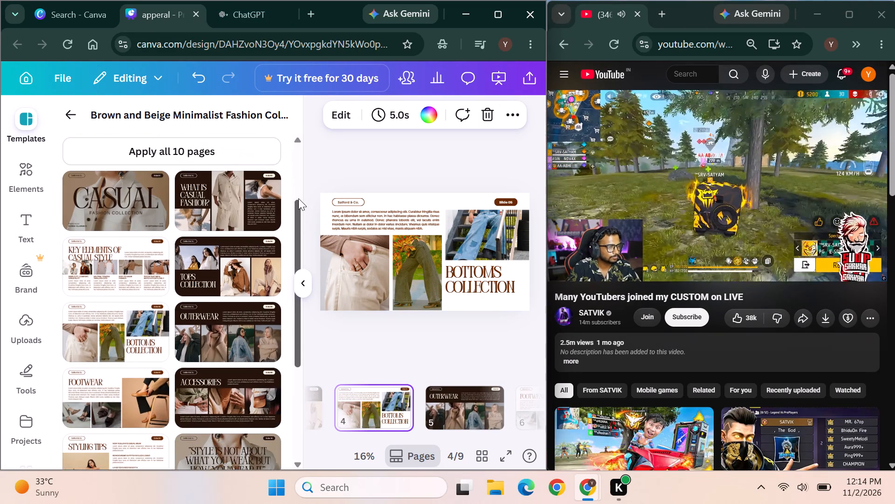
left_click_drag(298, 198, 295, 126)
left_click(74, 107)
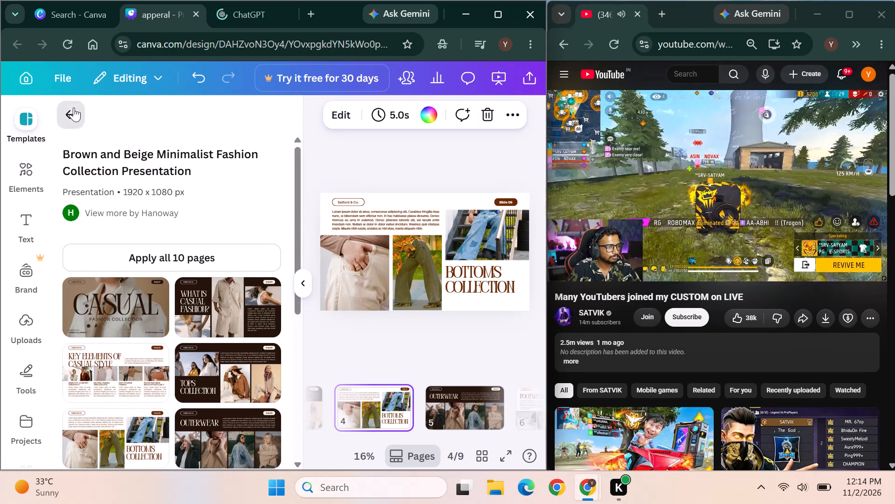
left_click_drag(298, 225, 302, 255)
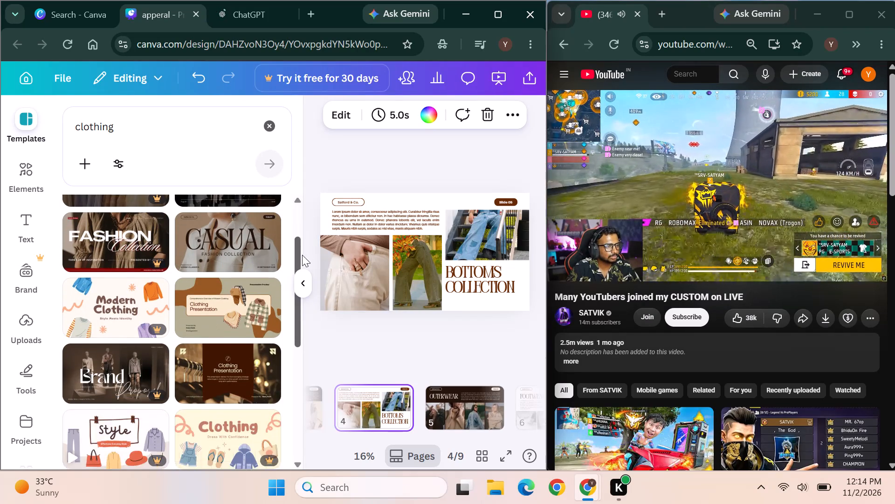
left_click_drag(302, 255, 303, 255)
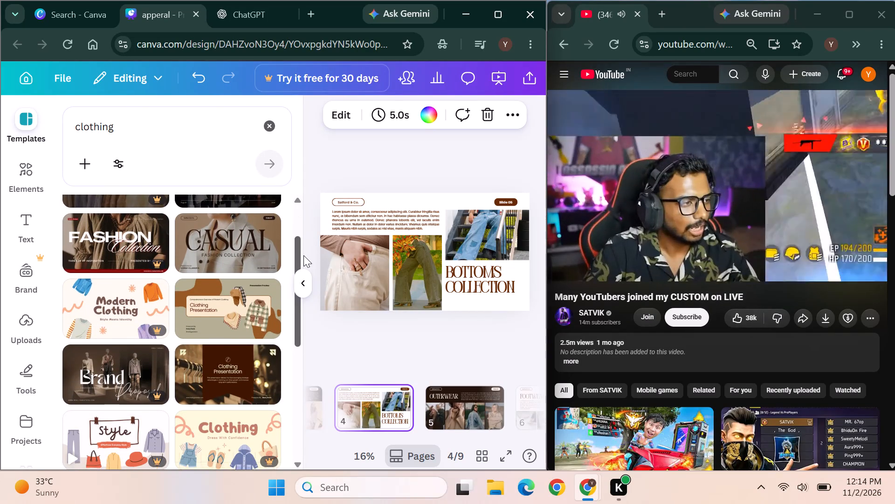
left_click_drag(303, 255, 303, 232)
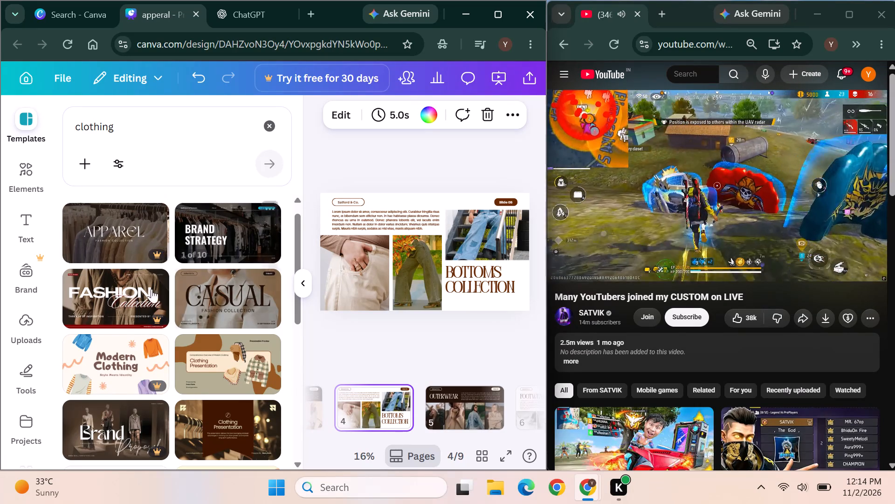
Search the presentation templates for "fashion" and return to the full page view.
left_click(161, 129)
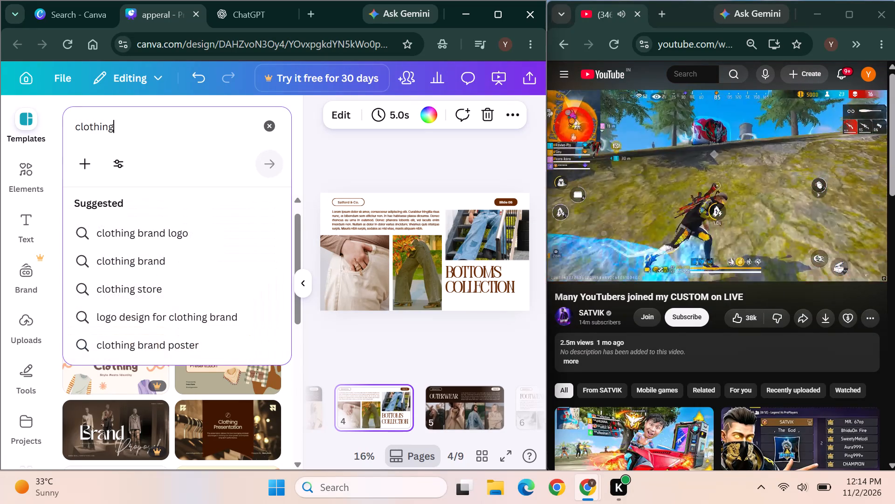
key("BackSpace")
key("BackSpace")
key("BackSpace")
key("BackSpace")
key("BackSpace")
key("BackSpace")
key("BackSpace")
key("BackSpace")
key("BackSpace")
key("BackSpace")
key("BackSpace")
key("BackSpace")
key("BackSpace")
key("BackSpace")
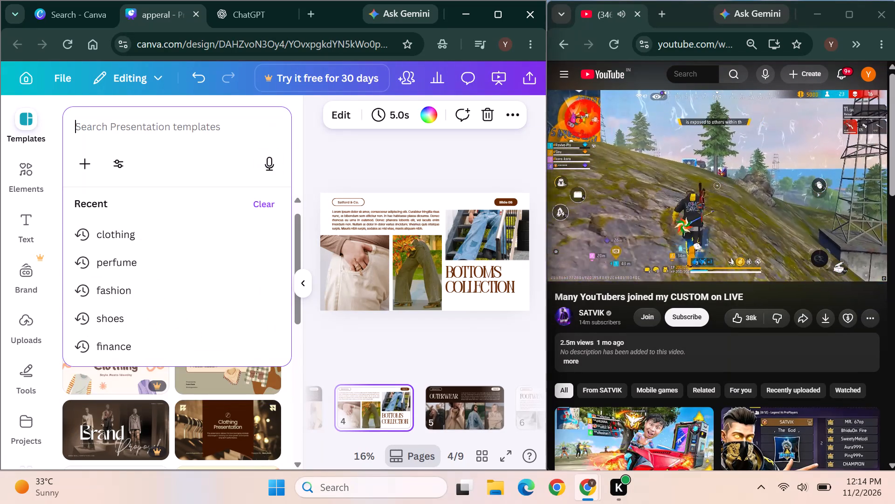
type("fashion")
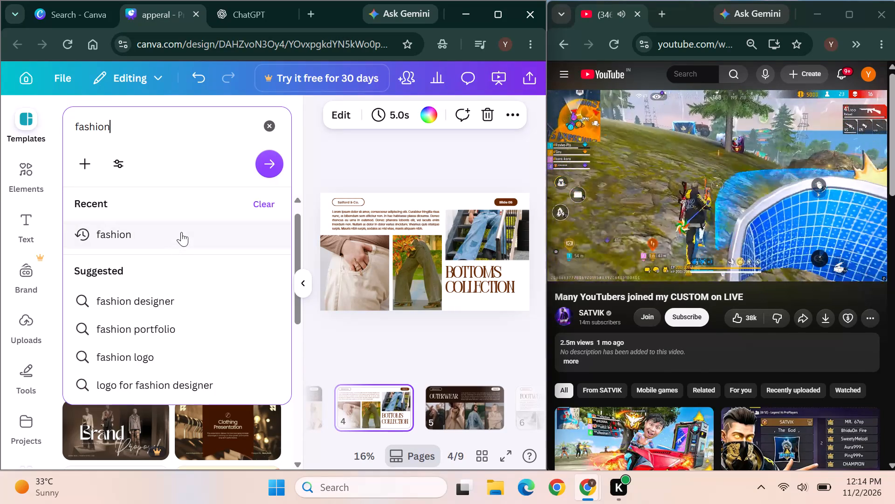
left_click(181, 232)
left_click(330, 153)
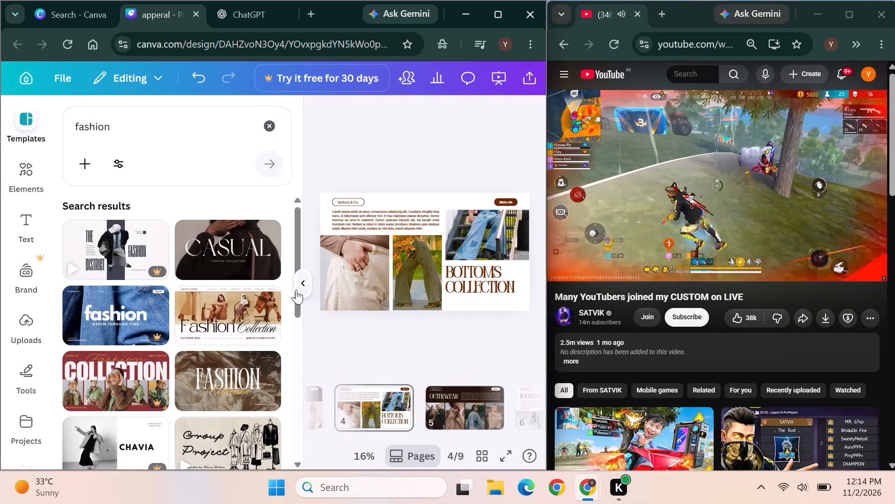
left_click(301, 285)
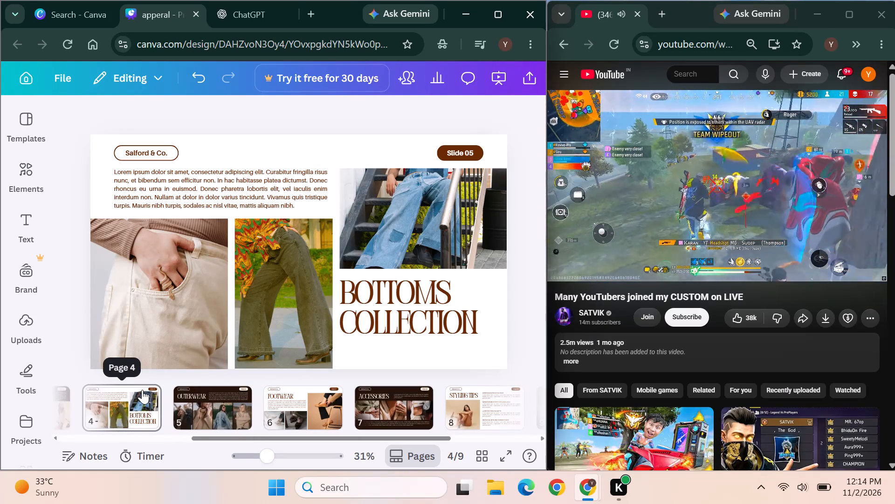
Delete the Bottoms Collection, Outerwear, Footwear, Accessories and Styling Tips pages from the presentation.
left_click(142, 390)
left_click(143, 394)
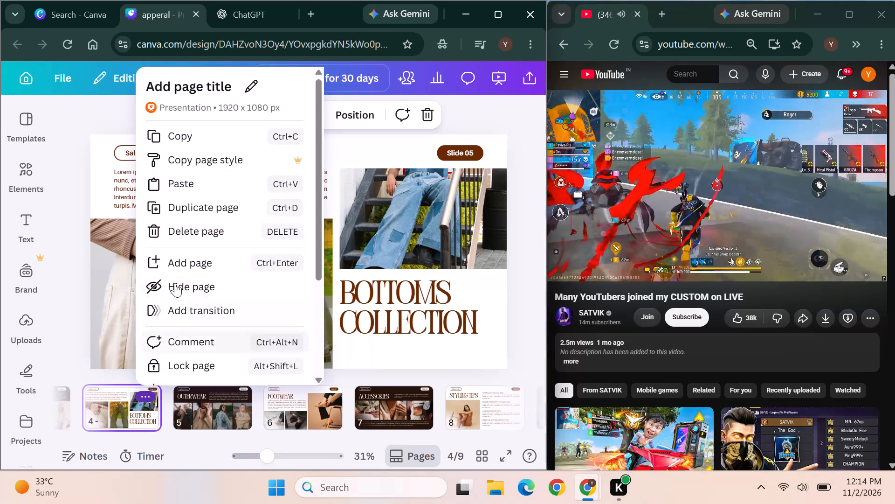
left_click(179, 238)
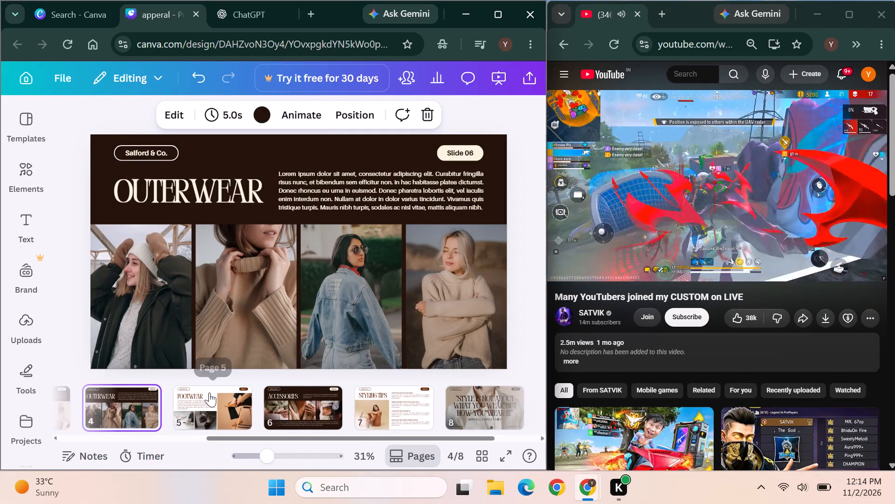
left_click(142, 418)
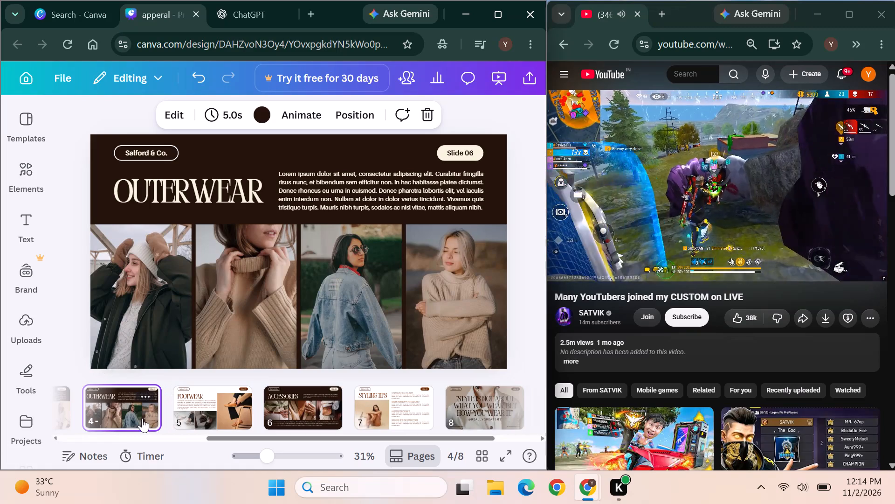
left_click(143, 393)
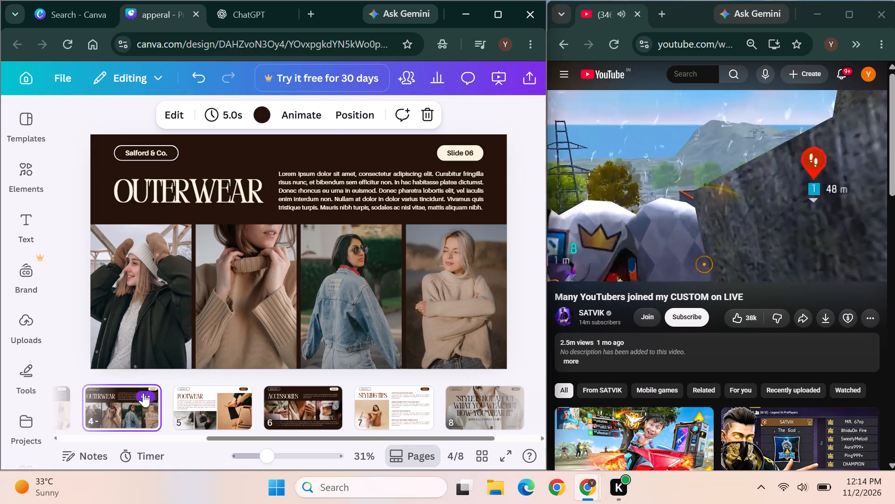
left_click(187, 229)
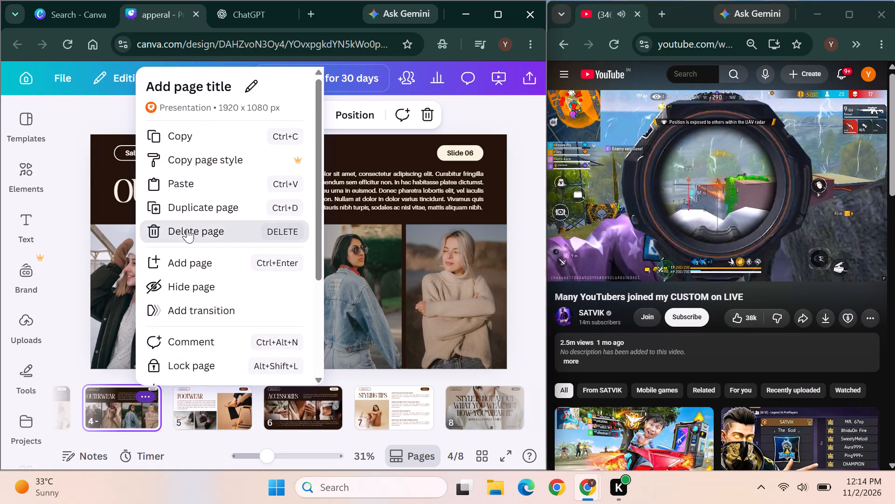
left_click(162, 395)
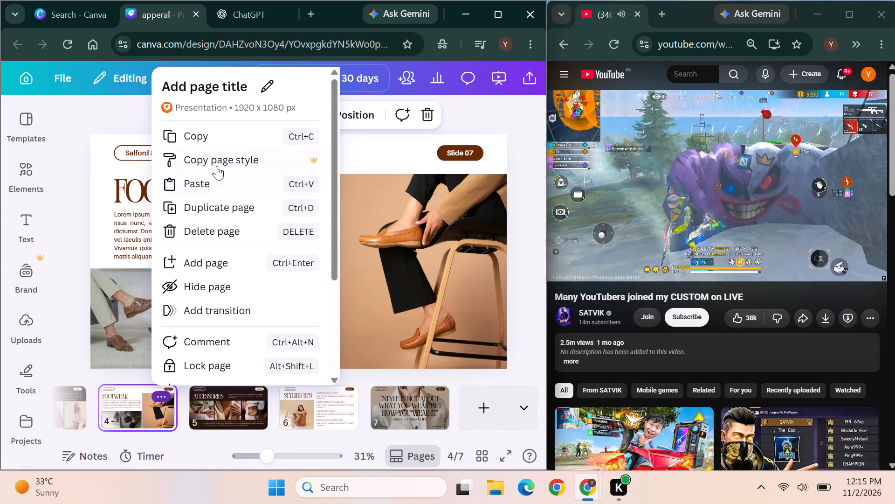
left_click(203, 229)
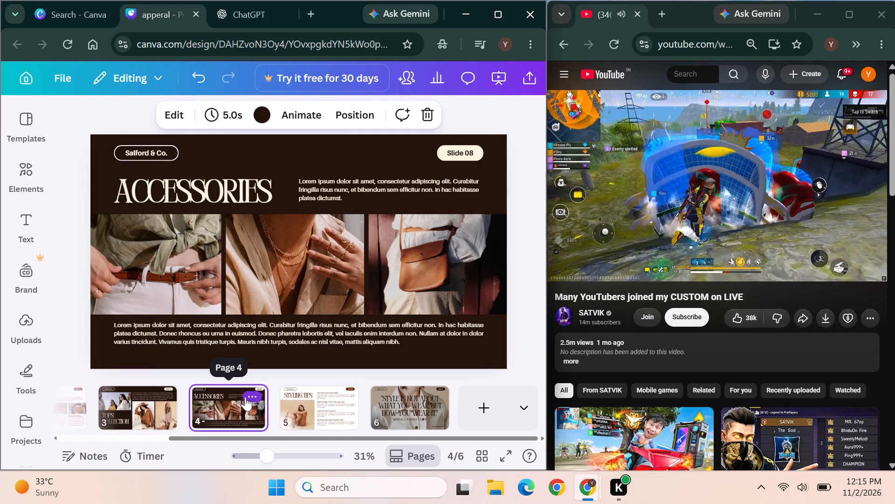
left_click(246, 397)
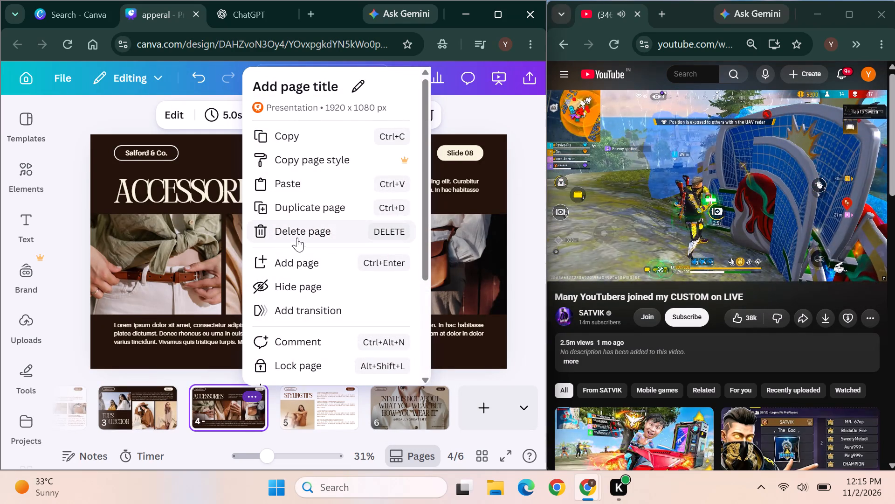
left_click(298, 236)
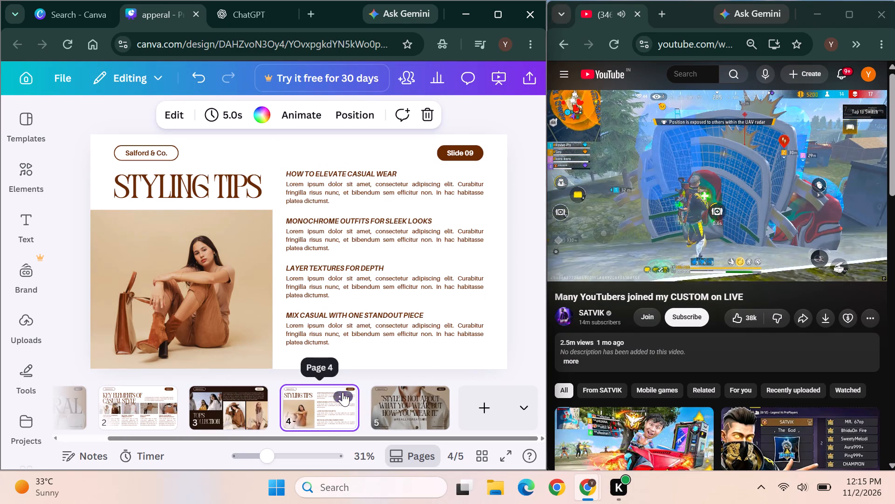
left_click(343, 392)
left_click(399, 229)
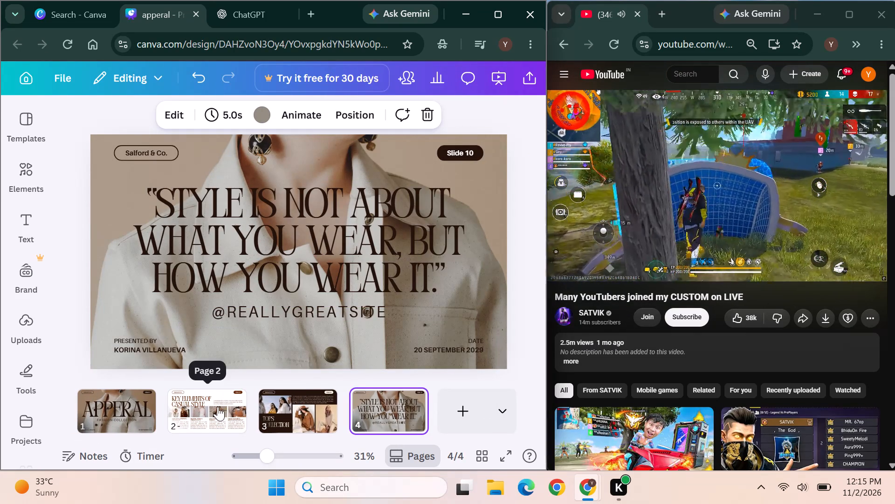
Delete the Key Elements of Casual Style and Tops Collection pages from the presentation.
left_click(212, 409)
left_click(237, 397)
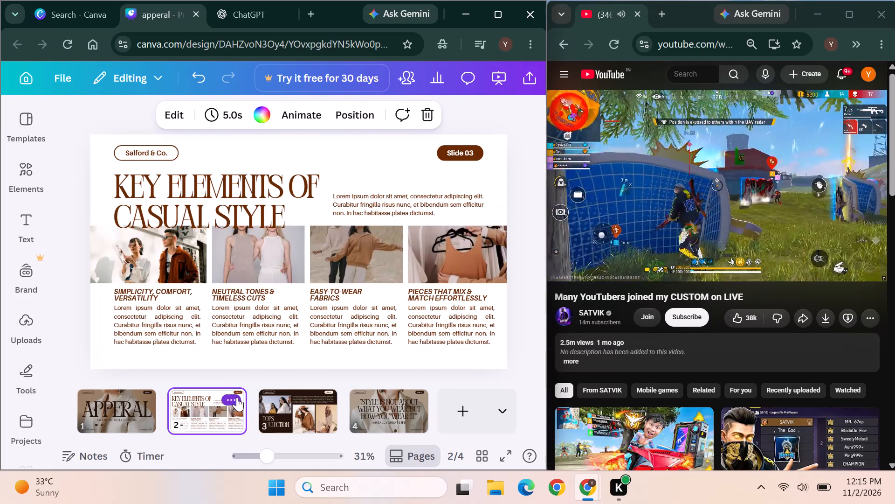
left_click(289, 232)
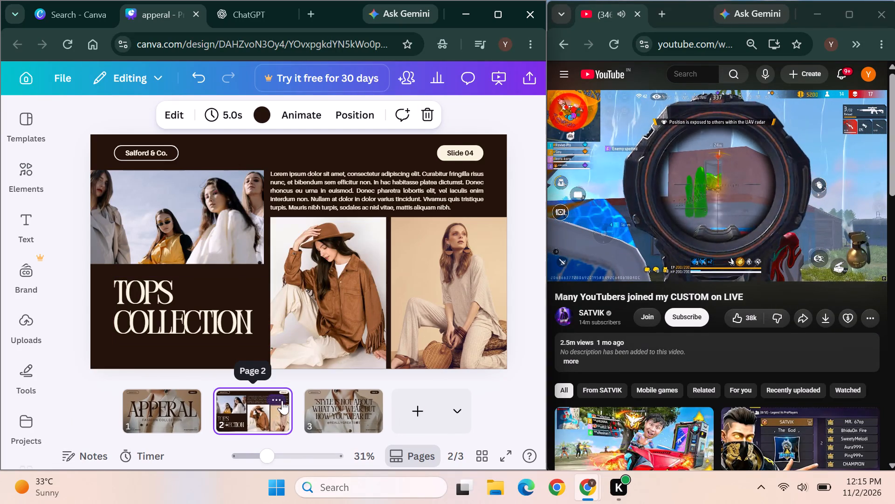
left_click(282, 399)
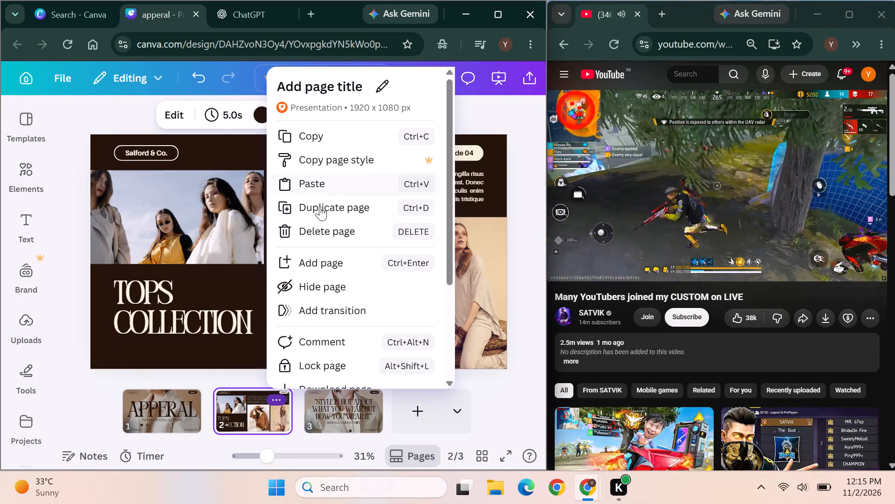
left_click(323, 230)
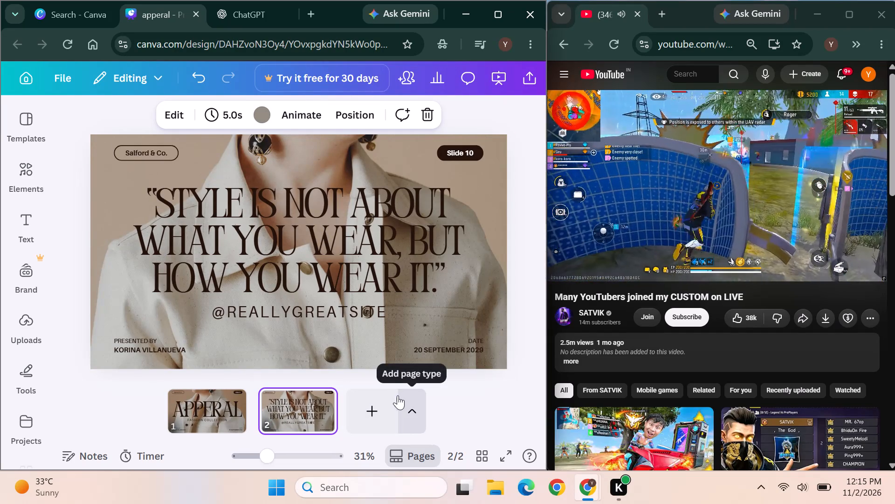
Add page 3 and apply the second page of the Brown Minimalist Casual Fashion Collection Presentation template to it.
left_click(358, 410)
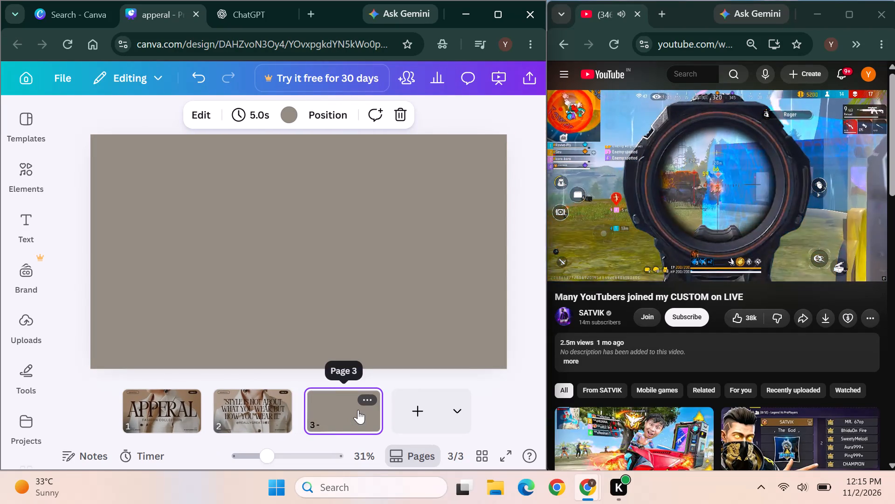
left_click(22, 128)
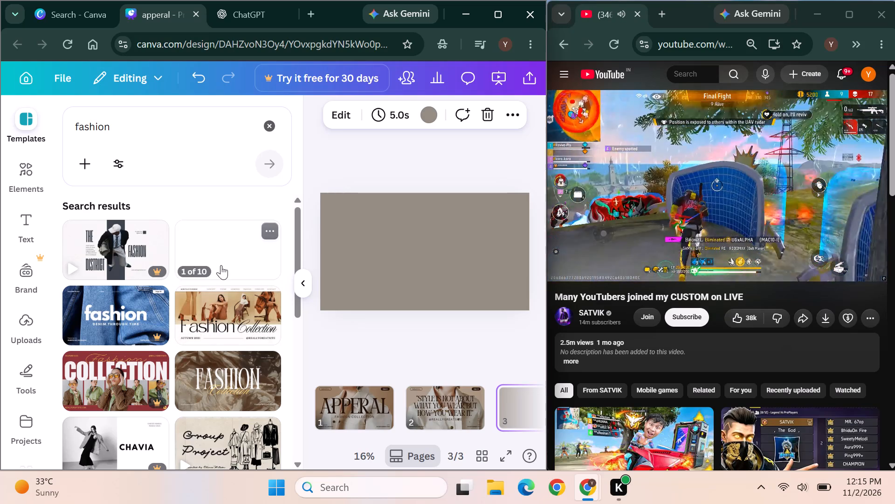
left_click(234, 247)
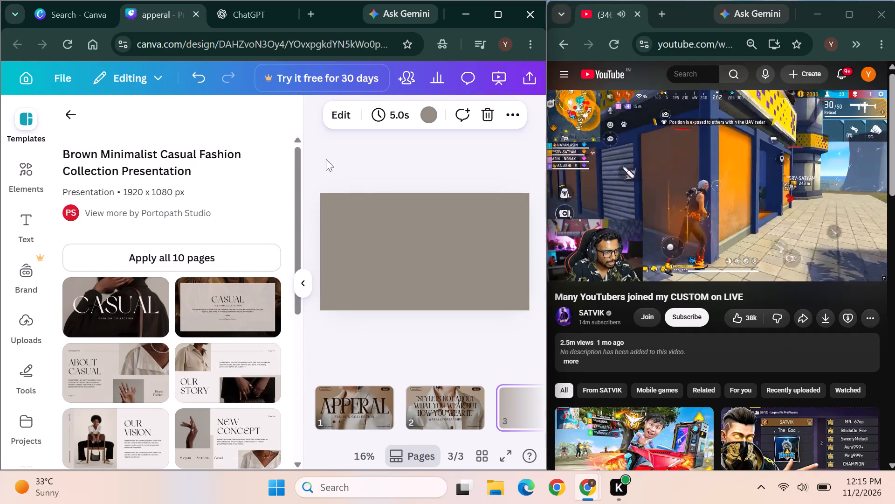
left_click(234, 291)
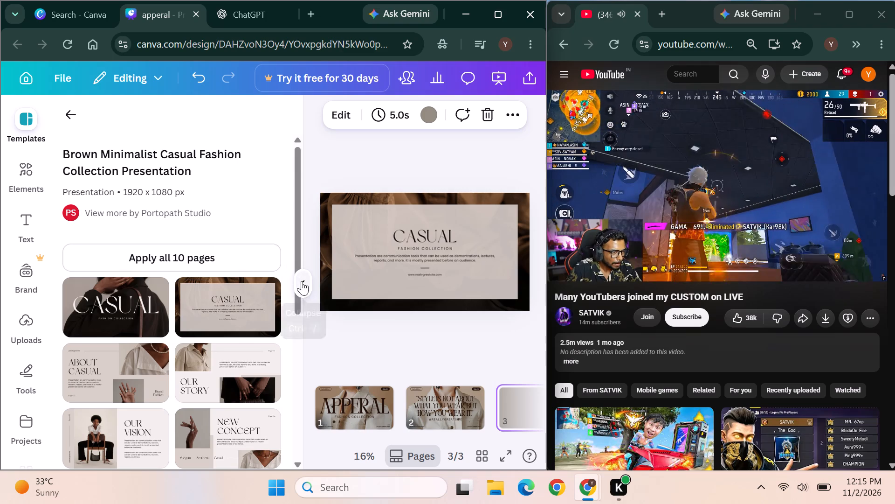
left_click(428, 354)
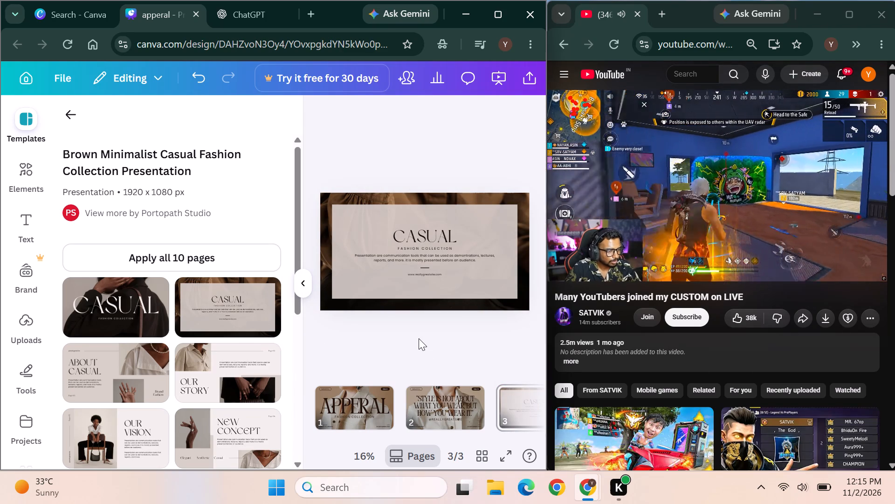
left_click(419, 338)
left_click(303, 285)
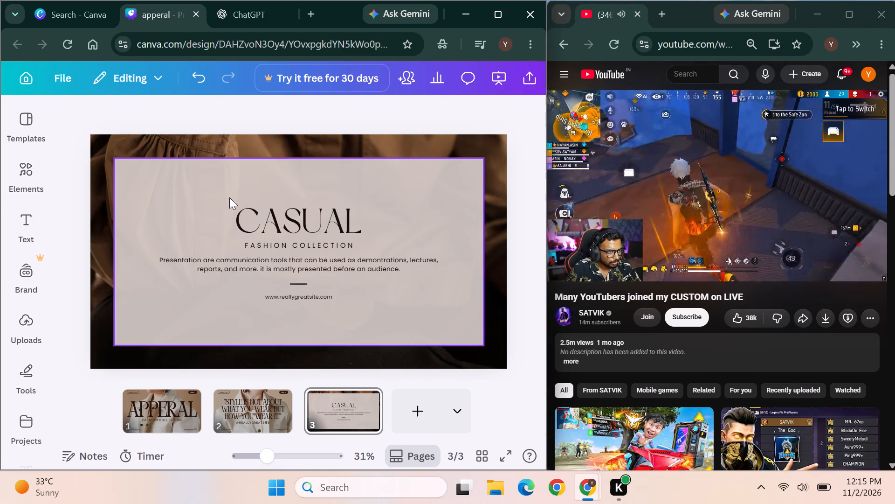
Replace the title "CASUAL" on page 3 with "apperal".
double_click(282, 225)
type("app")
type("eral")
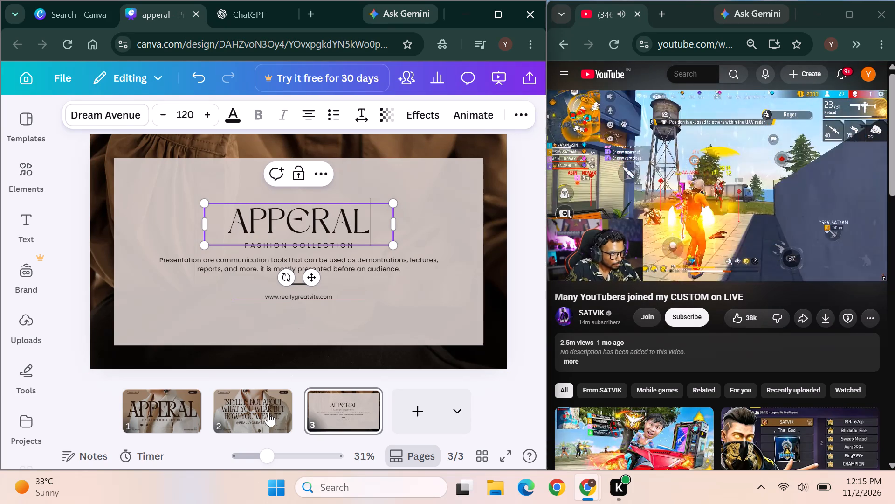
Check the quote page against page 3, and add a blank page 4 at the end of the presentation.
left_click(260, 414)
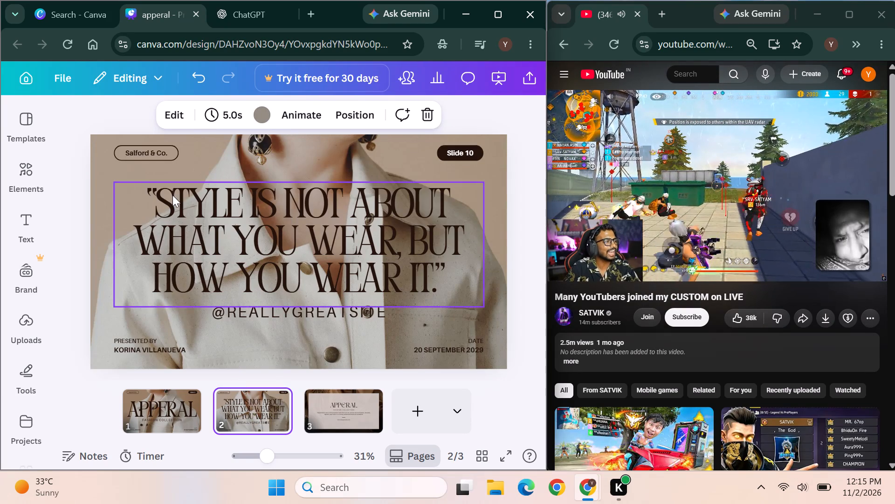
left_click(355, 413)
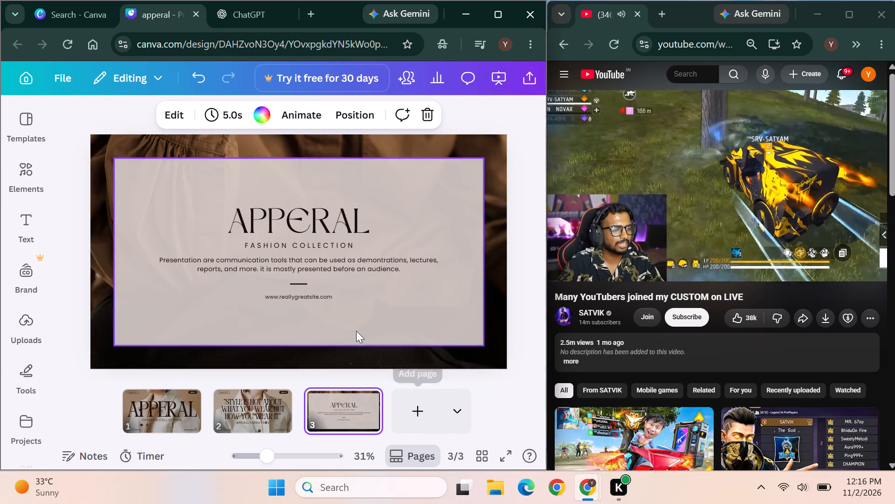
left_click(406, 402)
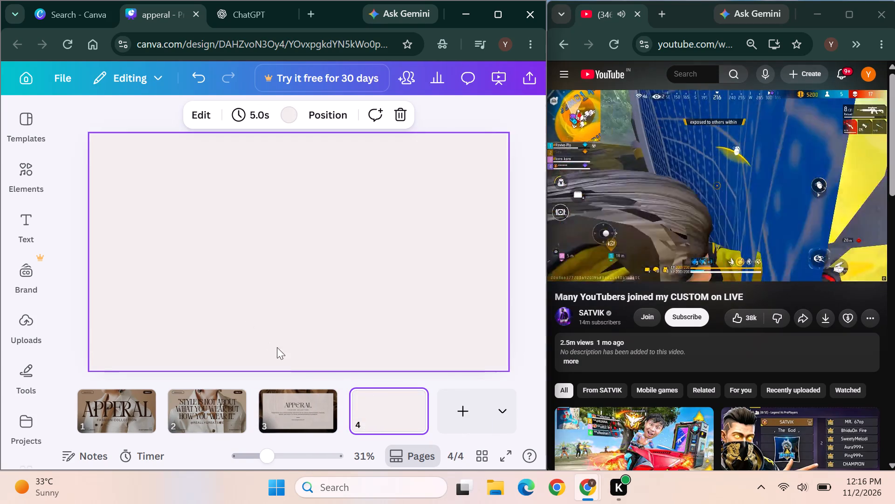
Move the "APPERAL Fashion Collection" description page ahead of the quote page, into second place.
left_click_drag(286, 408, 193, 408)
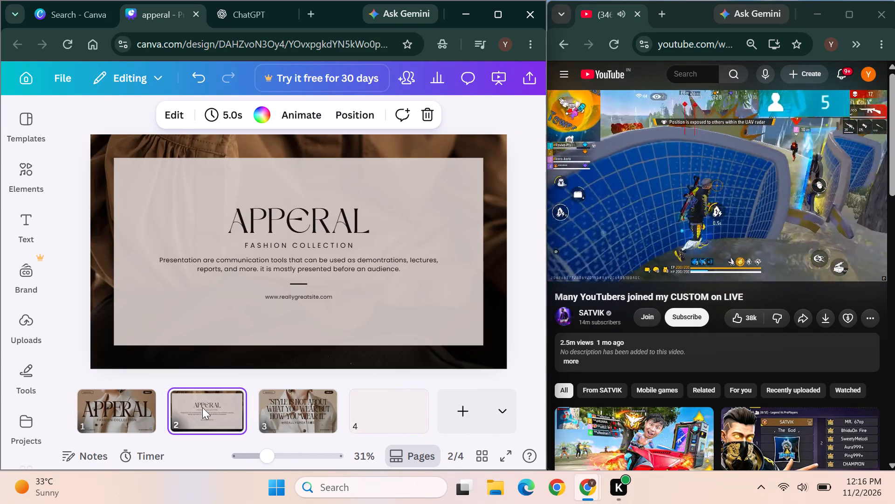
Look through the Brown Minimalist Casual Fashion Collection Presentation template for a layout suited to the blank page 4.
left_click(388, 409)
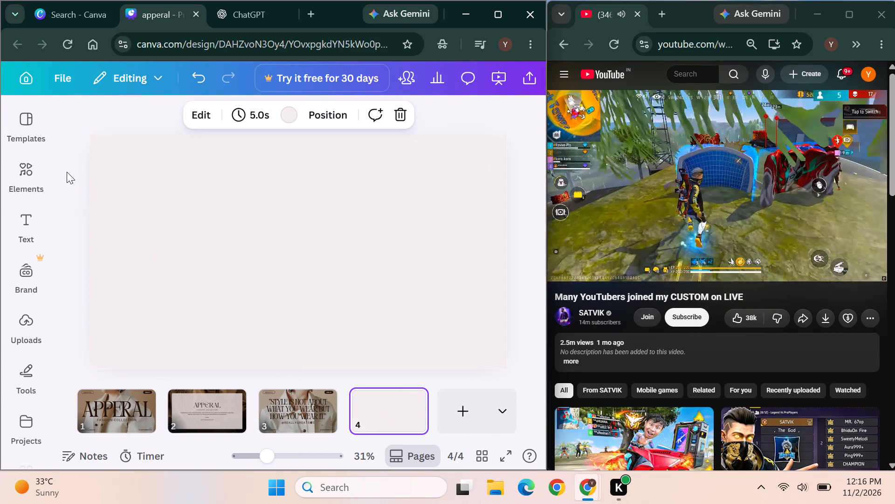
left_click(3, 120)
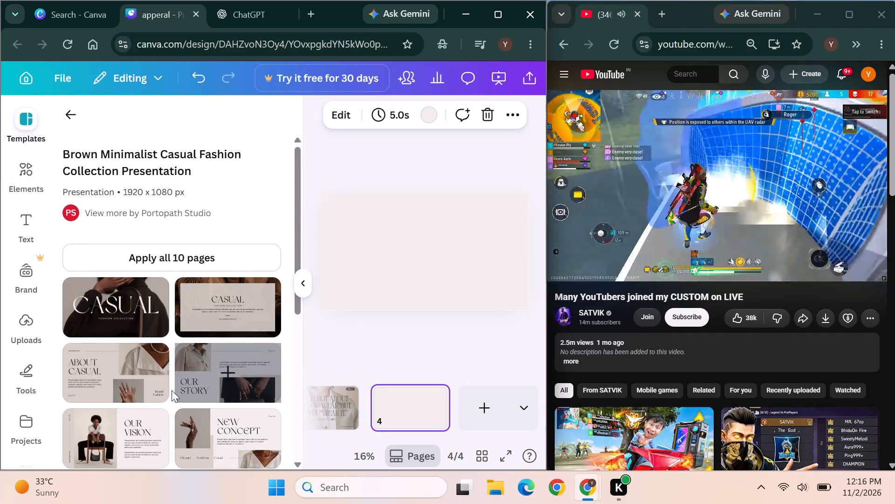
left_click_drag(296, 214, 298, 263)
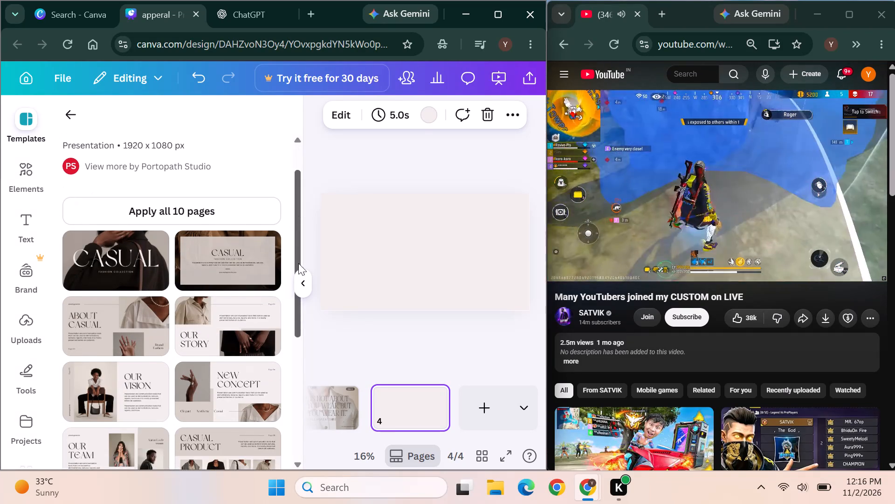
left_click_drag(298, 263, 300, 315)
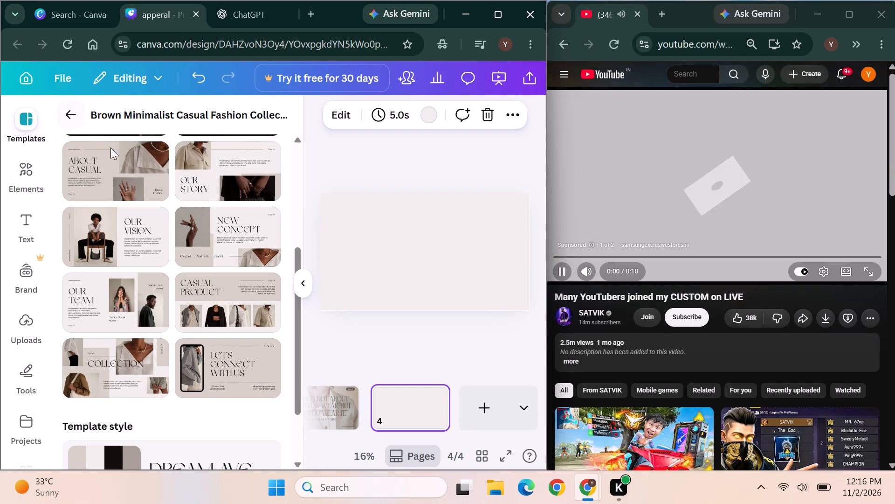
left_click(305, 283)
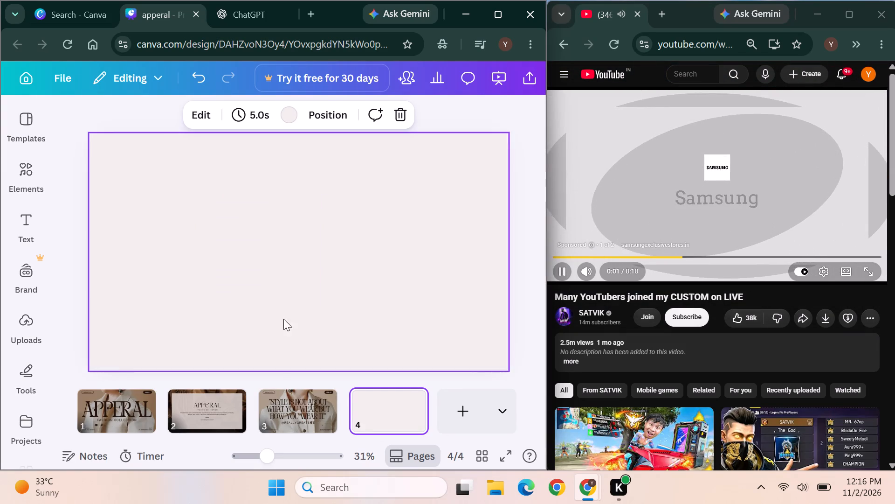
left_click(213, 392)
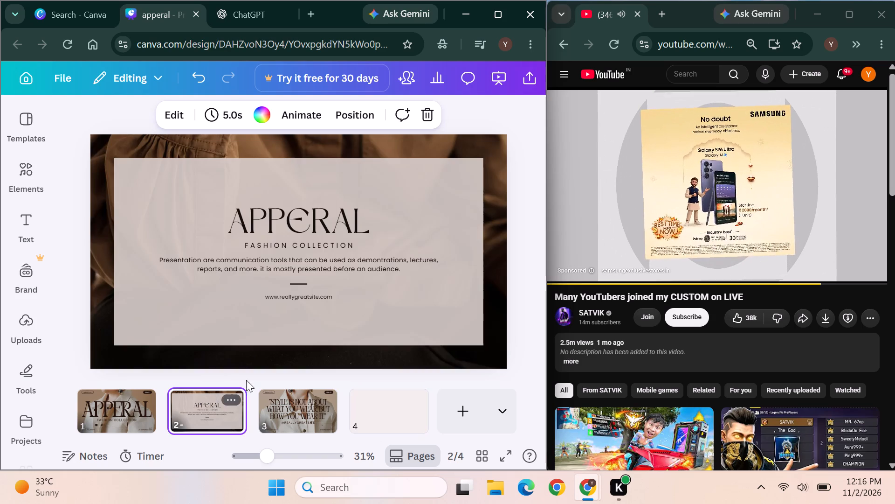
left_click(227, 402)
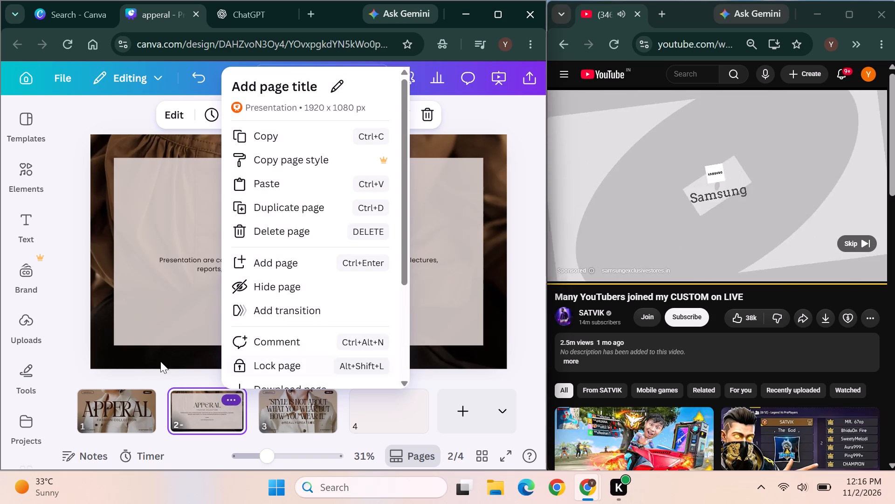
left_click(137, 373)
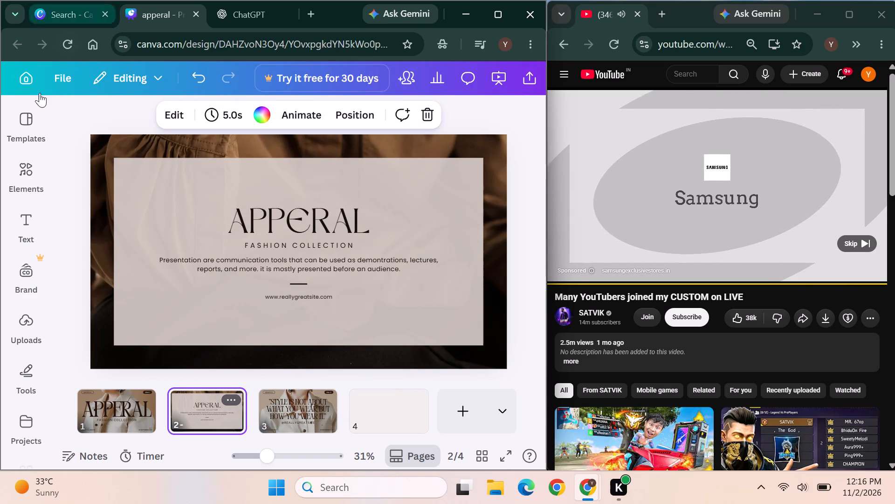
Search the templates for "clothing" and apply all 10 pages of the Brown and Beige Minimalist Fashion Collection Presentation.
left_click(28, 127)
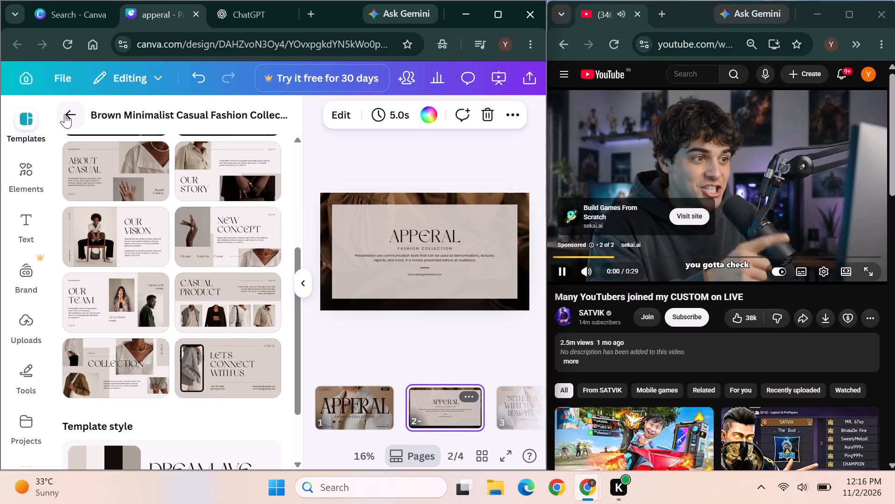
left_click(67, 114)
left_click_drag(119, 123, 63, 126)
key("c")
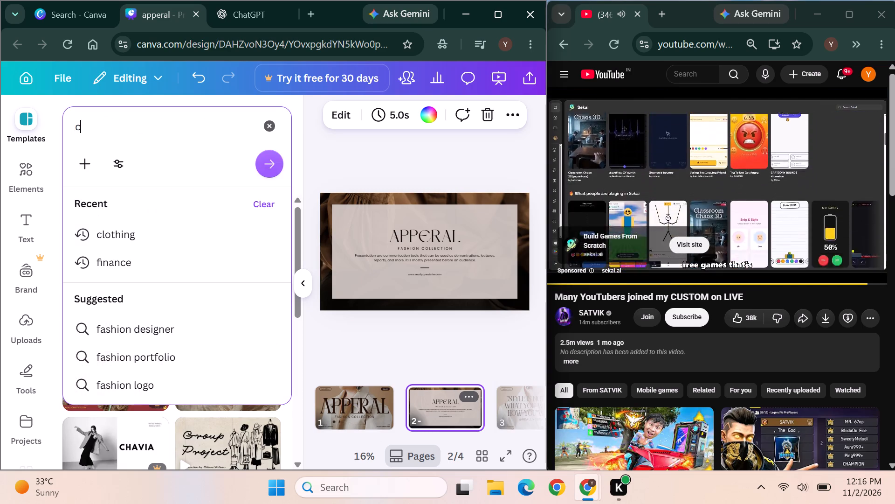
key("Down")
key("Return")
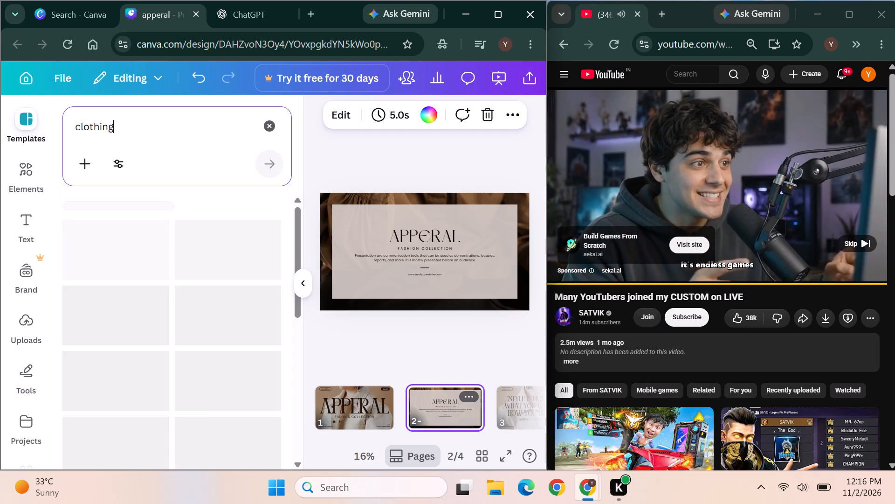
left_click(206, 329)
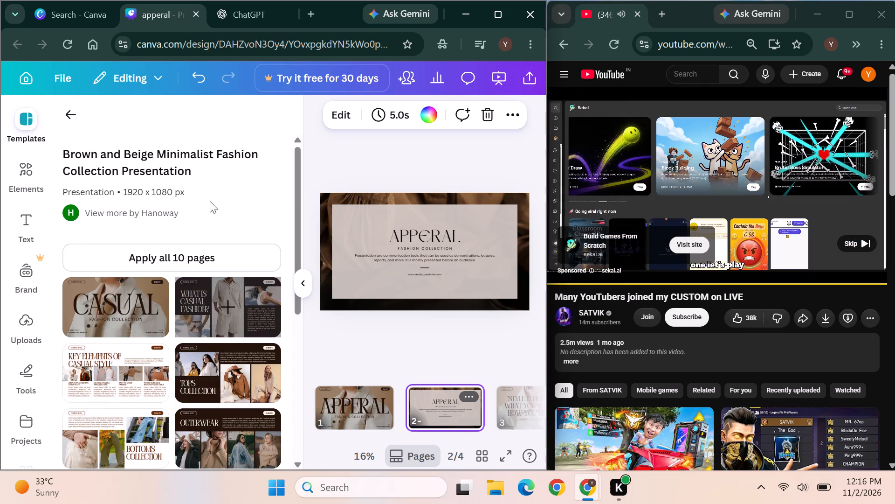
left_click(184, 257)
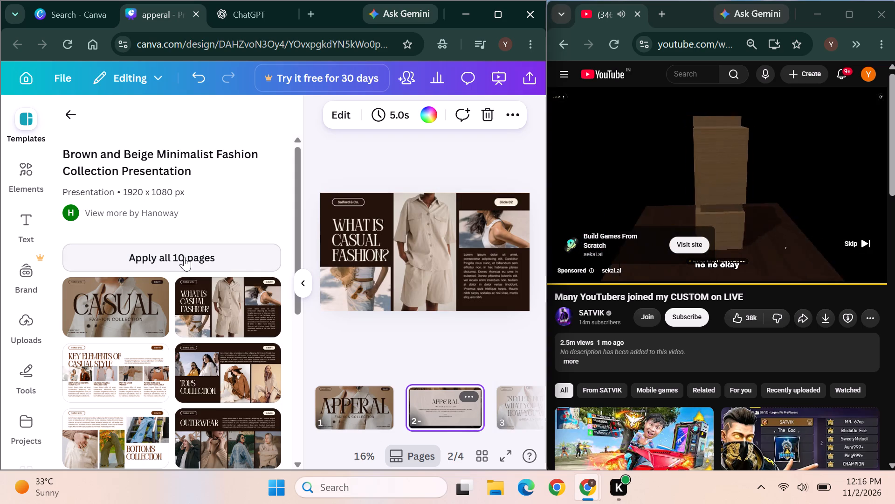
left_click(306, 288)
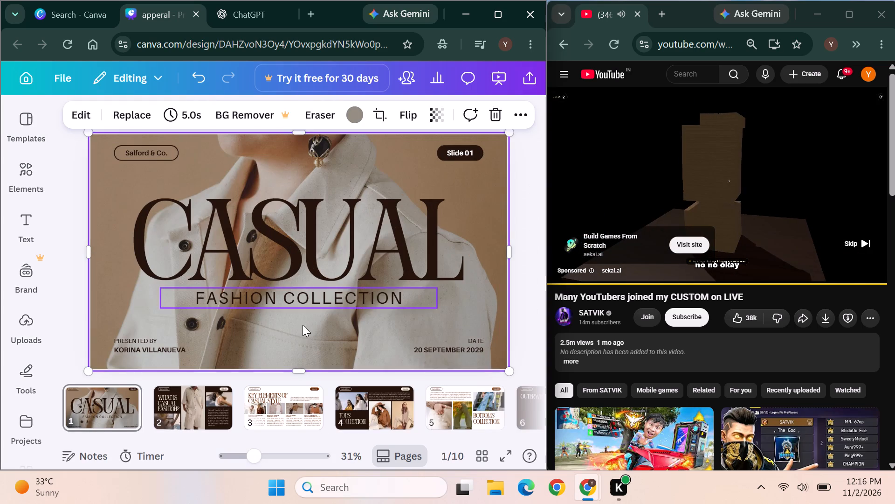
Replace the cover title "CASUAL" on page 1 with "apperal".
double_click(298, 215)
type("appera")
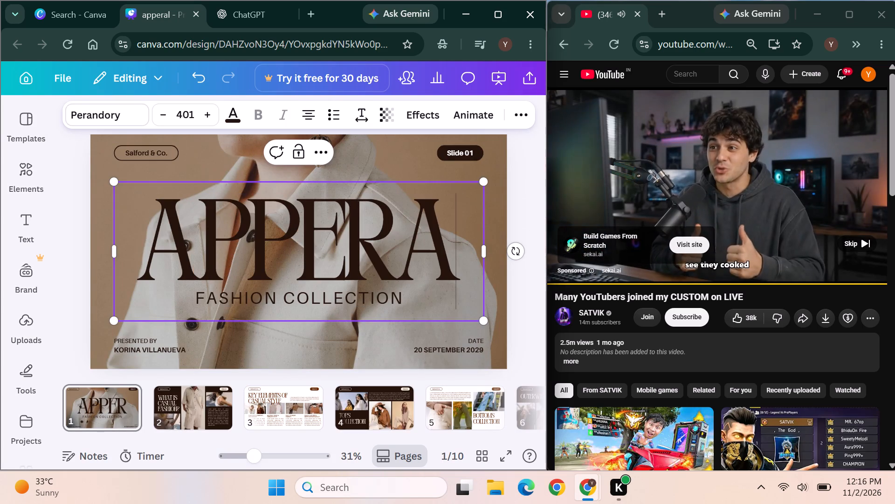
key("l")
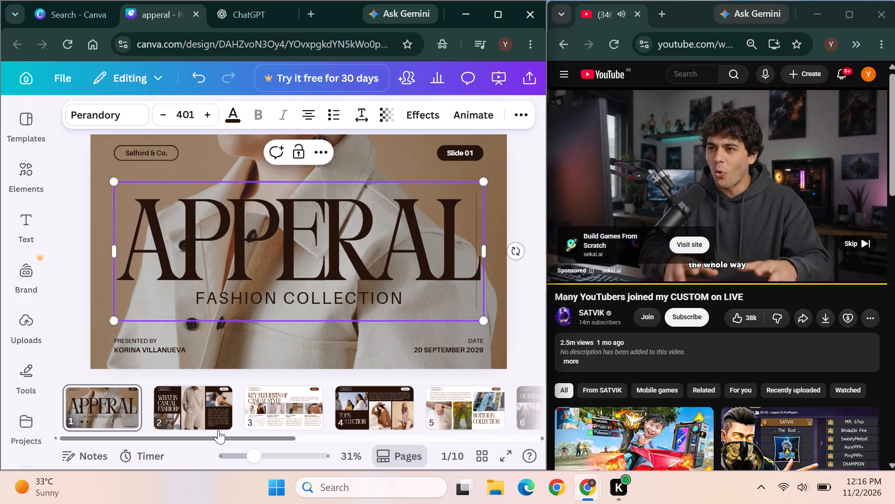
Delete the lorem ipsum paragraph from page 2.
left_click(195, 411)
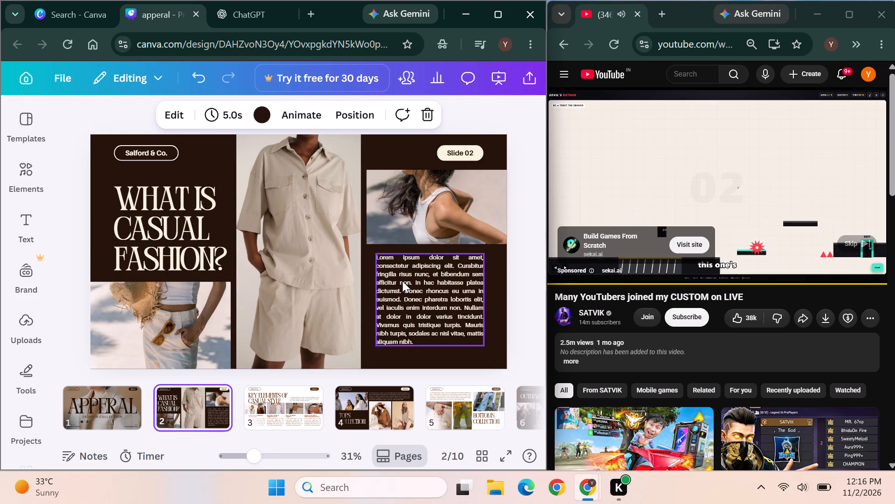
double_click(402, 281)
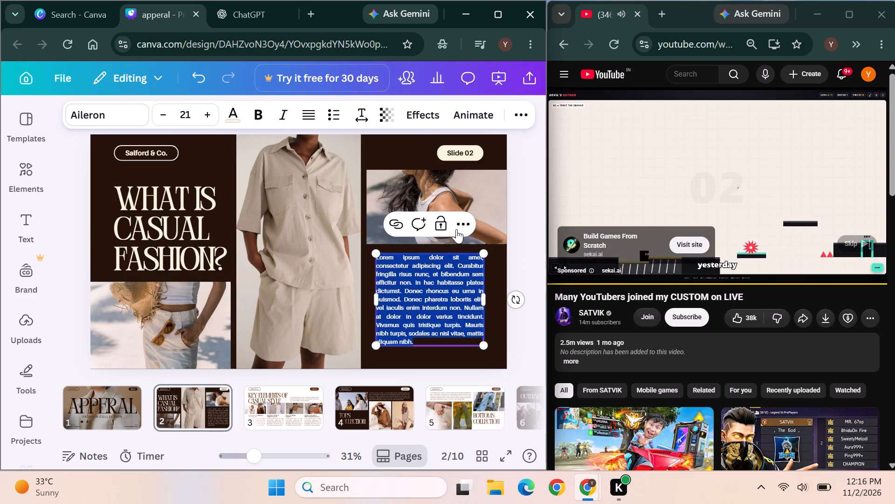
left_click(458, 226)
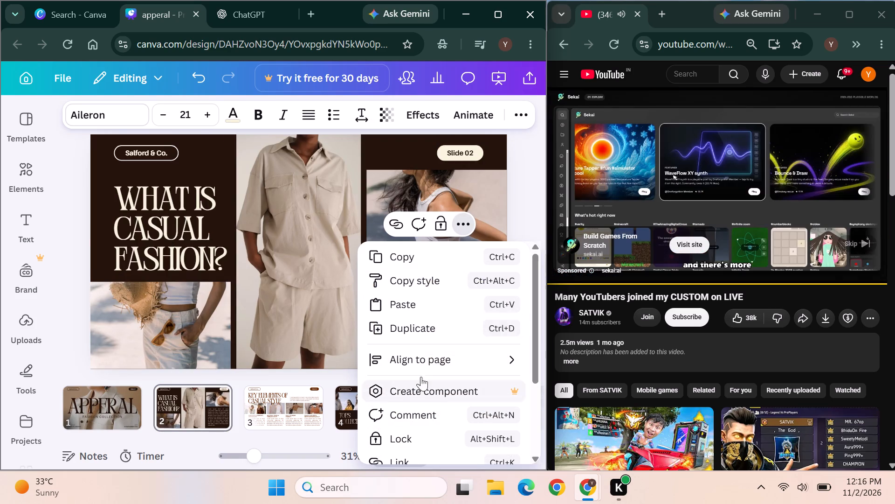
left_click_drag(533, 294, 533, 375)
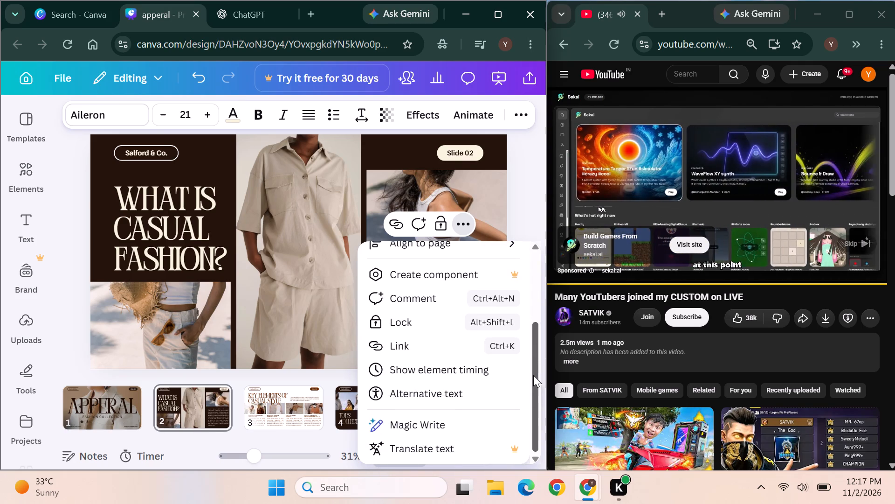
left_click_drag(533, 375, 528, 249)
left_click(523, 215)
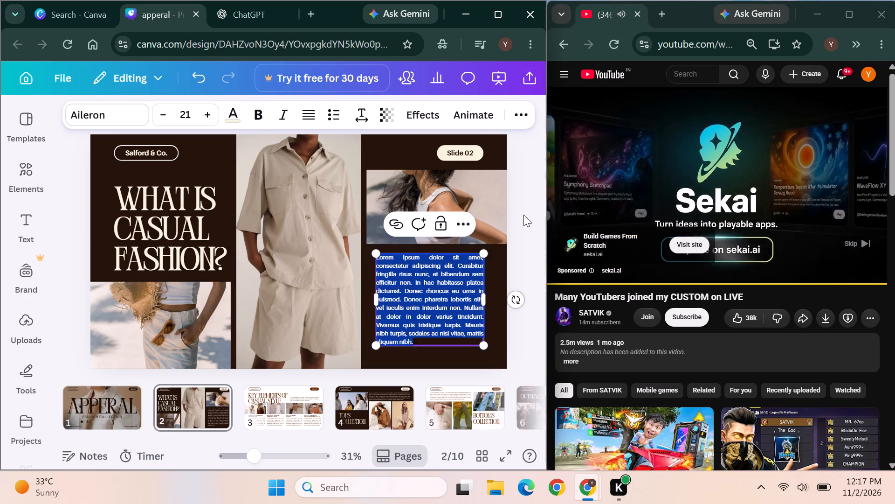
double_click(440, 305)
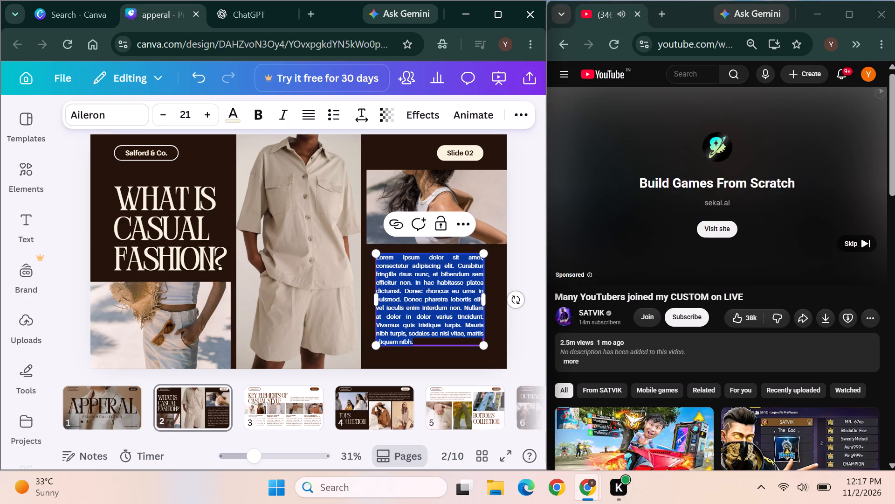
left_click(440, 305)
left_click(450, 296)
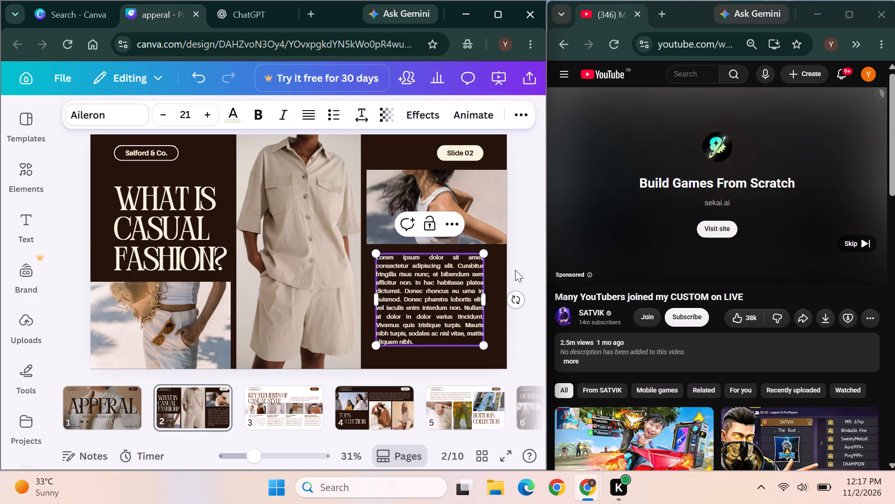
left_click(514, 266)
left_click(432, 267)
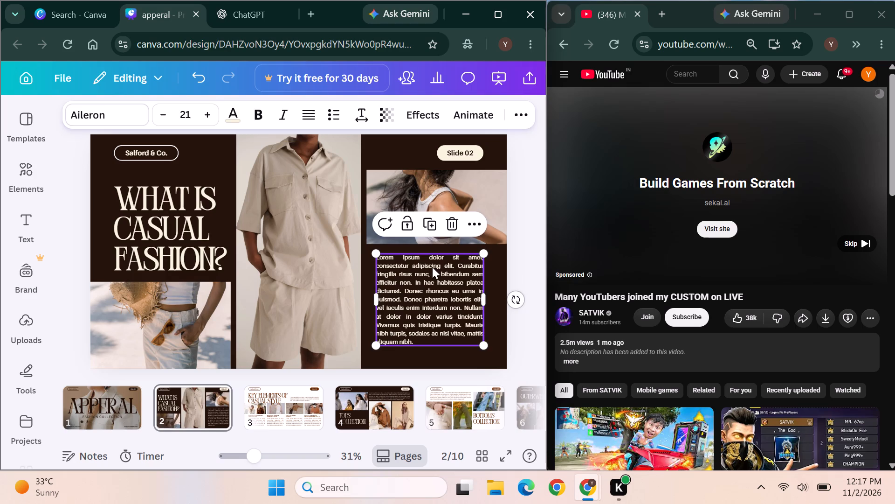
left_click(453, 218)
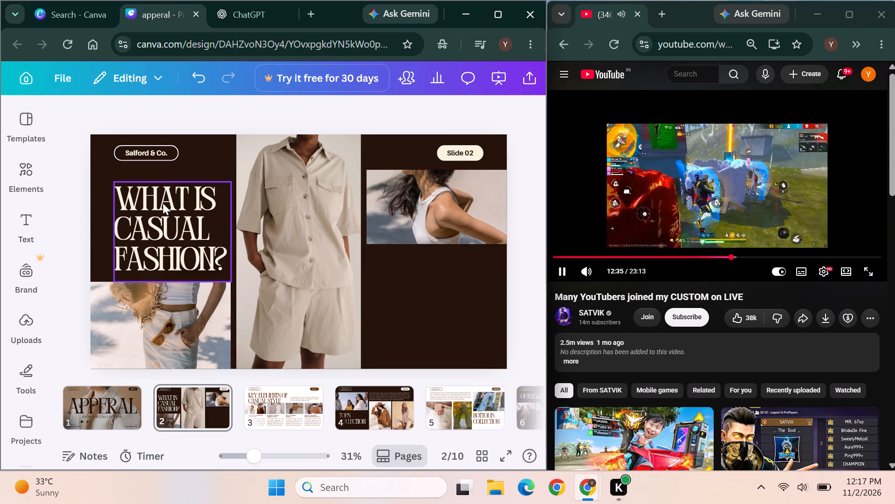
Replace the heading "What is casual fashion?" on page 2 with "best seller".
double_click(160, 214)
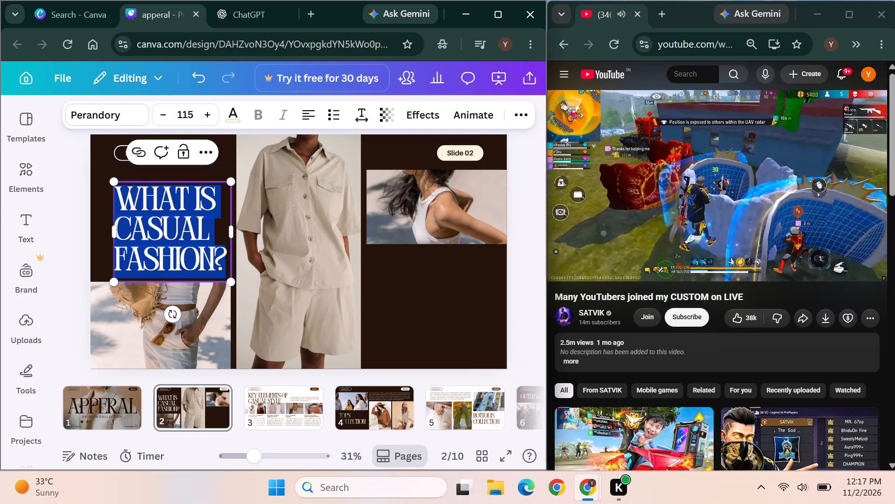
type("best sel")
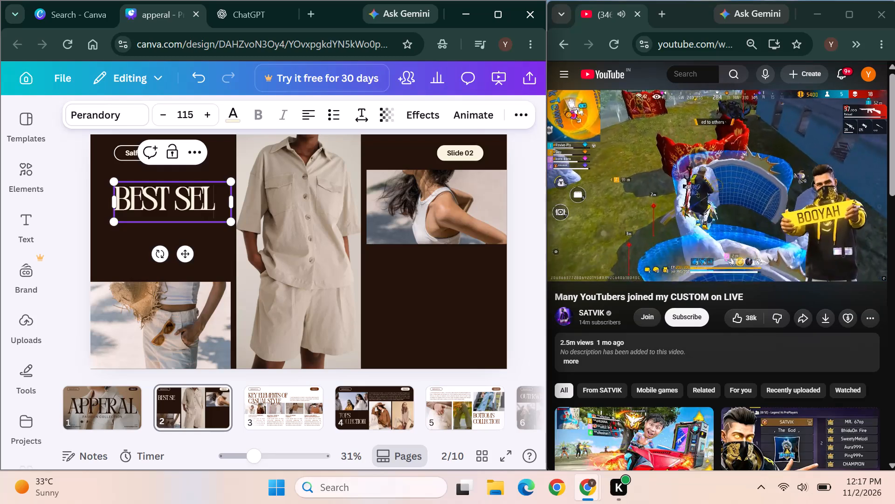
type("ler")
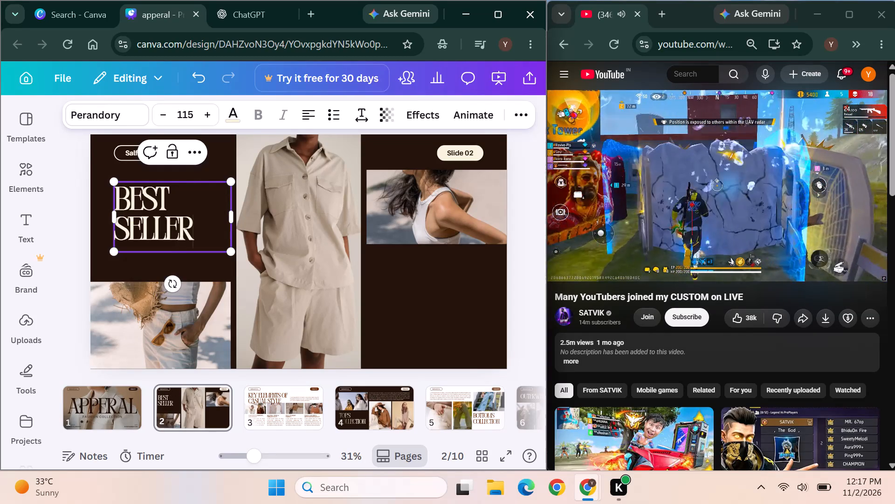
Delete the tall beige outfit photo in the middle of page 2 together with its frame.
left_click(407, 278)
left_click_drag(407, 278, 303, 274)
left_click(303, 274)
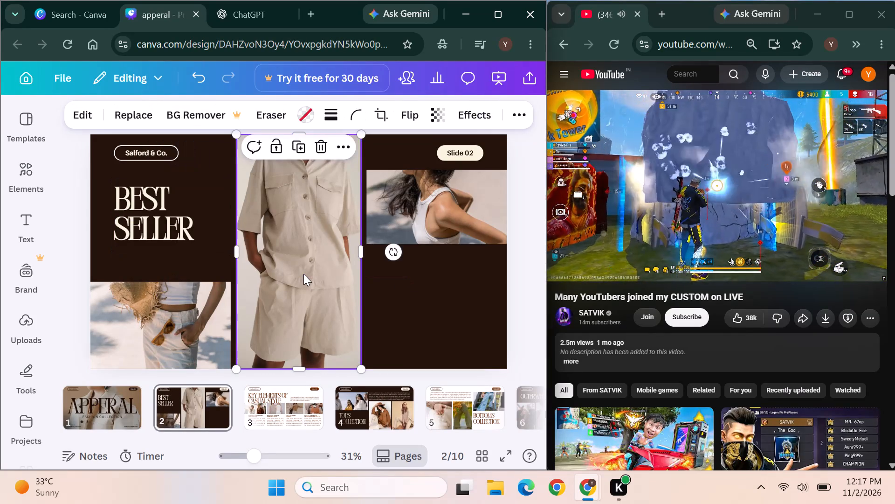
left_click_drag(303, 274, 291, 280)
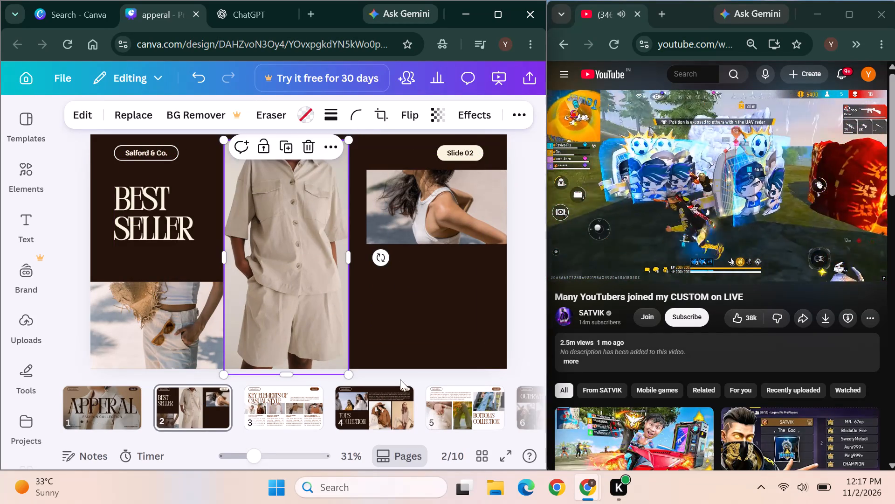
left_click(307, 142)
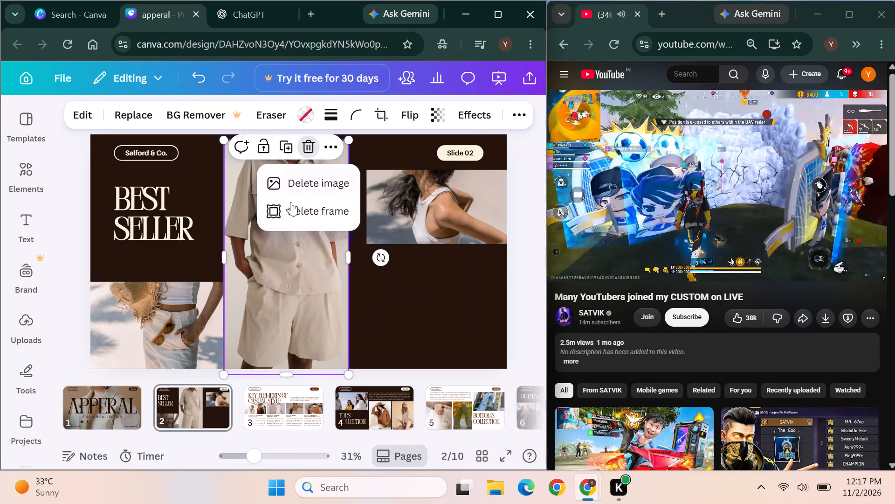
left_click(290, 202)
Delete the straw hat and trousers photo below the page 2 heading together with its frame.
double_click(138, 294)
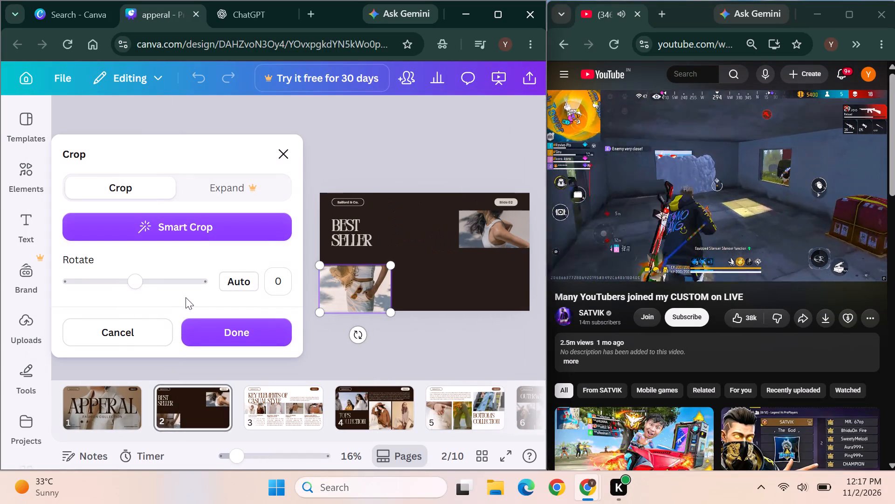
left_click(291, 153)
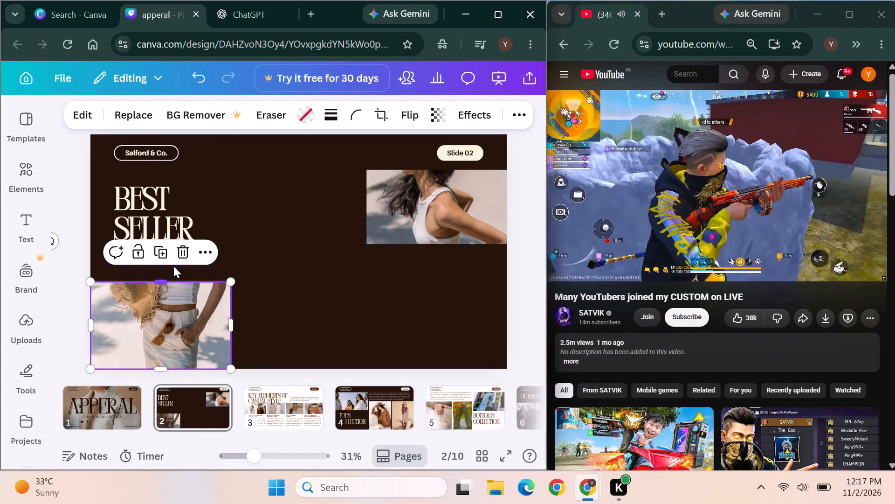
triple_click(179, 258)
double_click(197, 316)
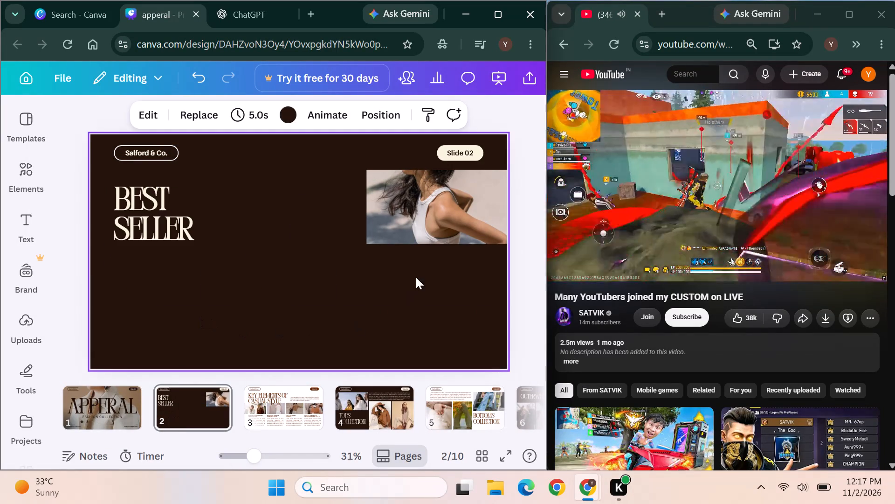
double_click(428, 203)
double_click(441, 220)
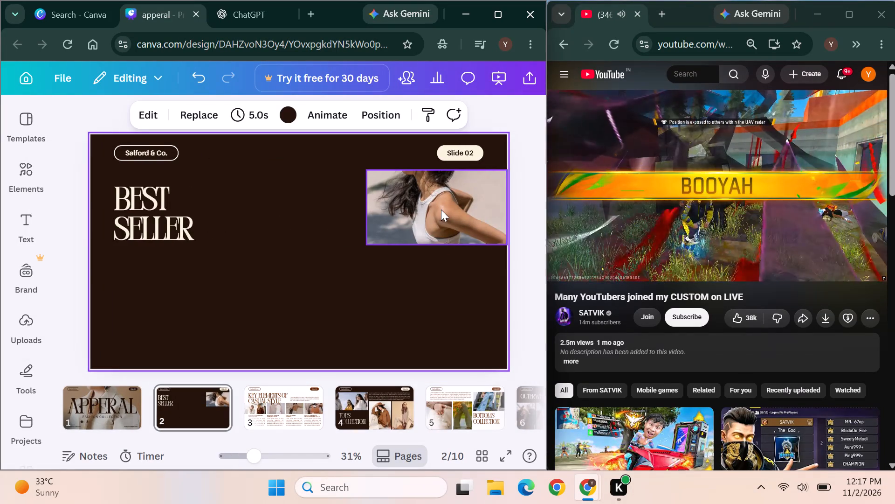
double_click(436, 211)
left_click(473, 223)
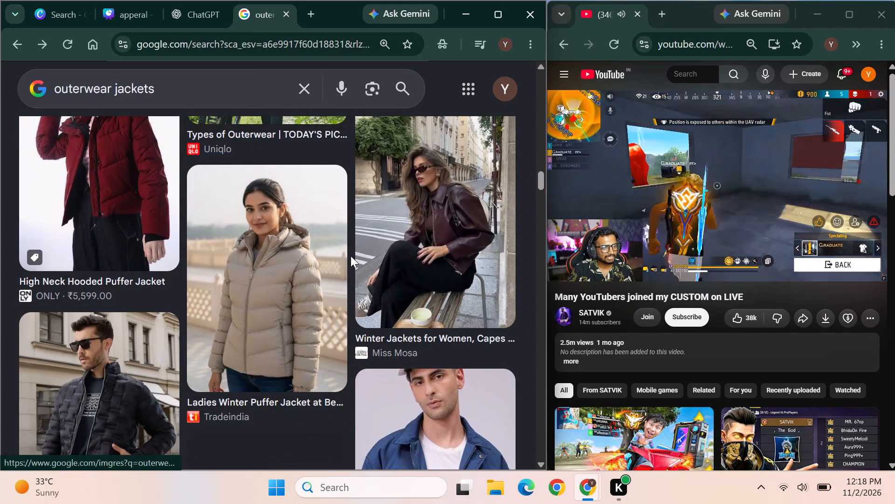
scroll(351, 256, "down", 6)
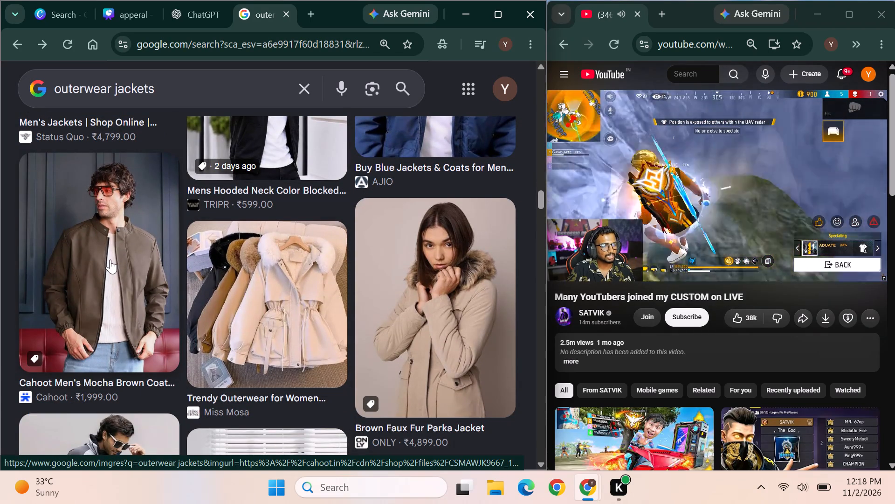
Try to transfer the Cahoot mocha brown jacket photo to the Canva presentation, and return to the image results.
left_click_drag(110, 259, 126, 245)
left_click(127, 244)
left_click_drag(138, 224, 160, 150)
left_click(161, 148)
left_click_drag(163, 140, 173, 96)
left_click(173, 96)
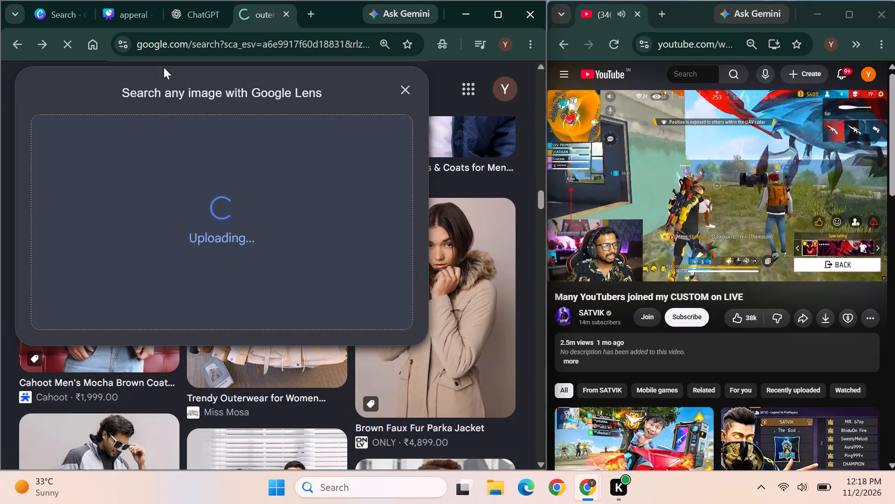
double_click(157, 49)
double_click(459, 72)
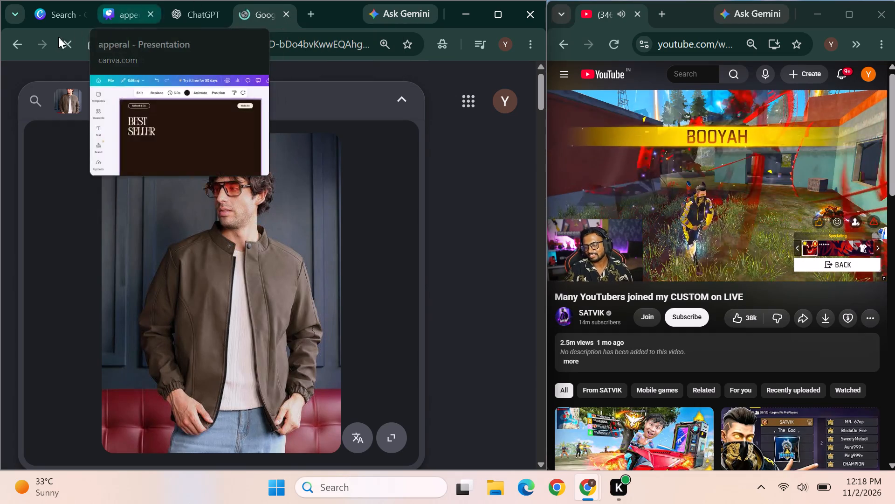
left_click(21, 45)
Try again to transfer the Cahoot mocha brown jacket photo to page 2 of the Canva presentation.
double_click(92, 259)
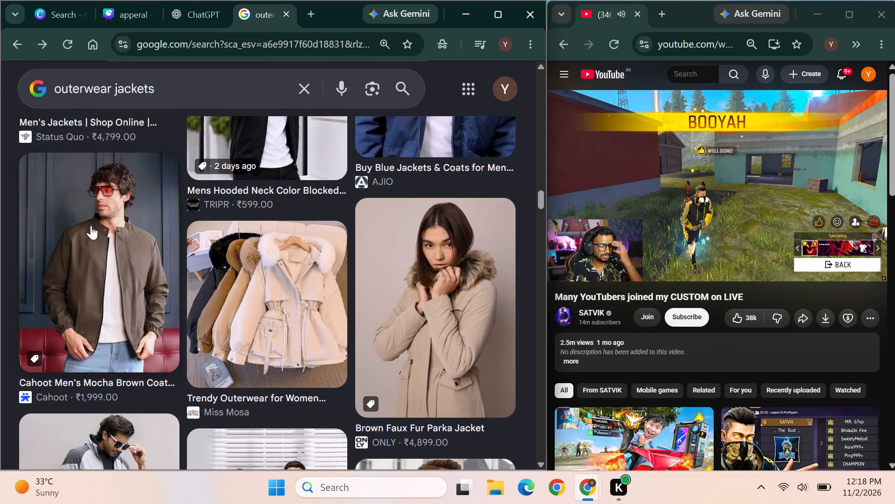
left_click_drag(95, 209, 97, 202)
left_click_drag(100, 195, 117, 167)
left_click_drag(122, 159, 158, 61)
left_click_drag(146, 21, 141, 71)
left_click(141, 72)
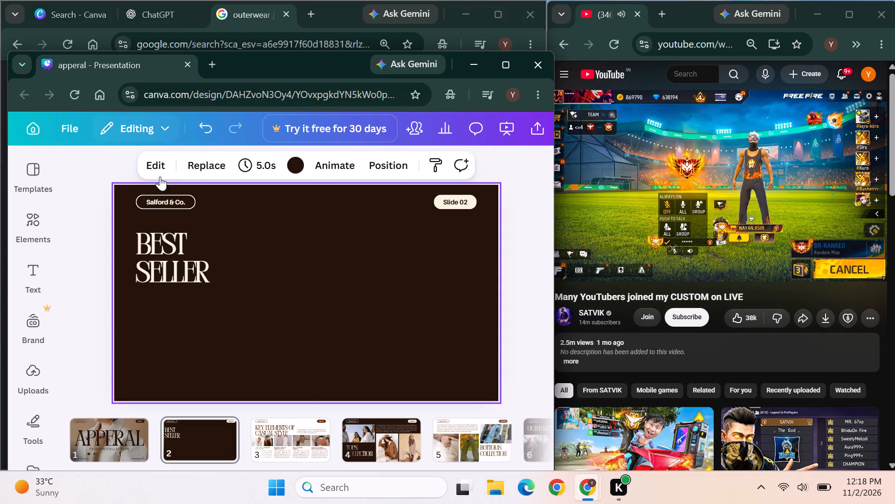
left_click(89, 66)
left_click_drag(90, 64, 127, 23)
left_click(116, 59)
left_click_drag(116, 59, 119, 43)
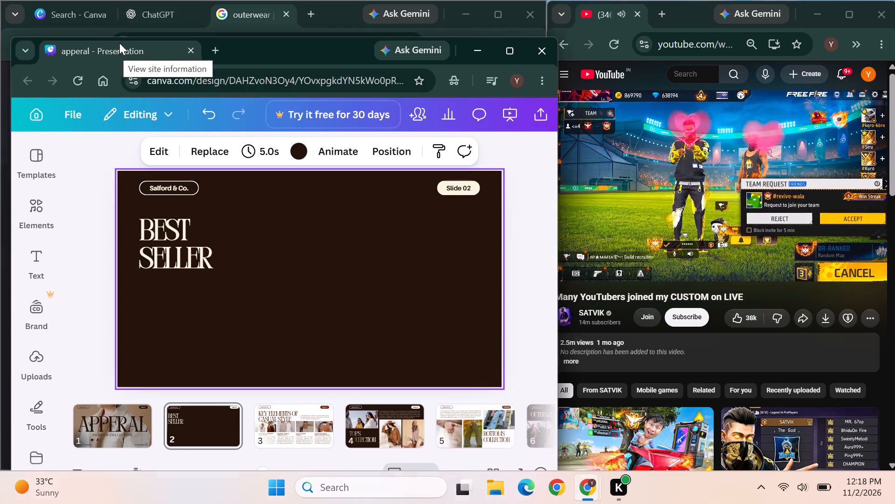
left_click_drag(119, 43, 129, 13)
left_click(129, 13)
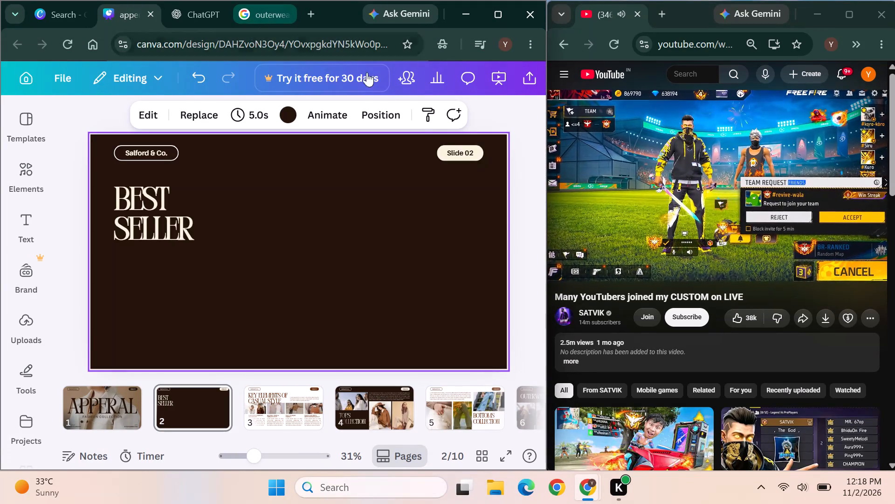
Return to the outerwear jackets image results, dismiss the faux fur parka preview, and examine more jacket photos for the best-seller page.
left_click_drag(433, 138, 266, 7)
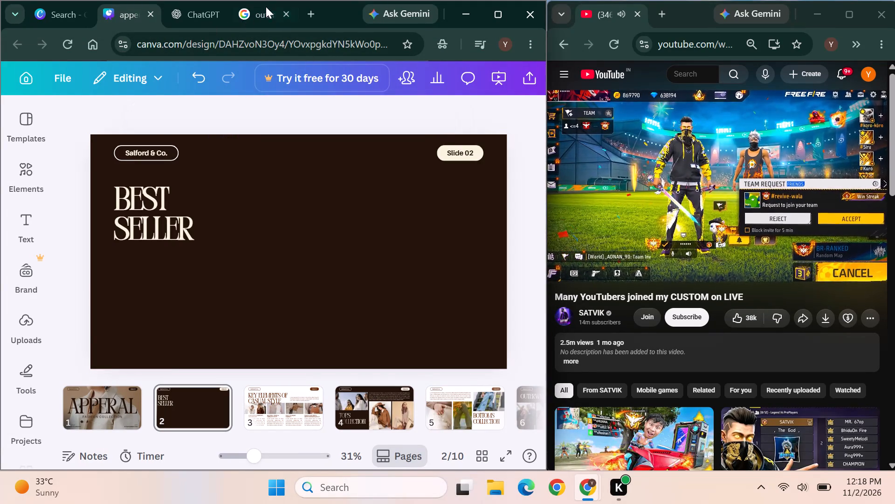
left_click(266, 7)
left_click_drag(266, 7, 253, 5)
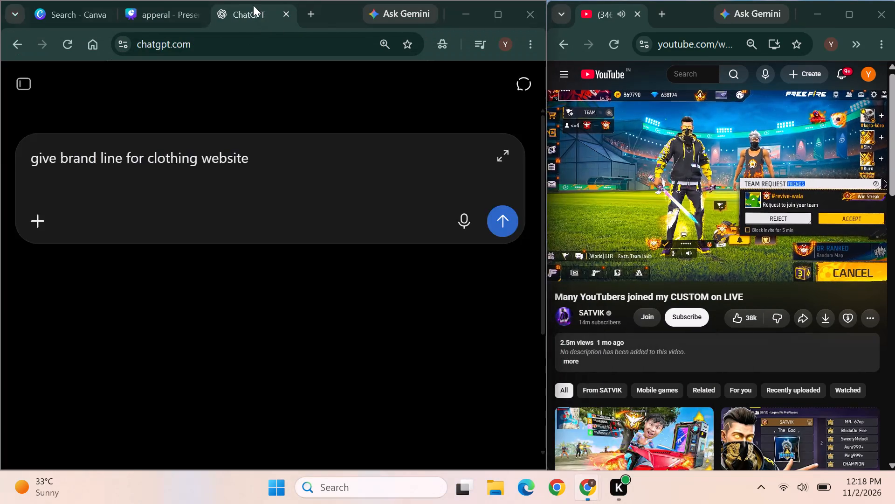
left_click_drag(253, 5, 270, 0)
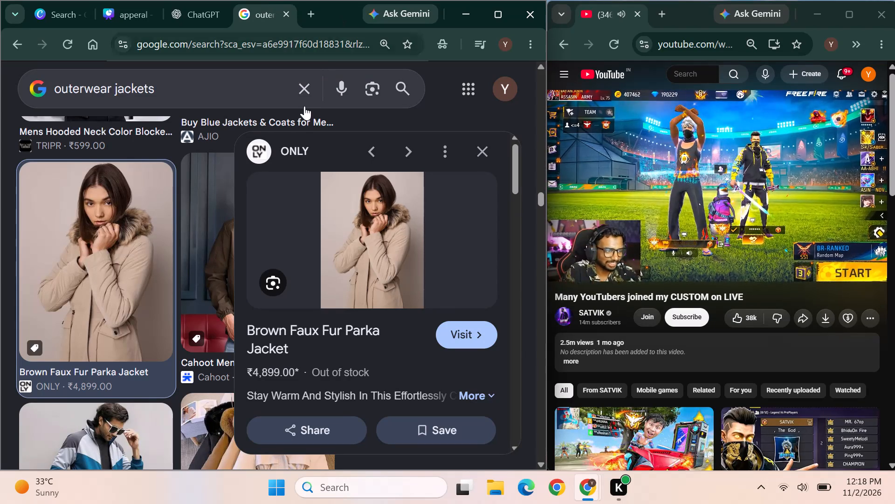
left_click(487, 151)
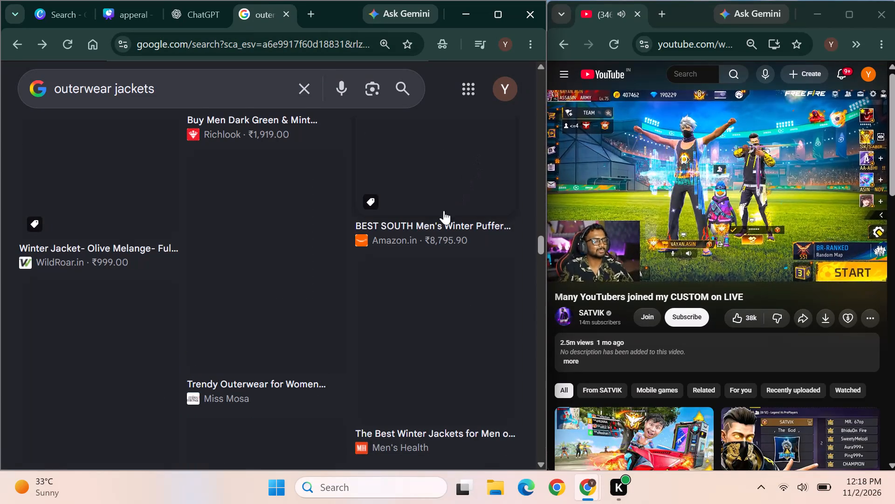
scroll(345, 267, "down", 3)
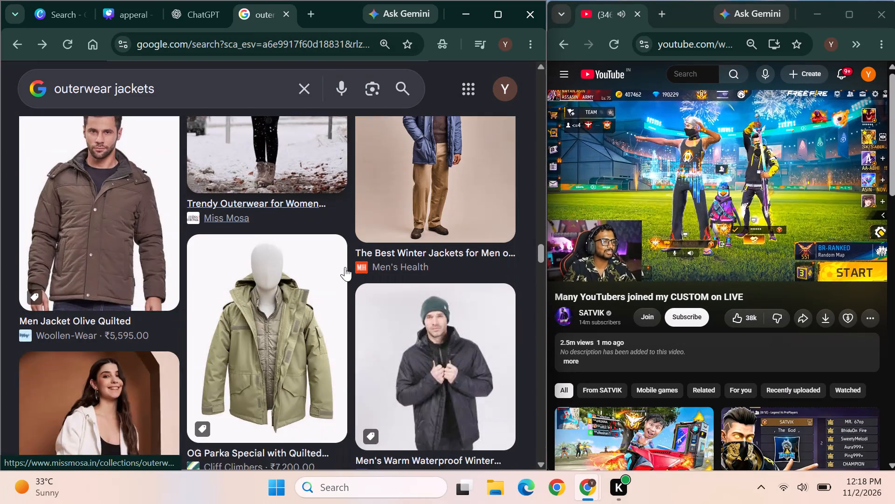
scroll(345, 267, "down", 9)
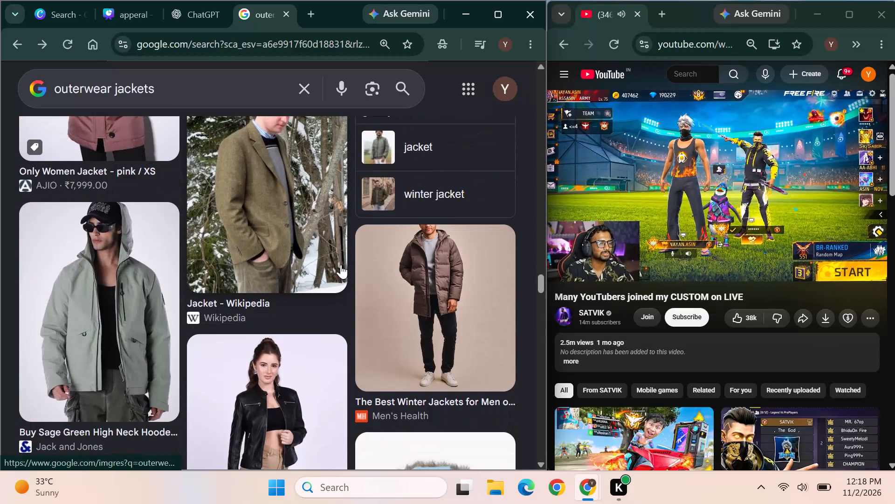
scroll(342, 265, "down", 11)
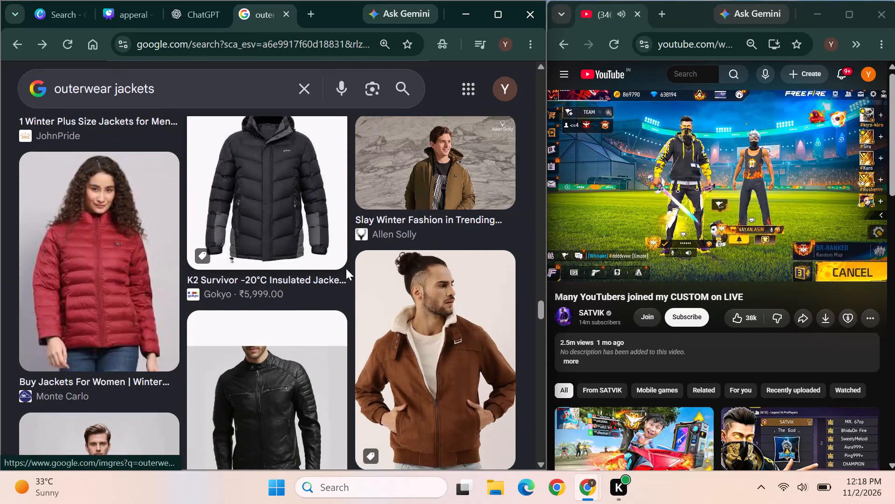
scroll(348, 271, "down", 4)
scroll(348, 272, "up", 3)
scroll(348, 272, "down", 2)
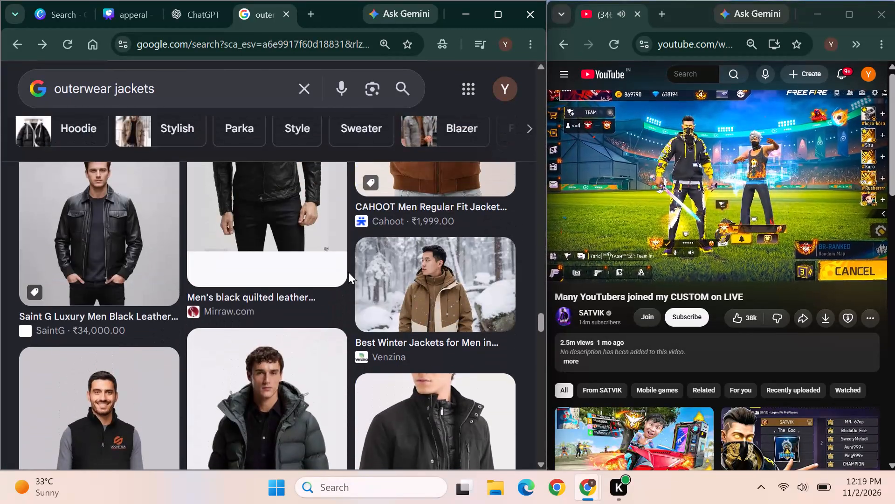
scroll(348, 272, "down", 1)
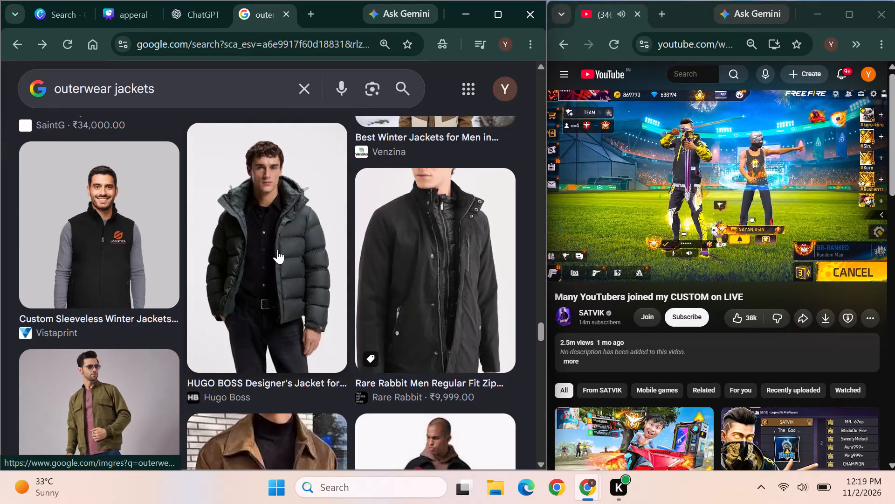
scroll(275, 234, "down", 2)
scroll(274, 230, "up", 1)
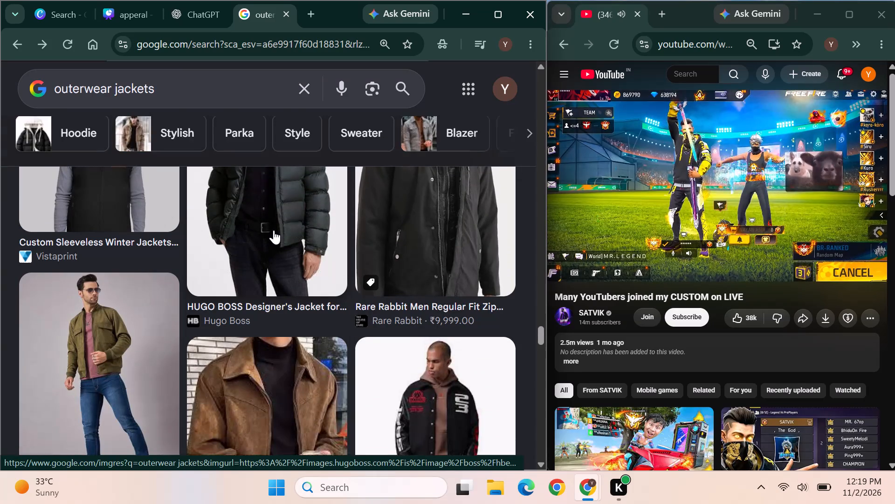
scroll(274, 230, "down", 2)
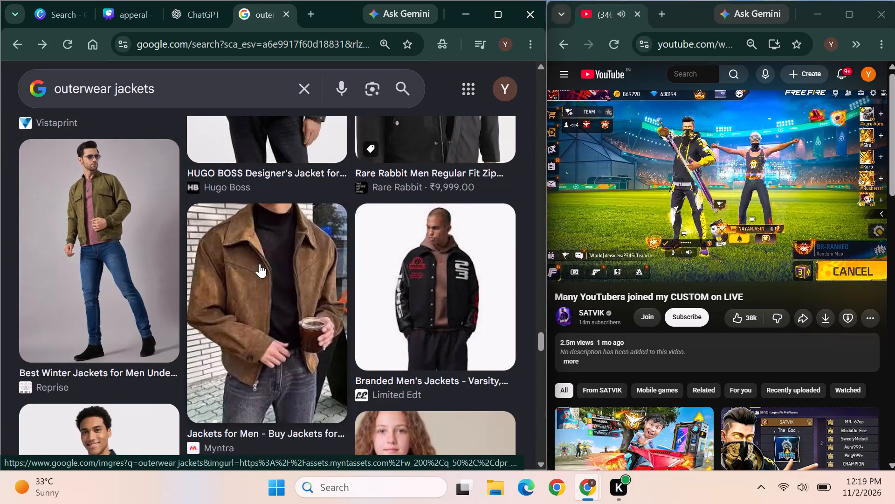
scroll(261, 260, "down", 3)
scroll(286, 244, "up", 4)
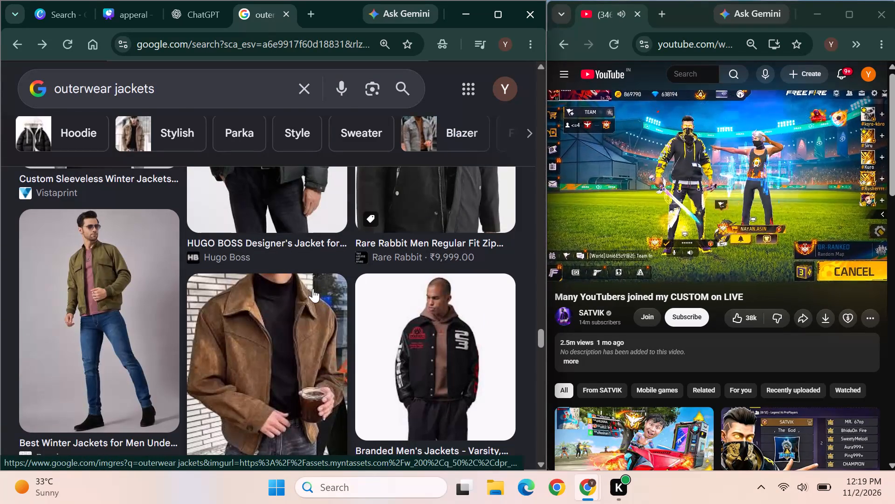
scroll(281, 262, "down", 2)
Open the Myntra brown jacket result and look through its similar product photos.
double_click(266, 232)
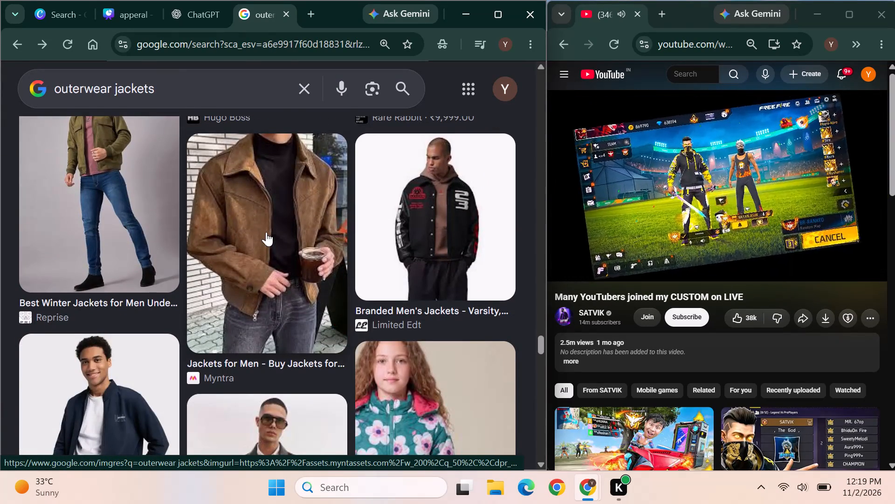
scroll(410, 231, "down", 2)
scroll(410, 231, "up", 1)
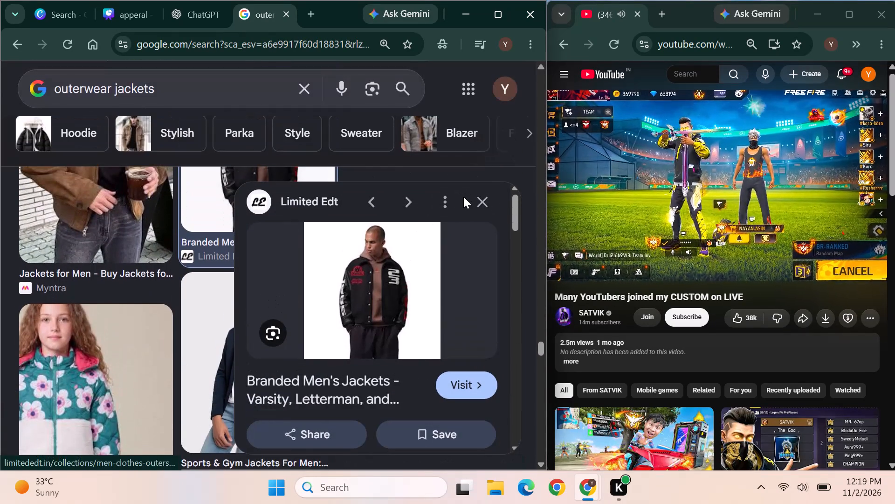
double_click(478, 207)
double_click(275, 220)
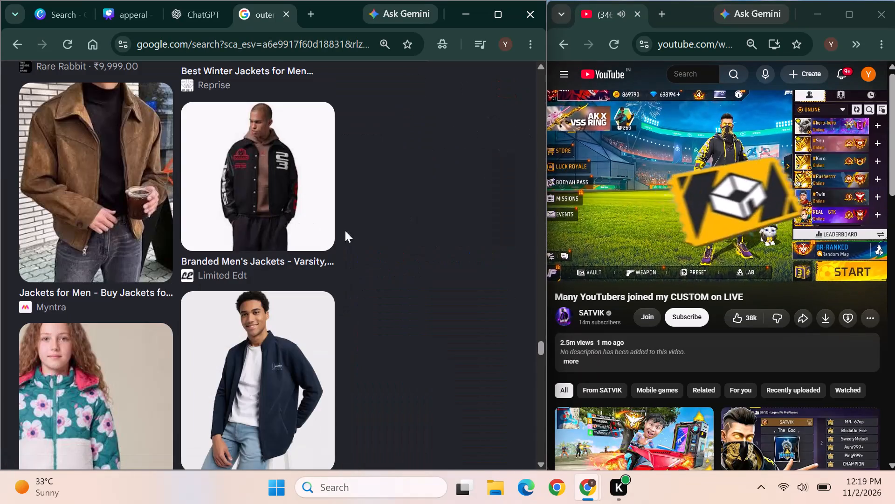
left_click(123, 168)
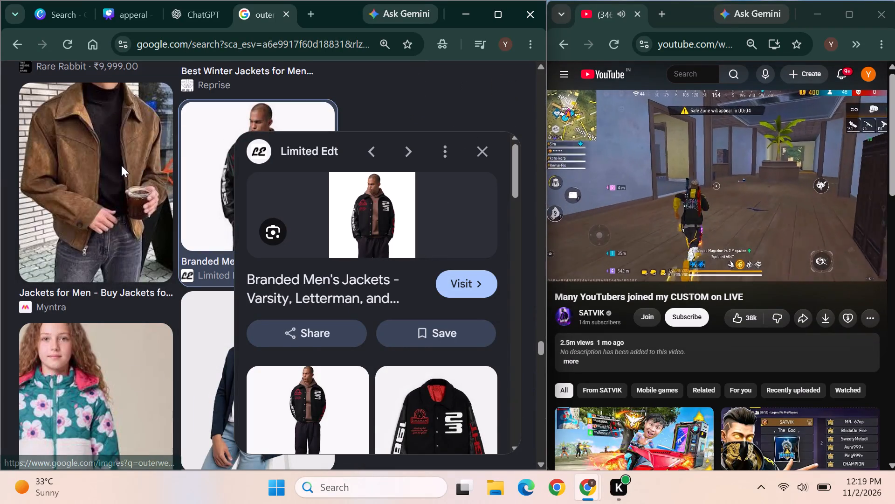
scroll(399, 275, "down", 5)
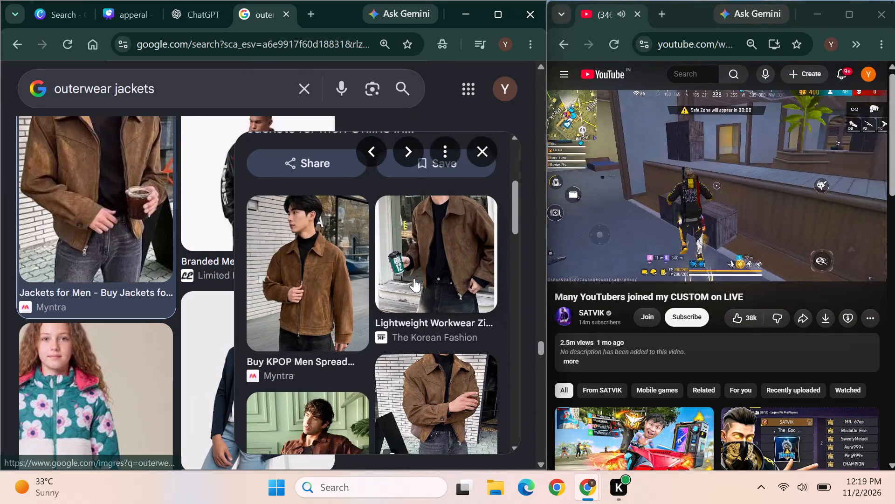
scroll(413, 273, "up", 1)
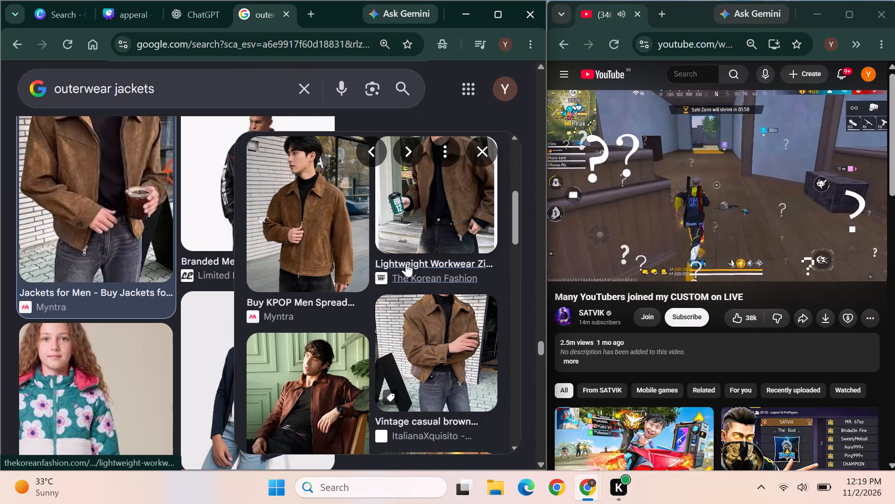
Preview the KPOP men's spread collar brown jacket photo from the similar images, staying in the image results.
triple_click(307, 220)
left_click(308, 220)
left_click_drag(307, 218, 306, 203)
triple_click(306, 203)
double_click(305, 201)
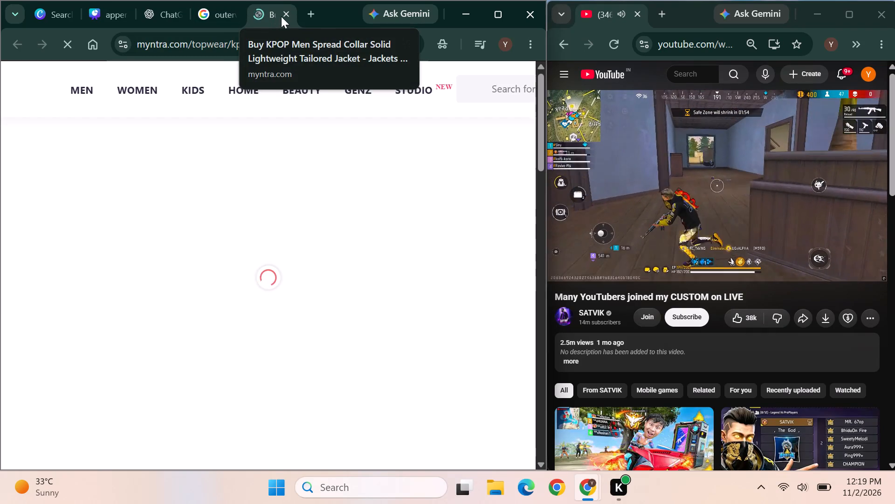
left_click(288, 14)
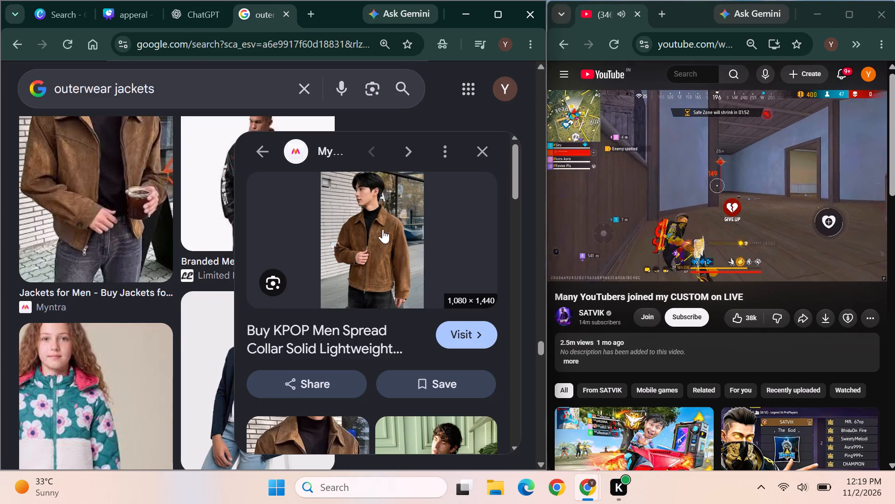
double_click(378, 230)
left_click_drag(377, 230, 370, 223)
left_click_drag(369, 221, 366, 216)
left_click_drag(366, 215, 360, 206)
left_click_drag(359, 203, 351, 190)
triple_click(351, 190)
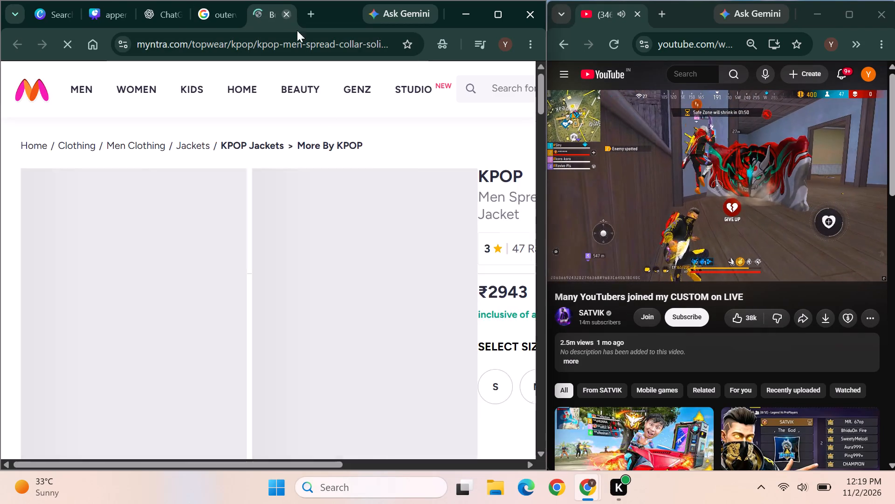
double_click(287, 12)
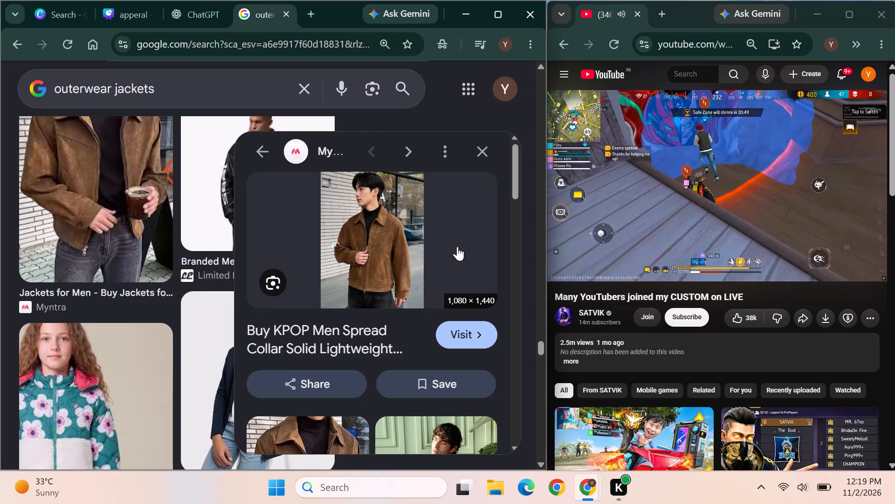
Transfer the previewed KPOP brown jacket photo onto page 2 of the Canva presentation.
left_click_drag(372, 247, 342, 218)
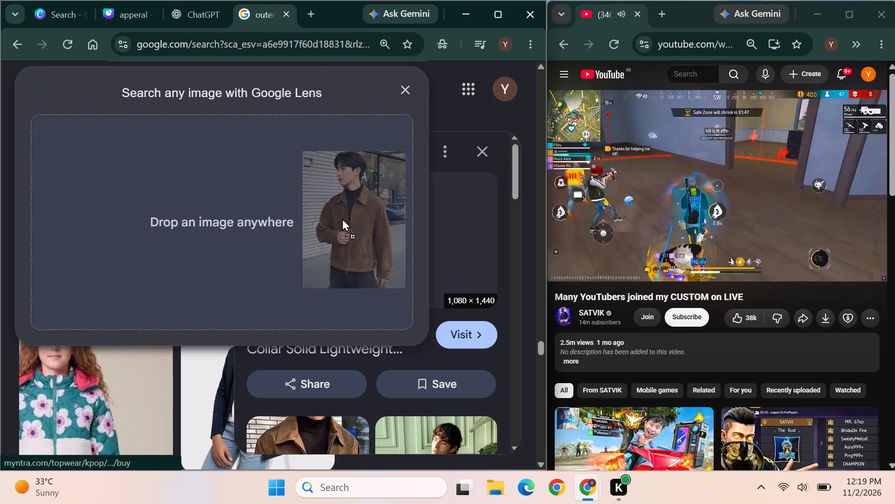
left_click_drag(342, 218, 146, 0)
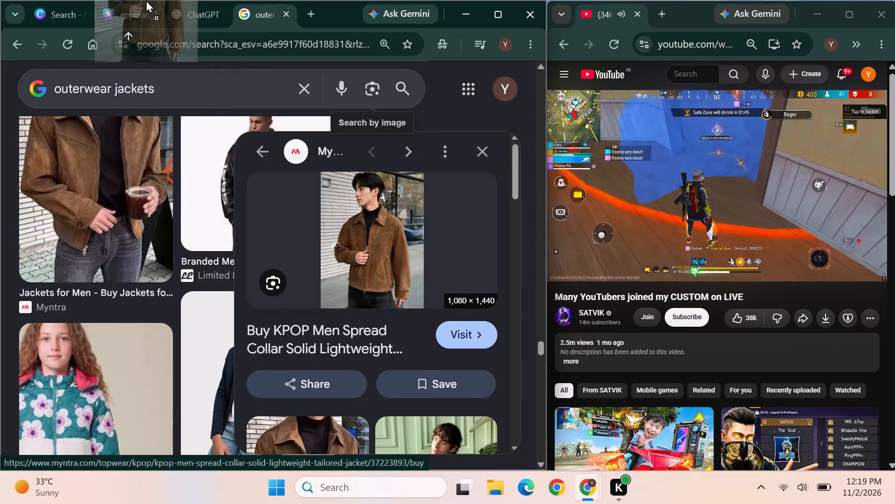
left_click_drag(146, 0, 297, 215)
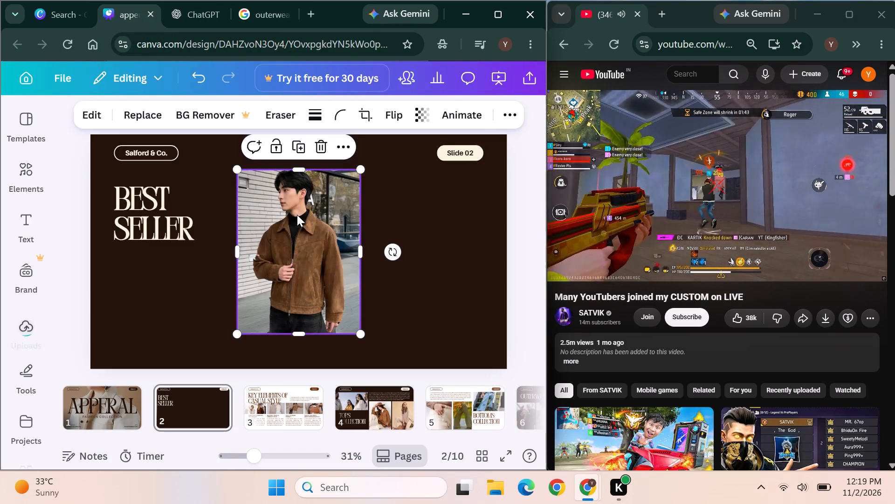
Enlarge the jacket photo to nearly the full slide height and place it on the right half, beside the BEST SELLER heading.
left_click_drag(299, 221, 313, 211)
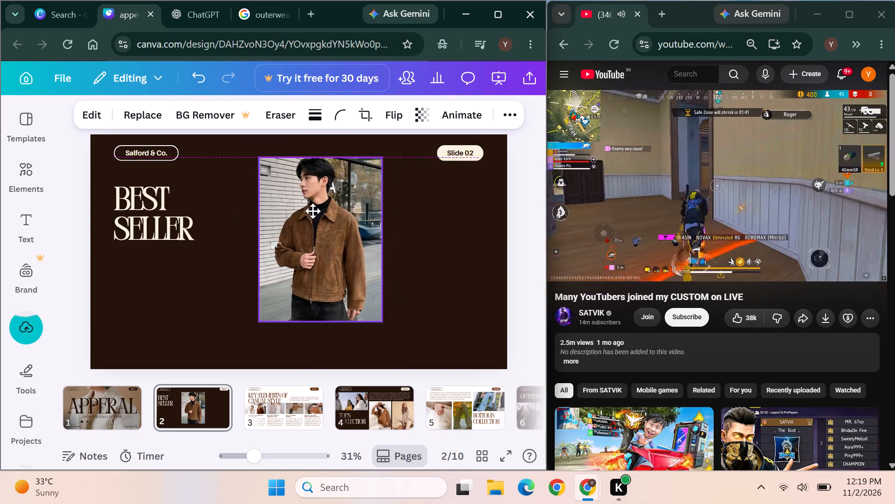
left_click_drag(313, 211, 305, 196)
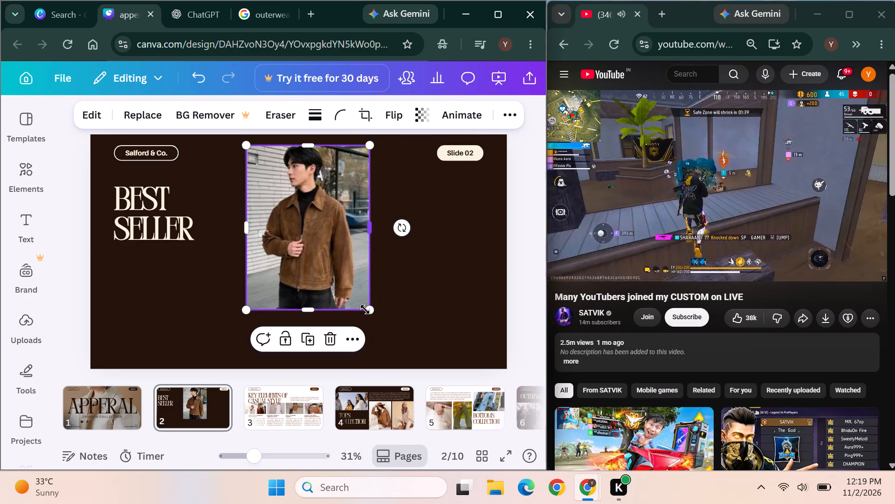
left_click_drag(367, 312, 420, 360)
left_click_drag(360, 335, 363, 330)
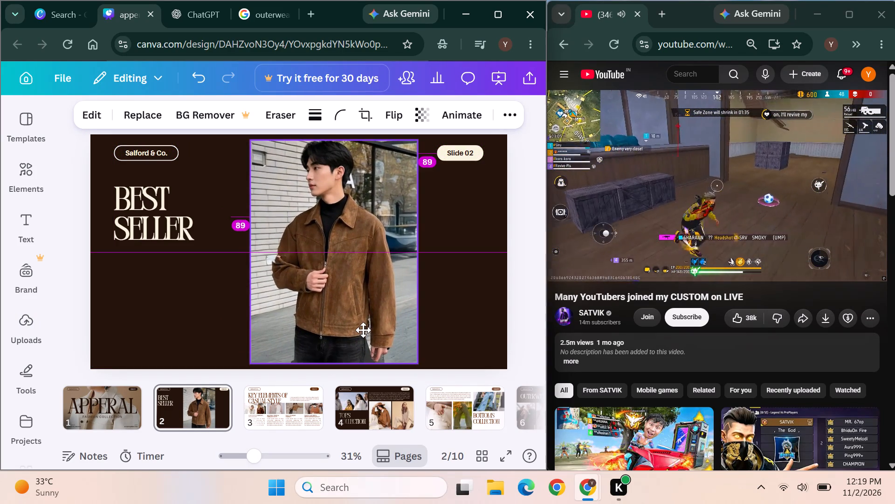
left_click_drag(363, 330, 388, 329)
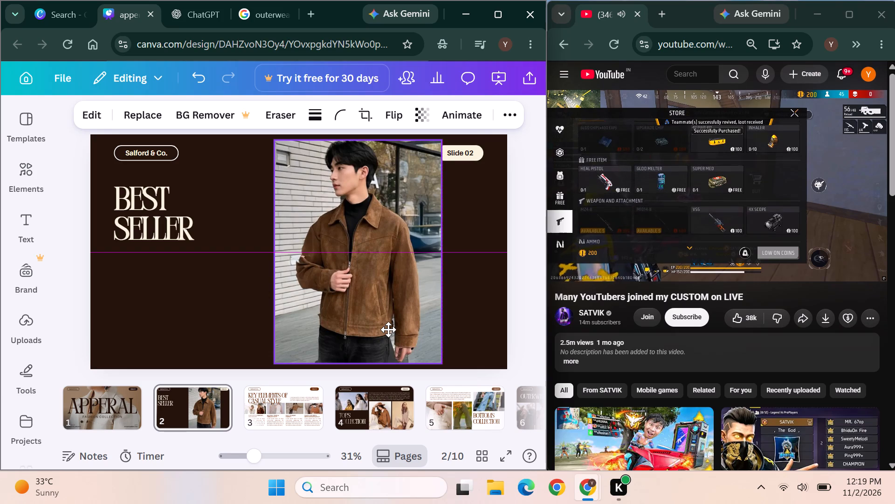
left_click_drag(388, 329, 398, 329)
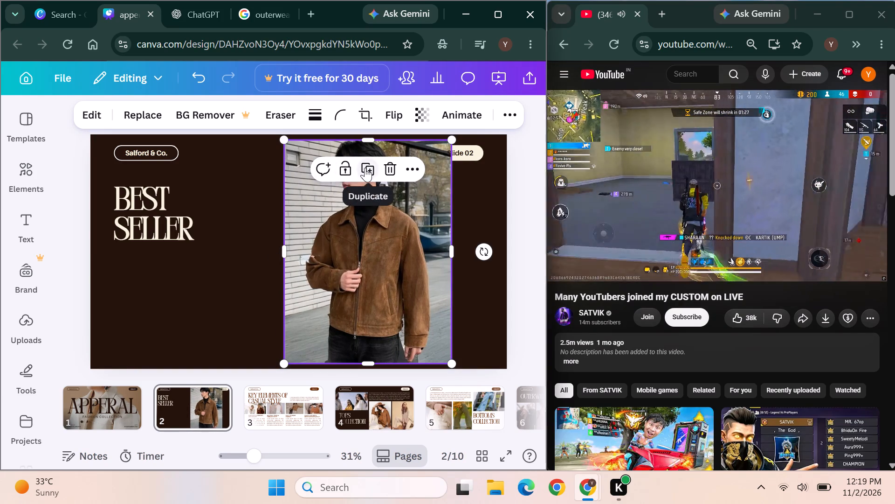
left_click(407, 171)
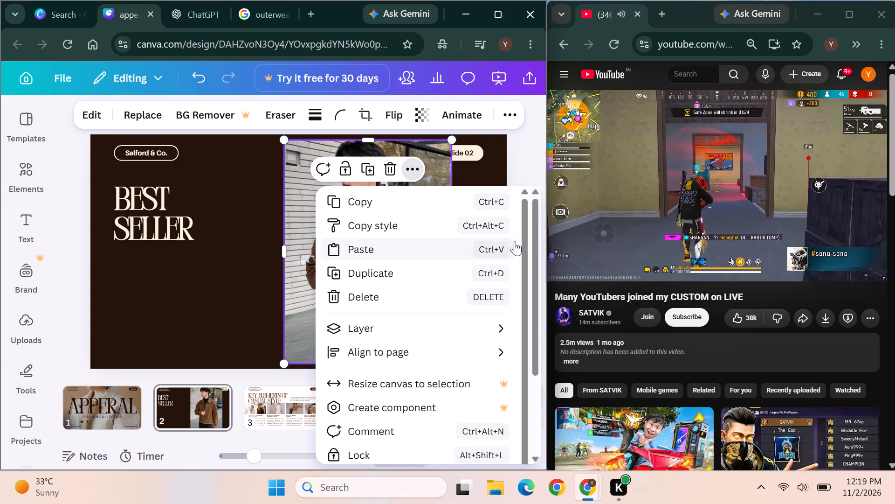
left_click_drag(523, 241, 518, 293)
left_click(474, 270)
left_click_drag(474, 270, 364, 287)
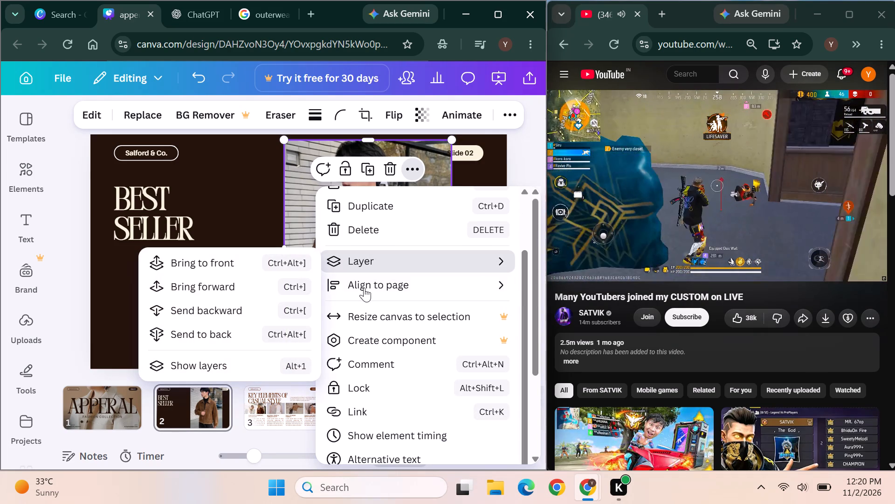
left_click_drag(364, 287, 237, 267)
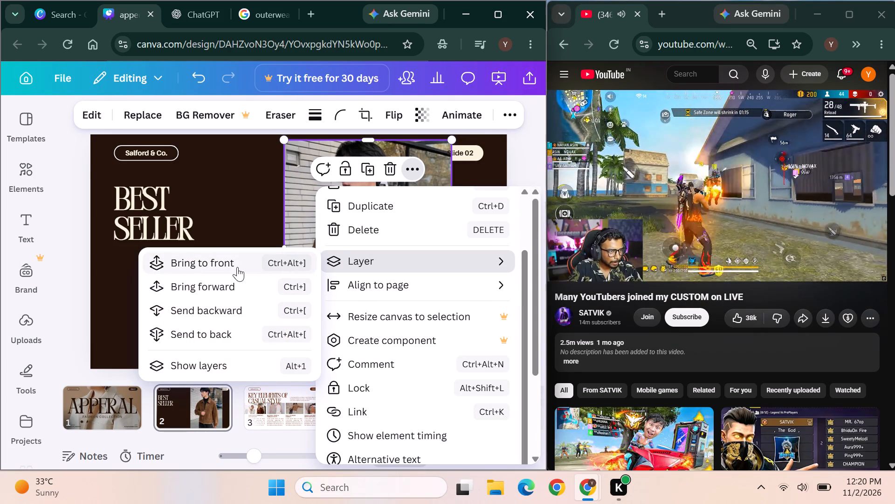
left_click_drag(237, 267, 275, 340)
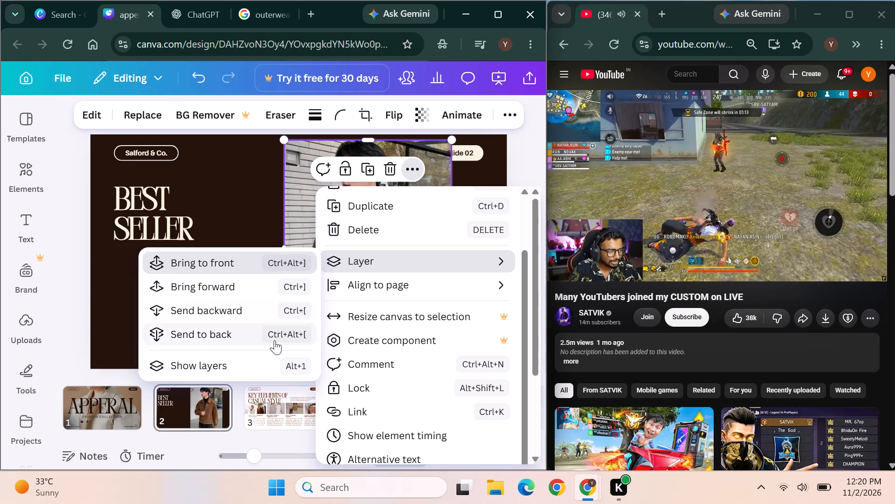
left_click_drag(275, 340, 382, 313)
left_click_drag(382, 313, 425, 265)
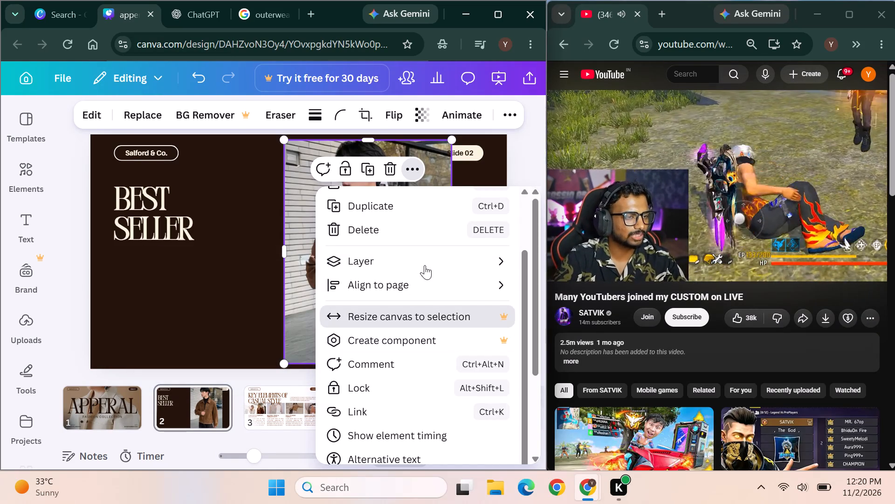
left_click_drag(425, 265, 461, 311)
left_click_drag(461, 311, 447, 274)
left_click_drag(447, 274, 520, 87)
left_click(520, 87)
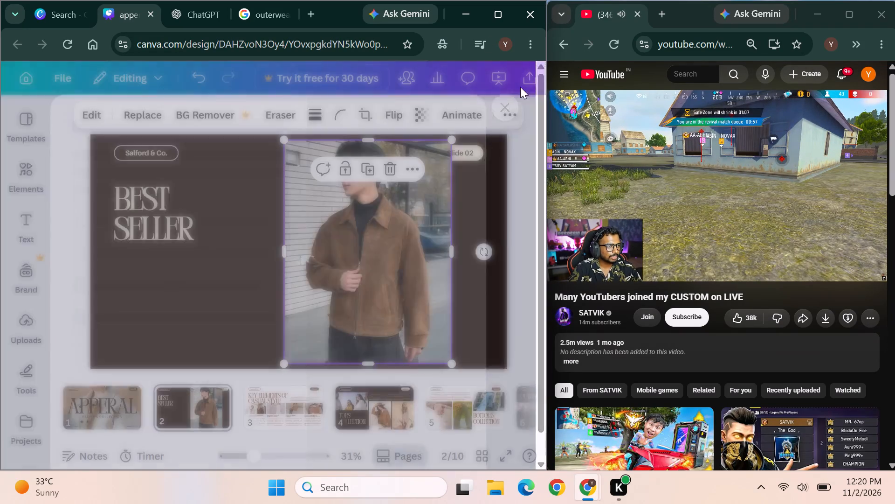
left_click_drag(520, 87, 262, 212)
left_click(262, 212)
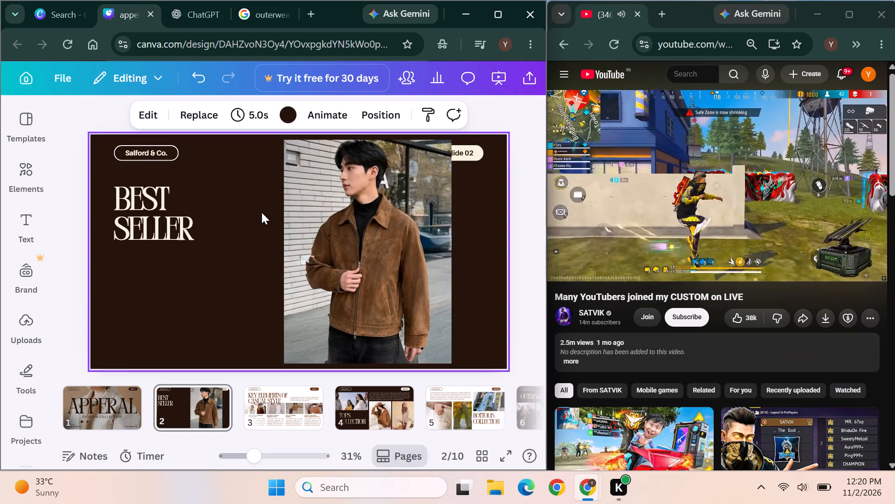
Delete the cream Slide 02 label beside the jacket photo on page 2.
right_click_drag(262, 212, 460, 161)
left_click(460, 161)
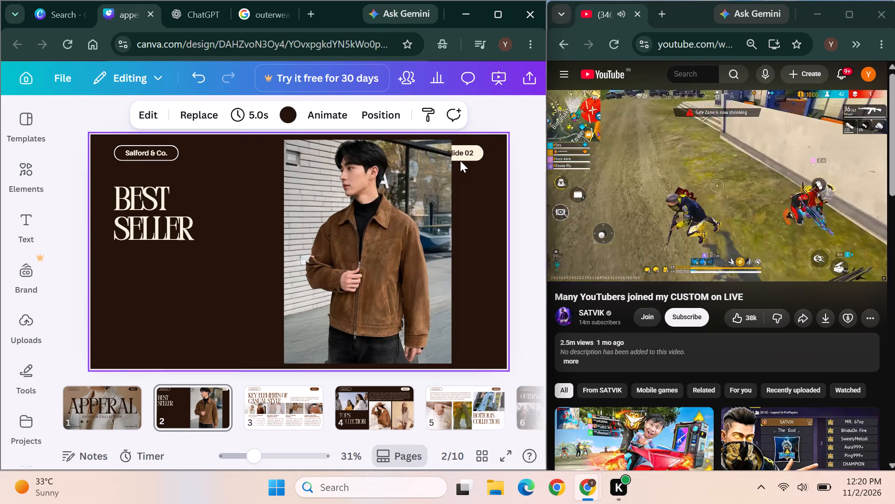
left_click(460, 161)
left_click_drag(462, 159, 479, 169)
left_click_drag(479, 169, 482, 181)
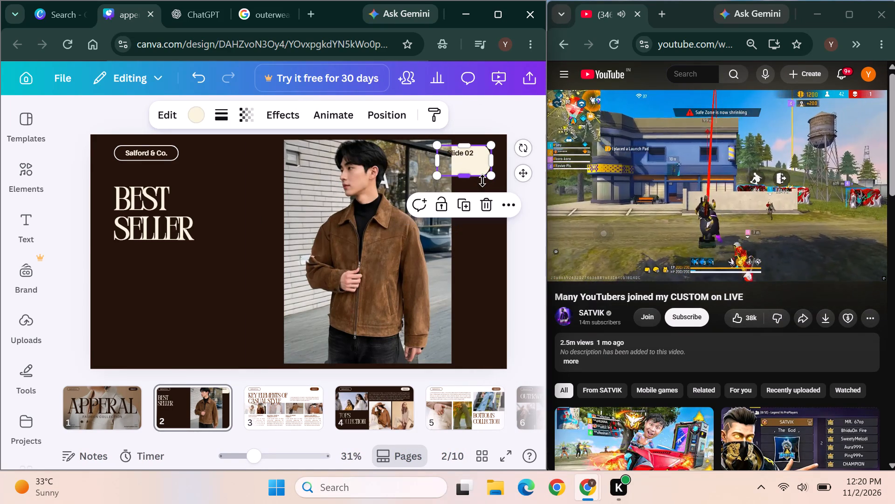
double_click(478, 207)
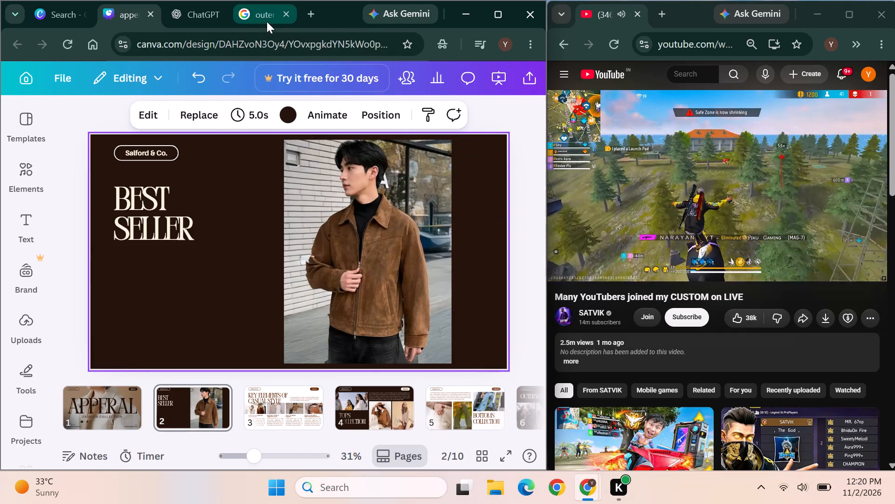
Switch to the Google image results and change the search from outerwear jackets to "leather jackets men".
left_click(265, 17)
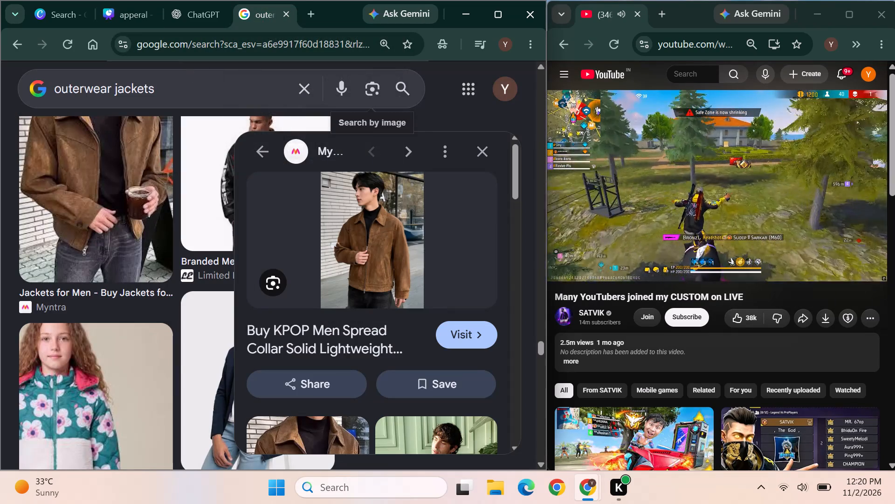
left_click(184, 81)
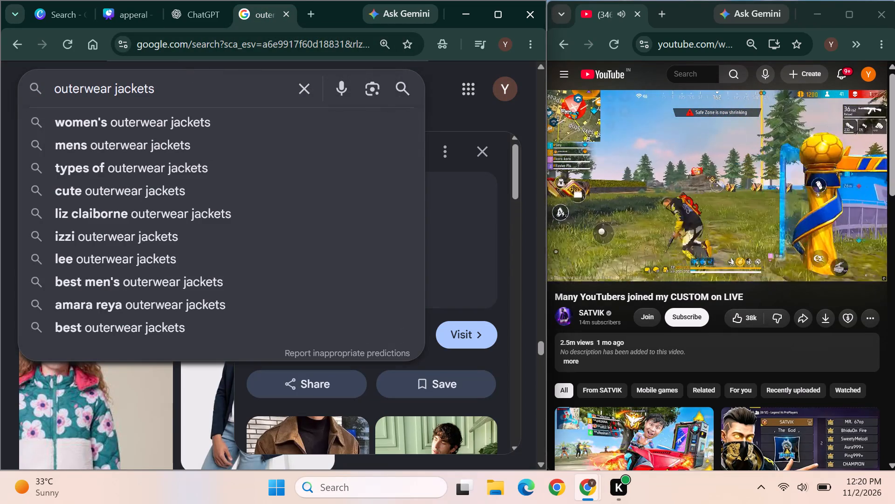
key("Left")
key("Left")
key("Left")
key("Left")
key("Left")
key("Left")
key("Left")
key("Left")
key("Left")
key("Right")
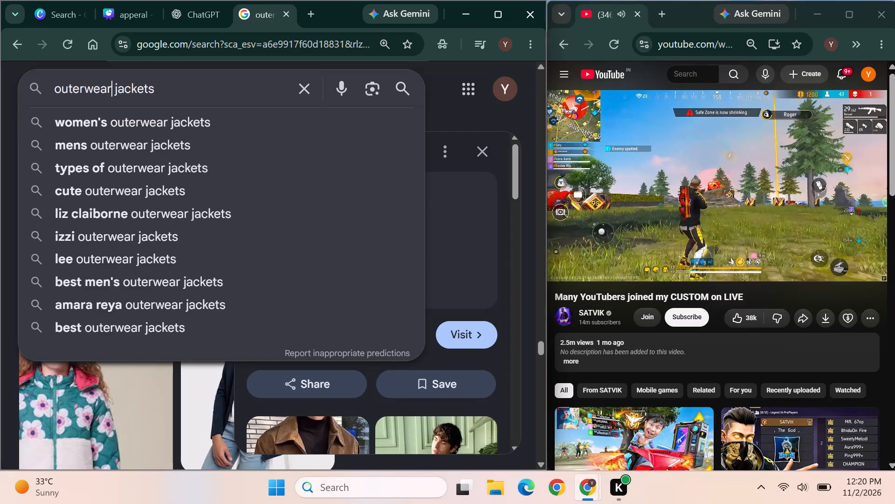
key("Right")
key("BackSpace")
key("BackSpace")
key("BackSpace")
key("BackSpace")
key("BackSpace")
key("BackSpace")
key("BackSpace")
key("BackSpace")
key("BackSpace")
key("BackSpace")
key("BackSpace")
key("BackSpace")
key("BackSpace")
key("BackSpace")
key("BackSpace")
key("BackSpace")
key("BackSpace")
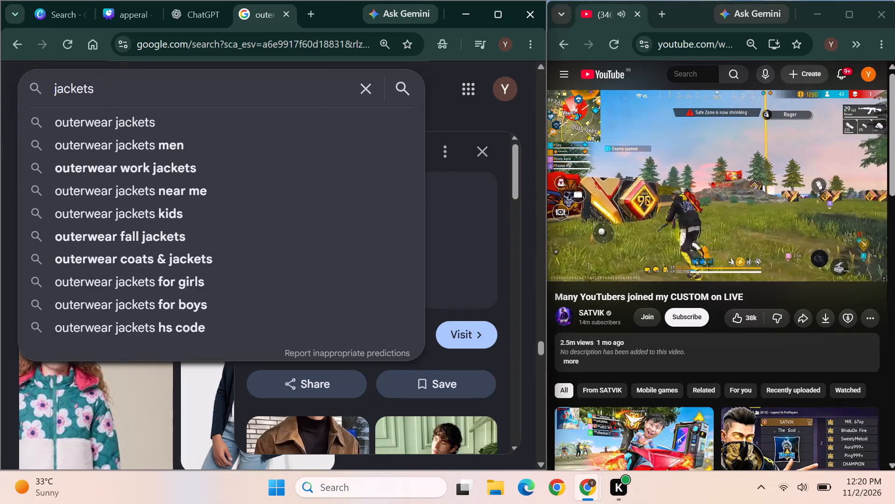
type("le")
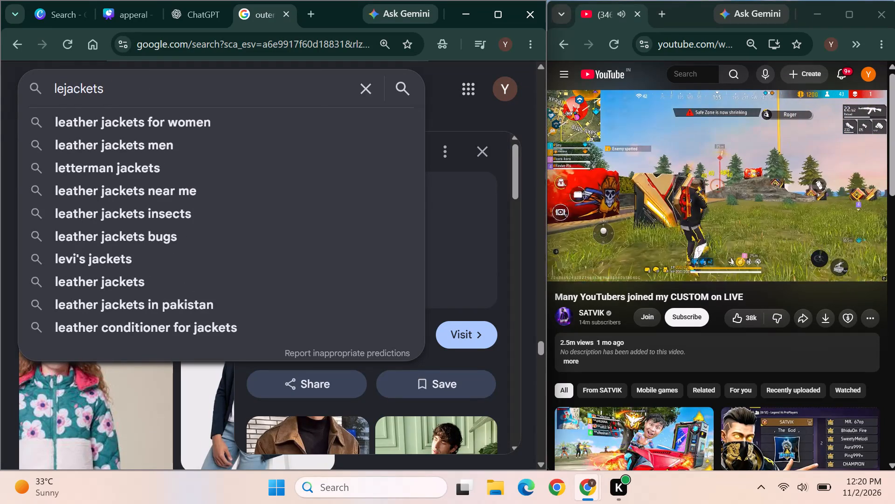
key("Down")
key("Down")
key("Return")
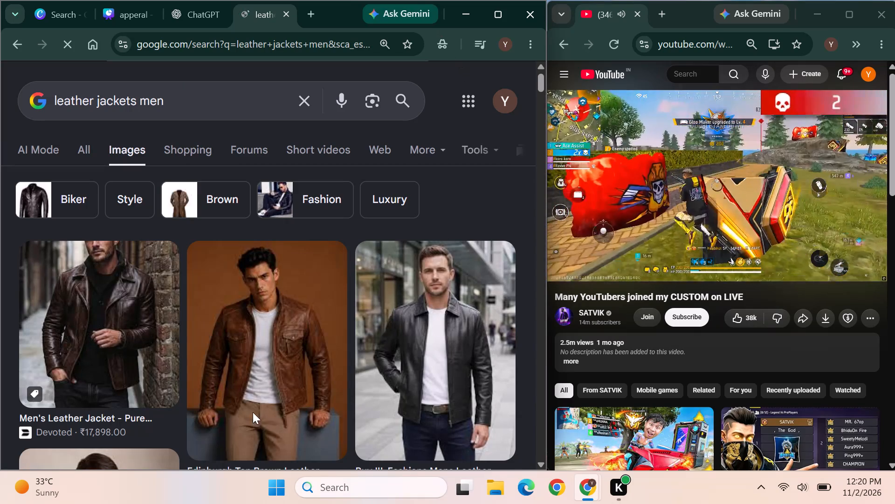
Look through the men's leather jacket images and preview the Ralph Lauren brown leather jacket photo.
scroll(250, 411, "down", 4)
scroll(221, 377, "down", 2)
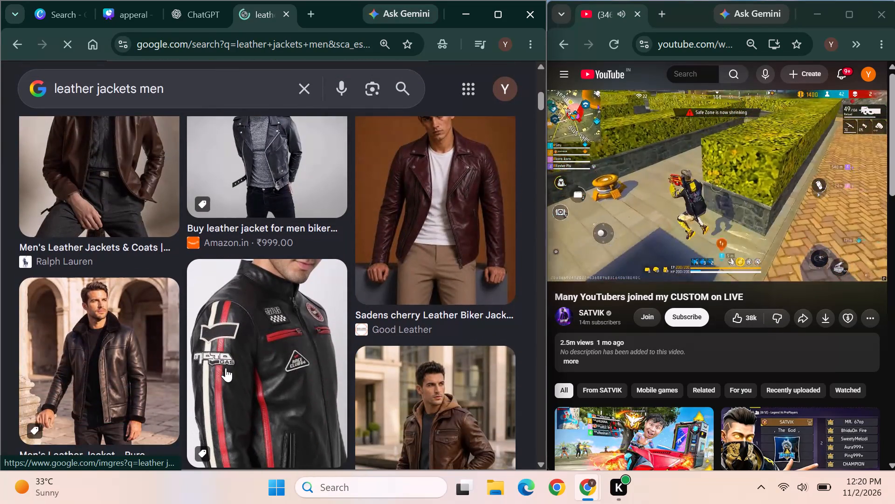
scroll(227, 366, "up", 2)
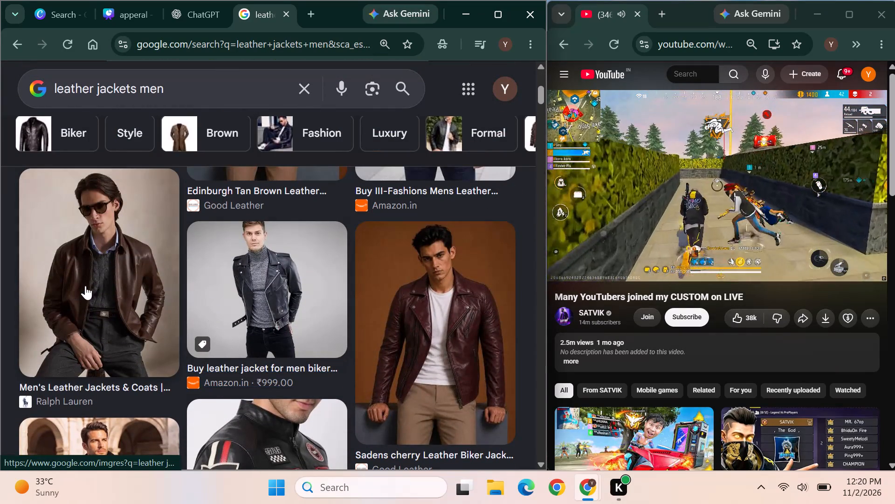
double_click(86, 285)
left_click_drag(87, 283, 89, 248)
left_click(89, 248)
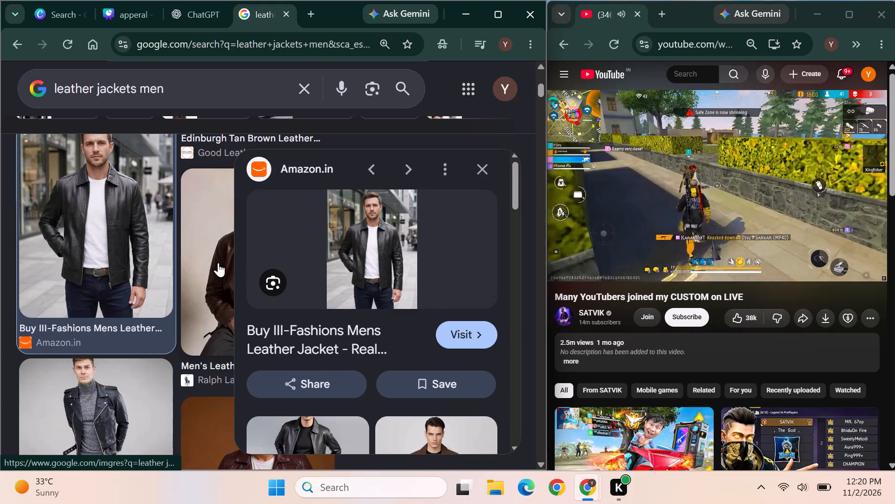
double_click(218, 263)
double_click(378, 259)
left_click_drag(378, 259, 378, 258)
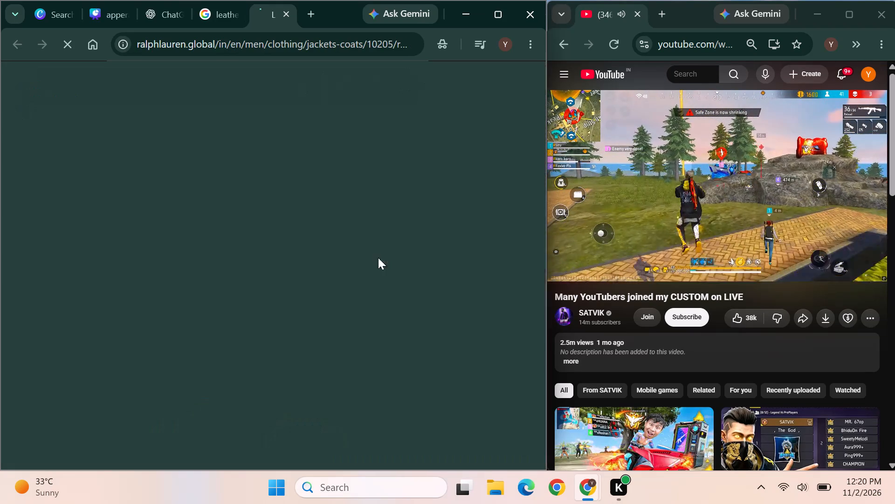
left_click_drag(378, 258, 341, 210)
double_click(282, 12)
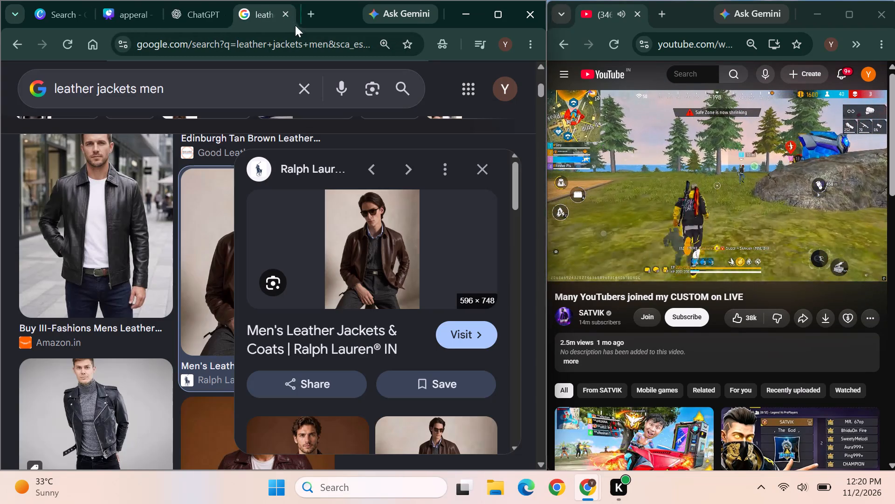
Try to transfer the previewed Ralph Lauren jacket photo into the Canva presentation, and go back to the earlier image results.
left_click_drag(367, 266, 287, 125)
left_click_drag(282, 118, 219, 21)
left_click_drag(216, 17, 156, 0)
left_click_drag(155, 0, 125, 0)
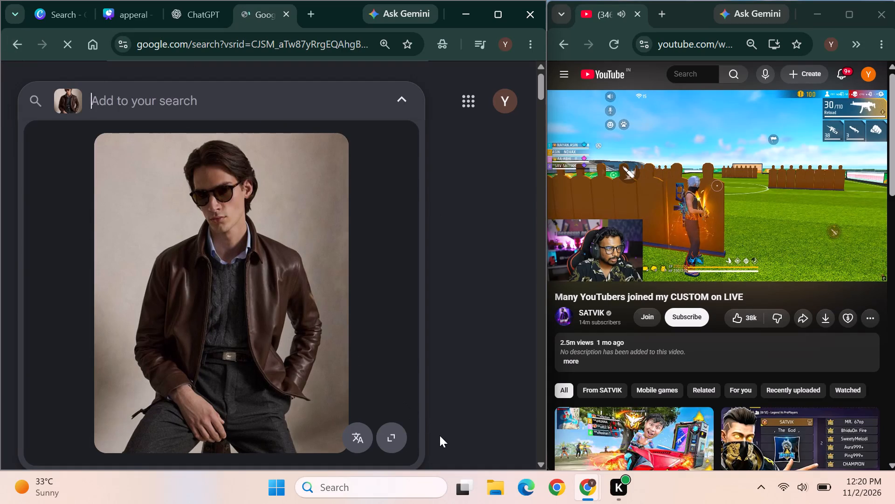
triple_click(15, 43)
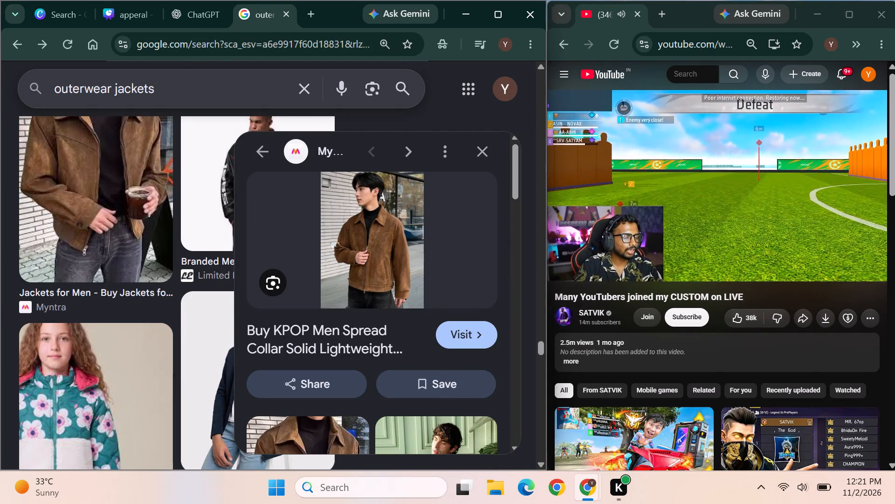
triple_click(114, 88)
left_click(114, 88)
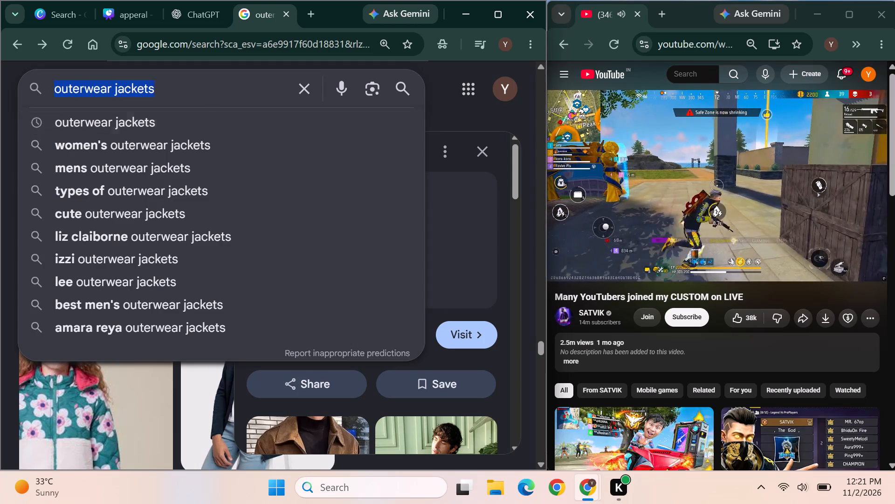
double_click(170, 84)
double_click(308, 83)
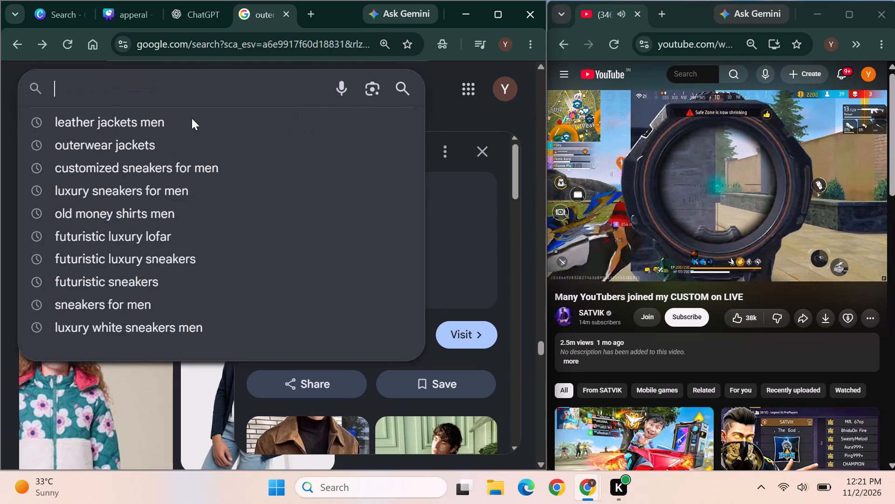
triple_click(187, 122)
left_click(187, 122)
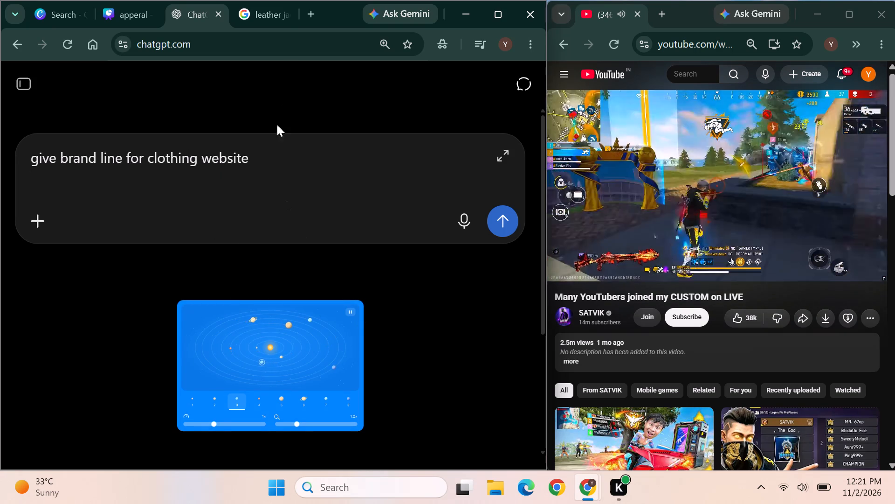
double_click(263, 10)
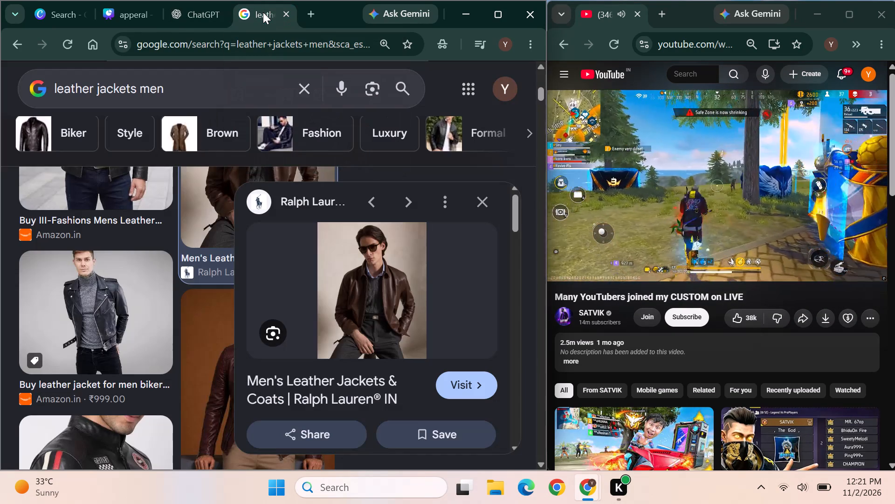
Transfer the previewed Ralph Lauren leather jacket photo onto page 2 of the Canva presentation, among the BEST SELLER heading and first jacket photo.
left_click_drag(356, 262, 328, 226)
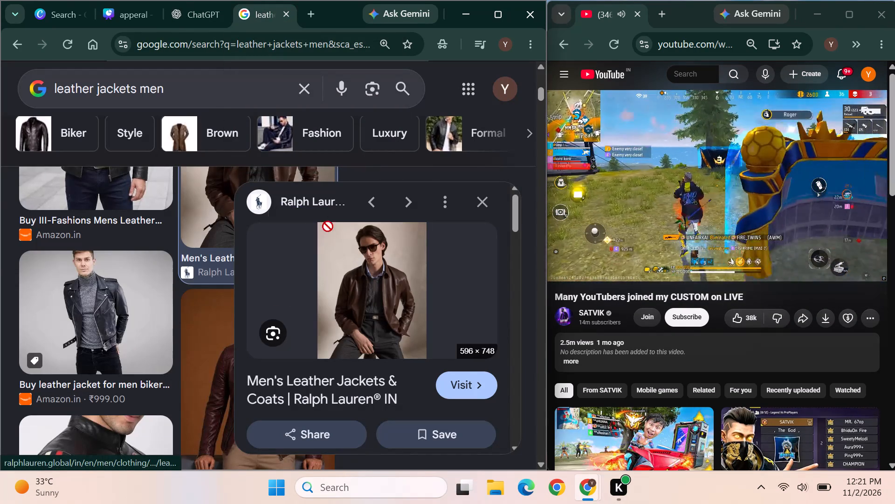
left_click_drag(328, 226, 213, 222)
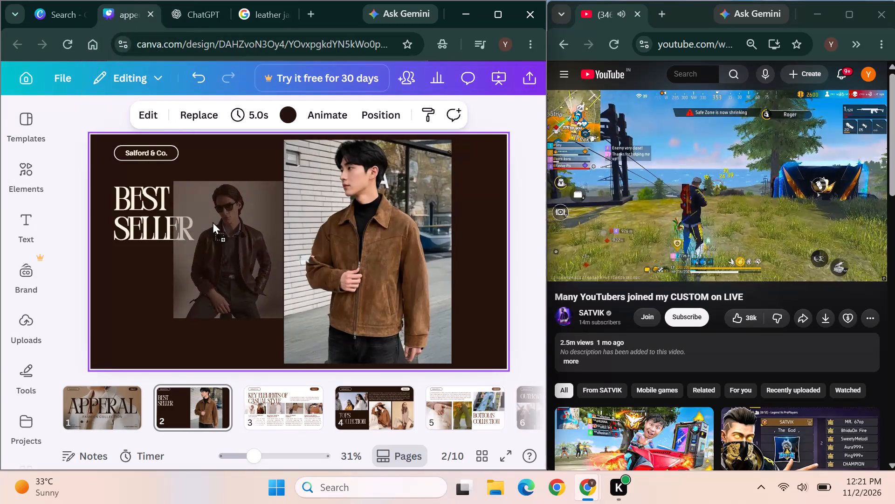
left_click_drag(213, 222, 181, 265)
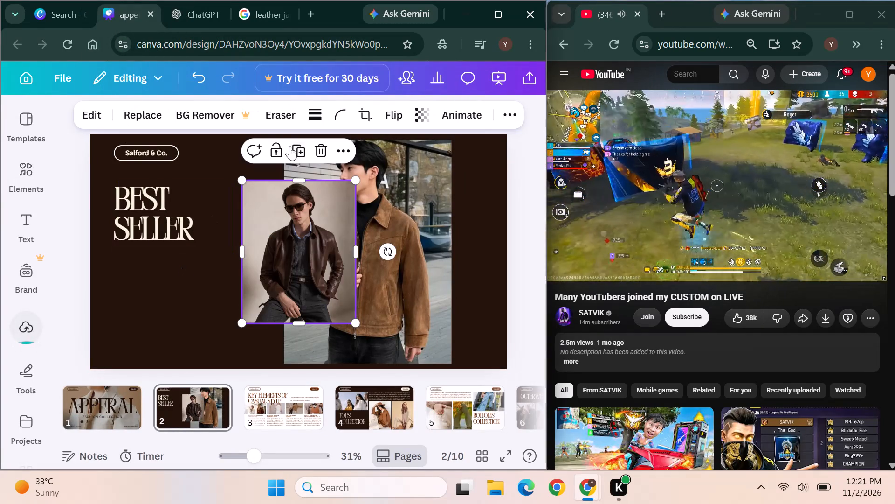
Shrink the brown leather jacket photo and place it below the BEST SELLER heading on page 2, raising the heading slightly.
left_click_drag(314, 240, 186, 281)
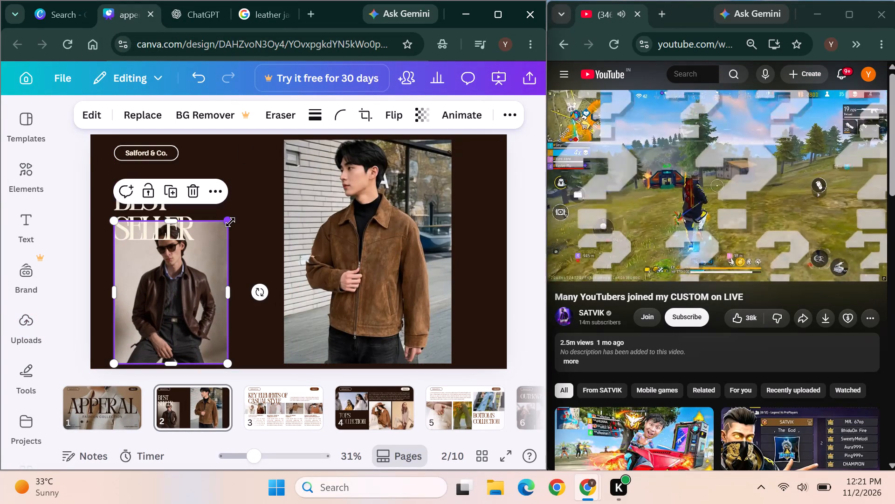
left_click_drag(230, 222, 195, 272)
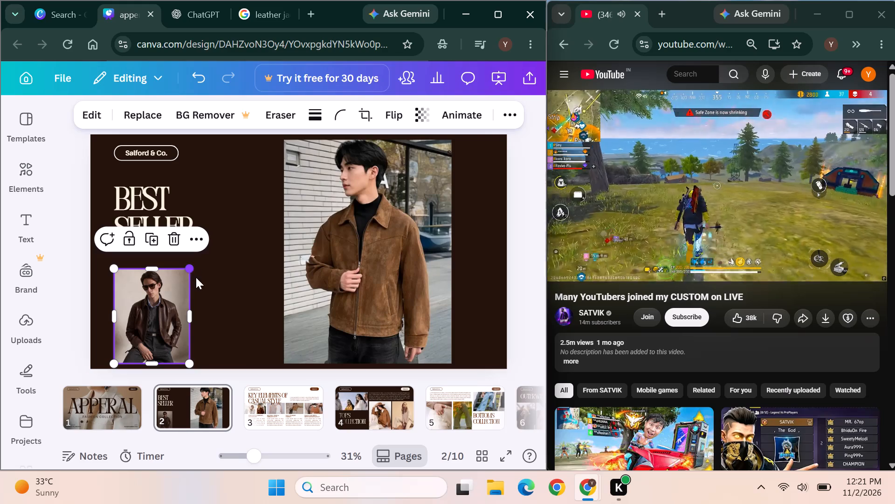
left_click(159, 287)
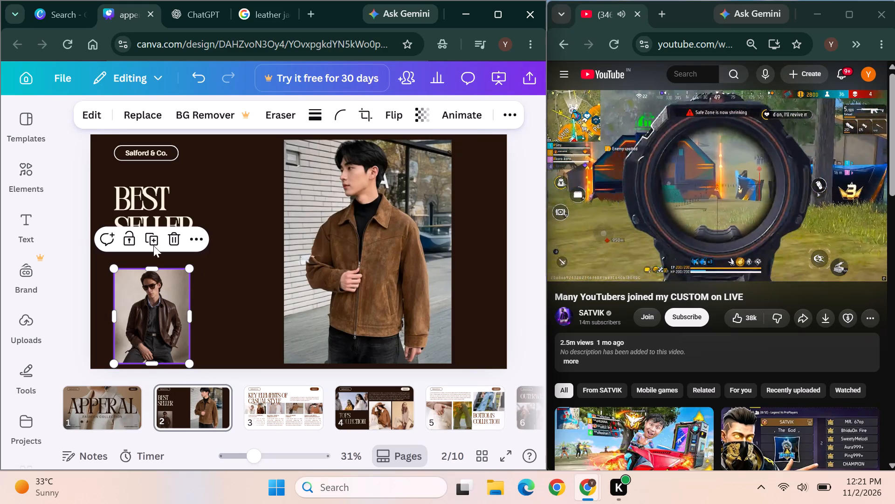
left_click_drag(142, 210, 142, 198)
Replace the Salford & Co. label text on page 2 with APPERAL.
left_click(142, 157)
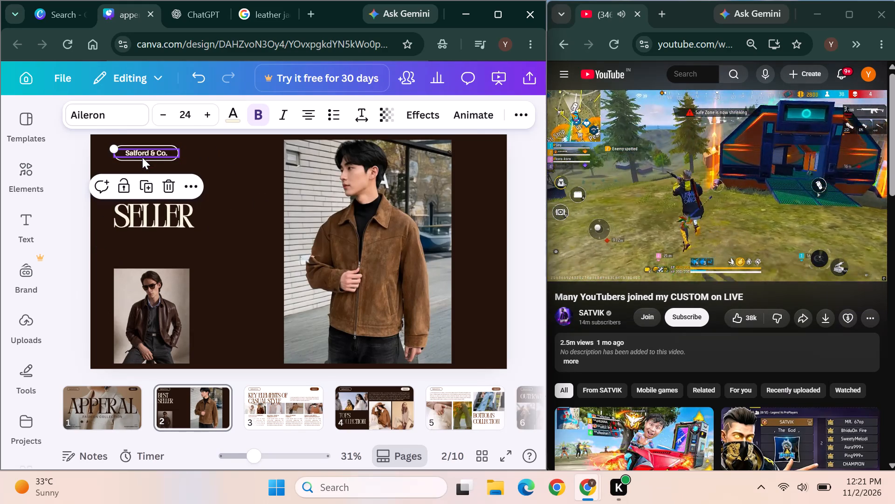
left_click(143, 152)
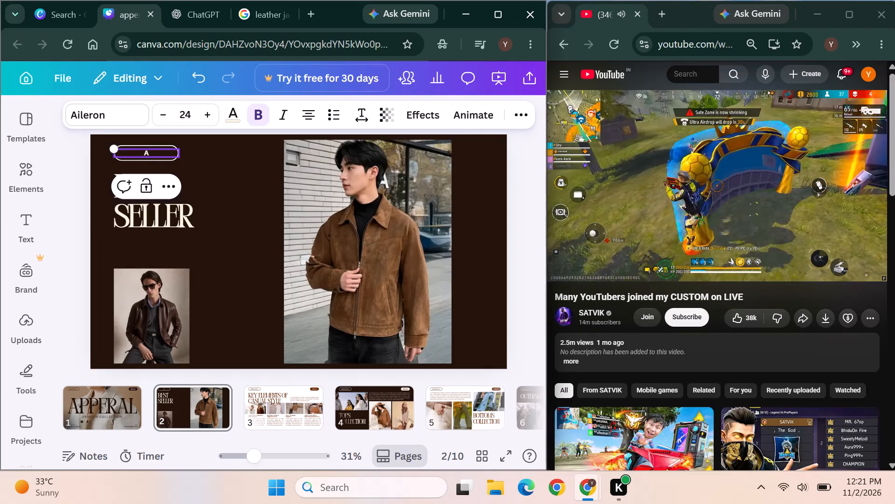
type("PPERAL")
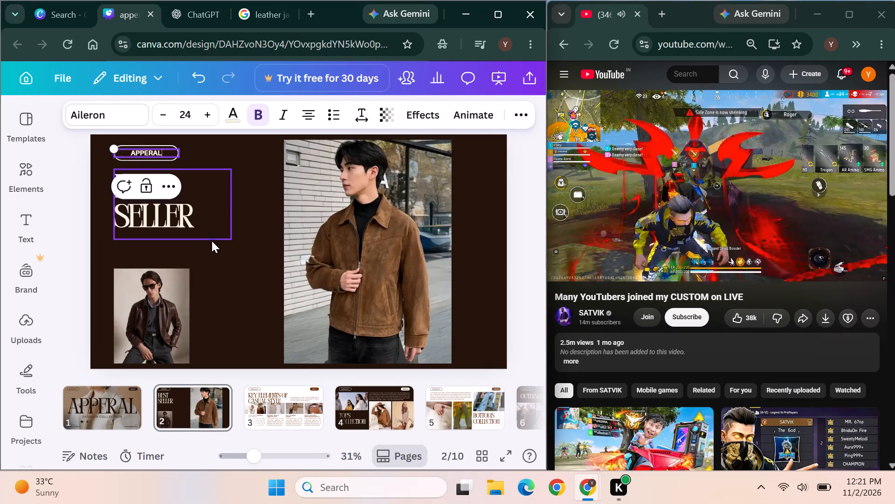
left_click(236, 275)
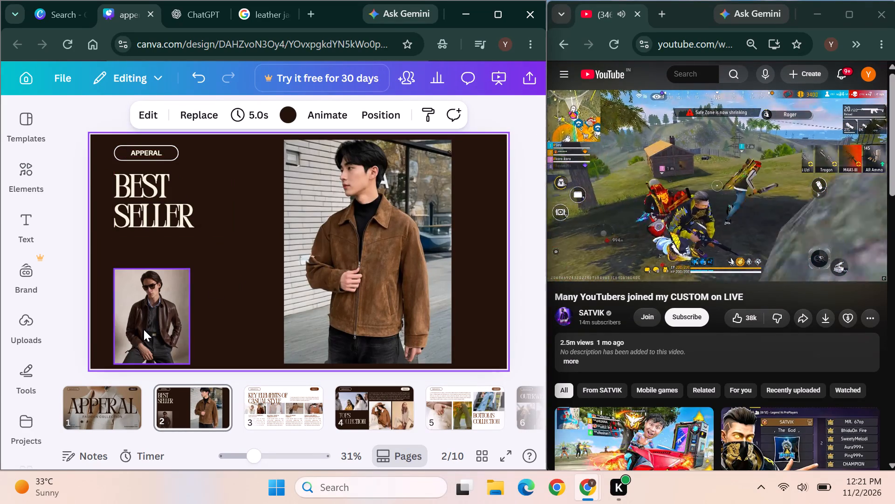
Enlarge the leather jacket photo under the BEST SELLER heading and shift it closer to the large suede jacket photo.
left_click_drag(144, 329, 138, 326)
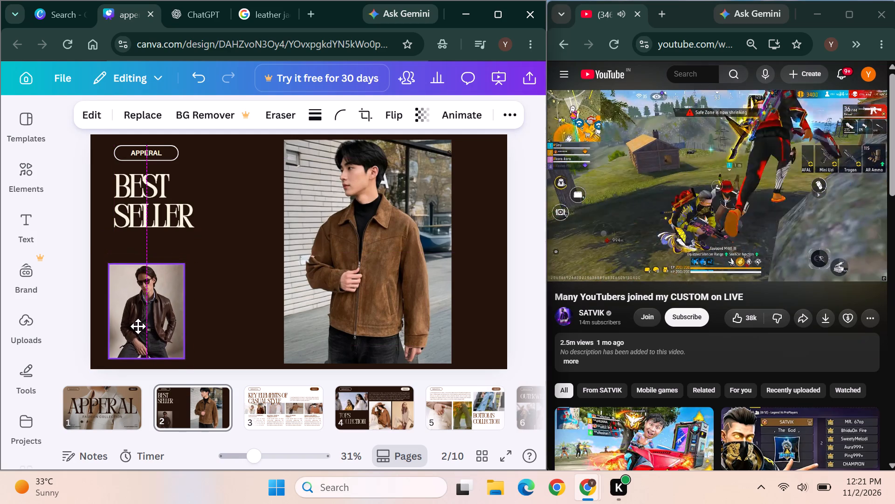
left_click_drag(138, 326, 138, 327)
left_click_drag(181, 266, 245, 251)
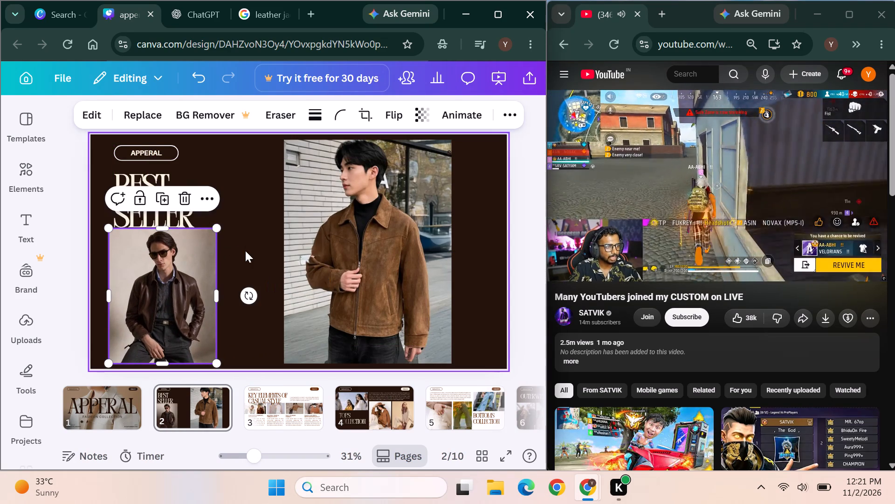
left_click(247, 256)
left_click_drag(168, 295, 200, 289)
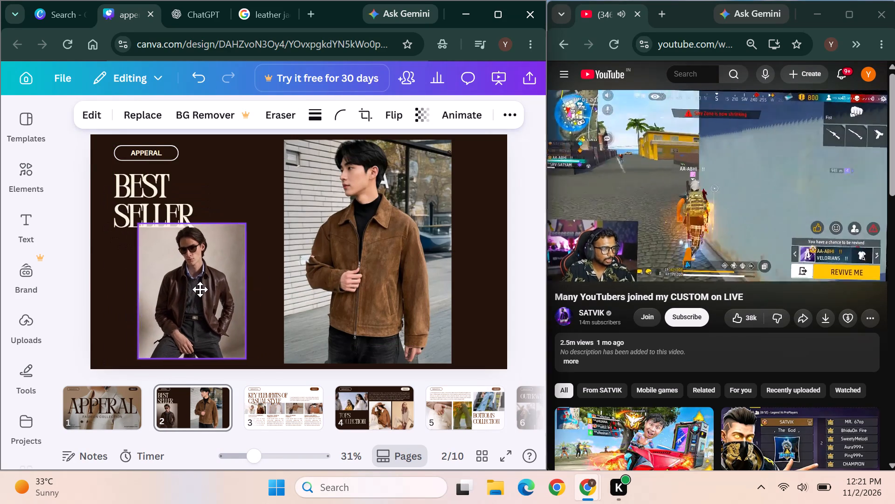
left_click_drag(200, 289, 197, 294)
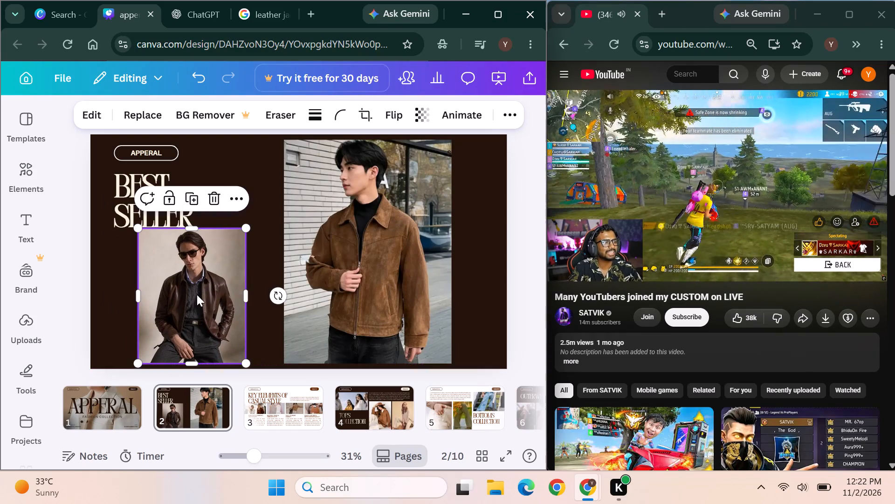
Align the BEST SELLER heading with the smaller photo's left edge and centre the APPERAL text and its rounded outline above the photo.
left_click_drag(152, 211, 179, 206)
left_click_drag(155, 155, 167, 152)
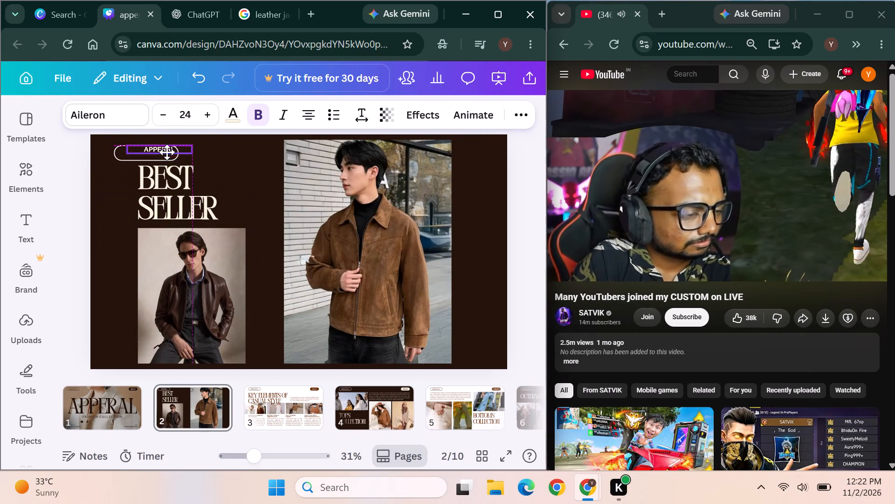
left_click_drag(167, 152, 197, 150)
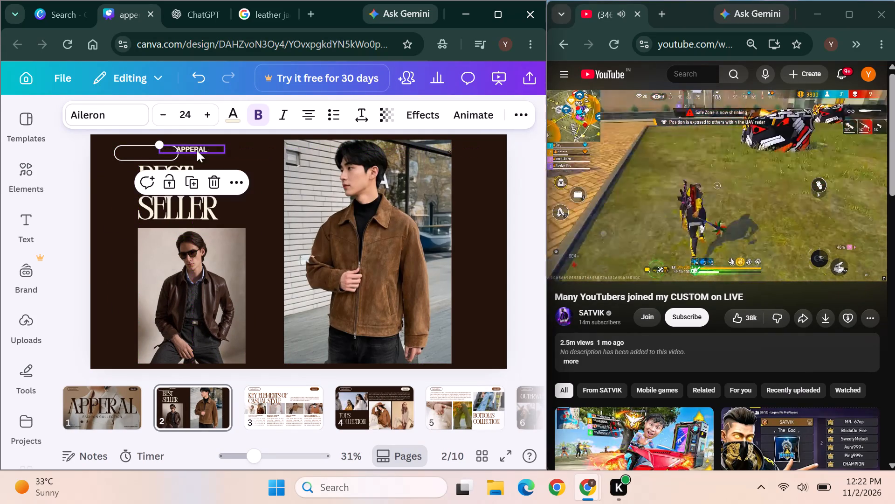
left_click_drag(118, 153, 124, 150)
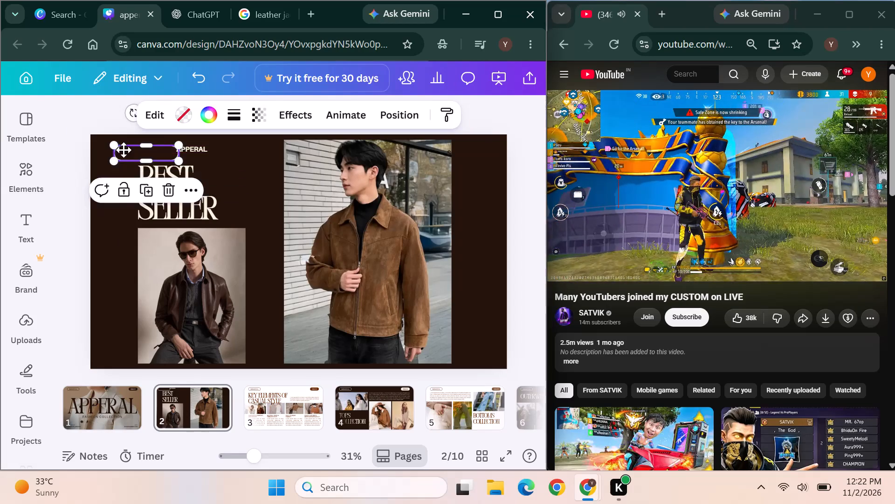
left_click_drag(124, 150, 161, 149)
left_click(112, 284)
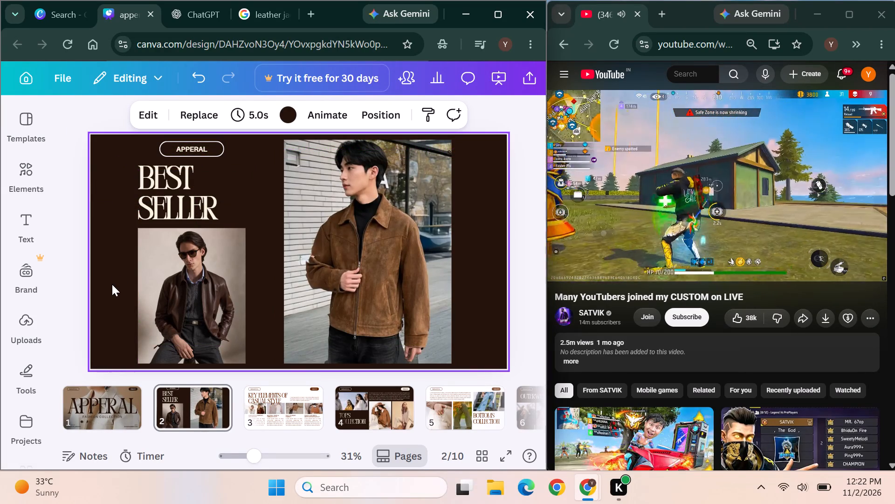
On page 3, delete the subheadings and paragraphs under the first and second photos.
left_click(254, 416)
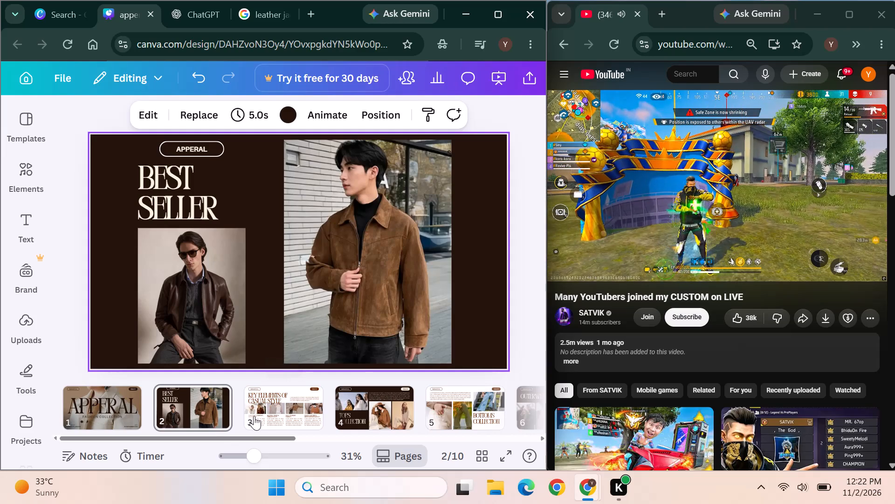
left_click(148, 298)
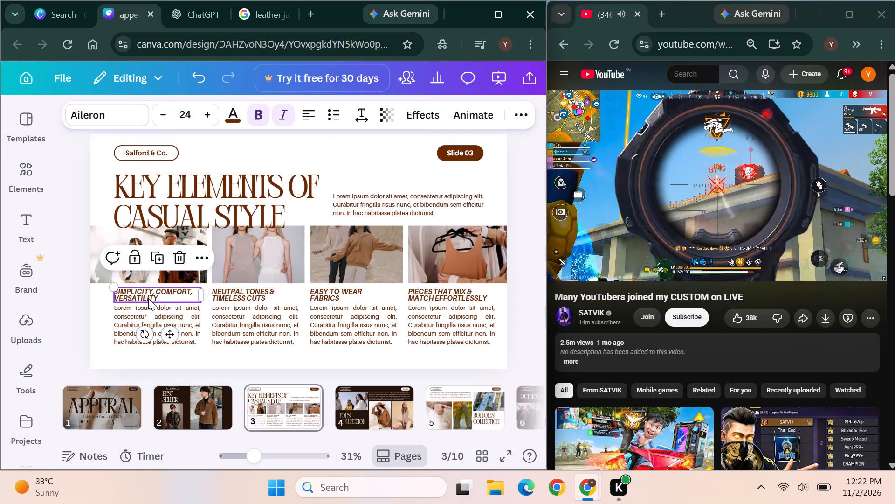
left_click(176, 260)
left_click(177, 303)
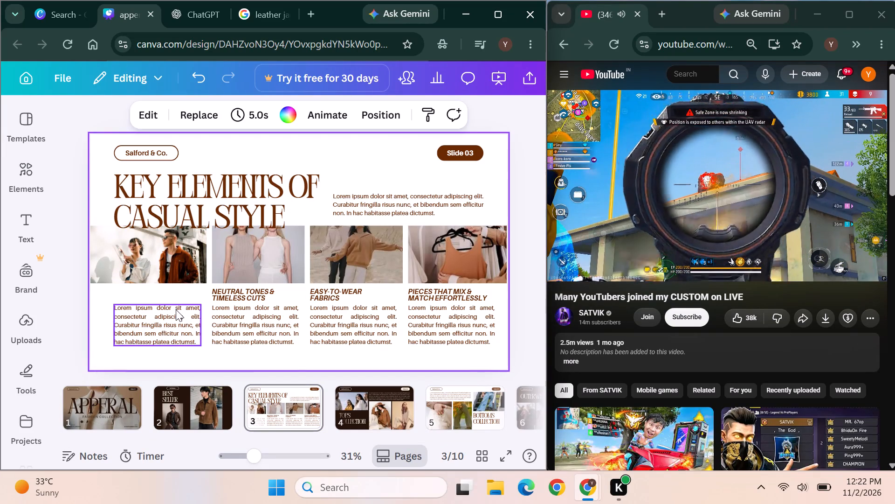
left_click(176, 309)
left_click(176, 279)
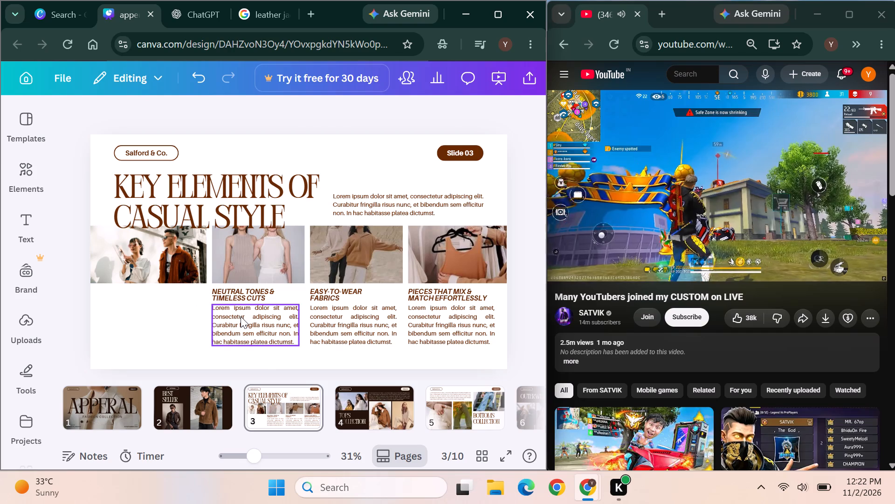
left_click(241, 316)
left_click(276, 277)
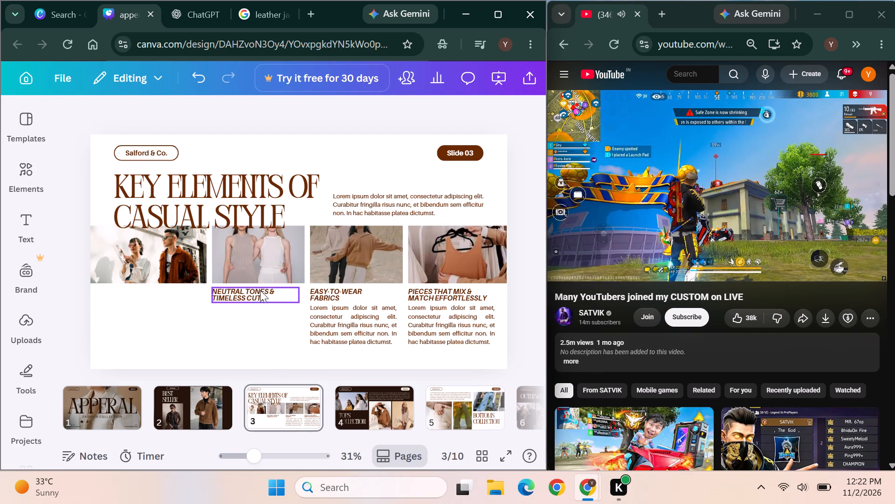
left_click(253, 300)
left_click(277, 261)
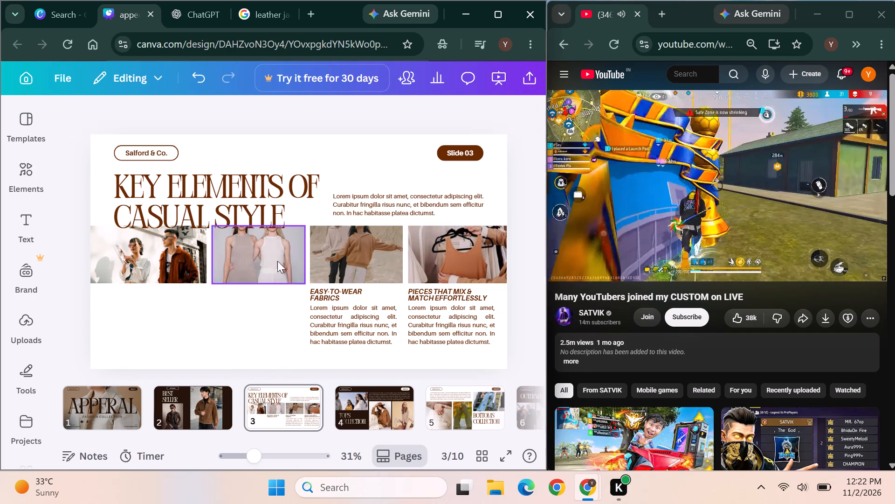
Delete the subheadings and paragraphs under the third and fourth photos on page 3.
left_click(344, 322)
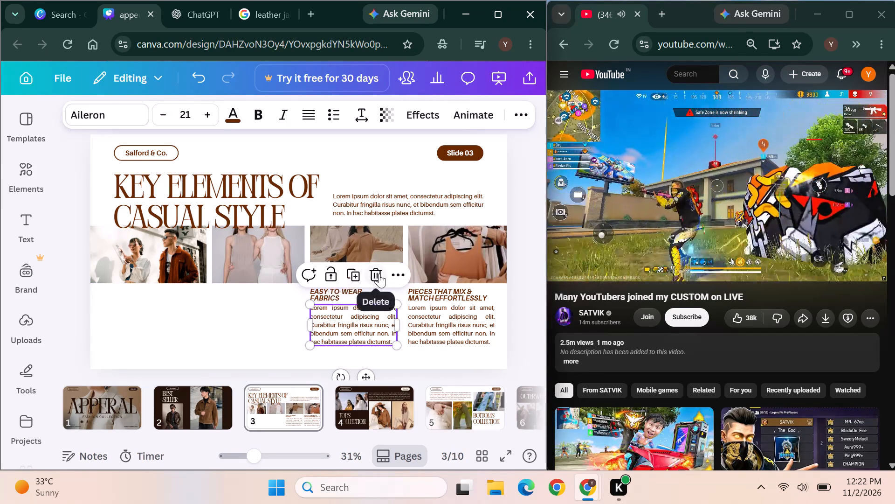
left_click(379, 273)
left_click(352, 293)
left_click(367, 253)
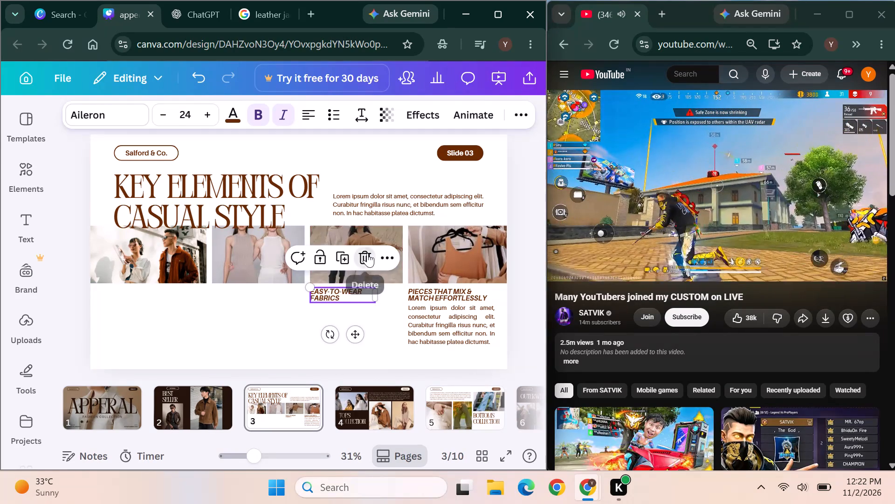
left_click(457, 317)
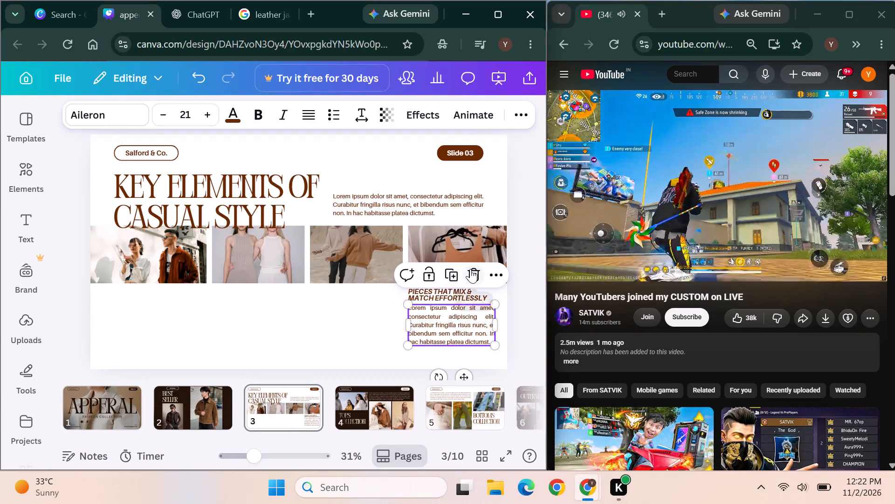
left_click(470, 269)
left_click(456, 291)
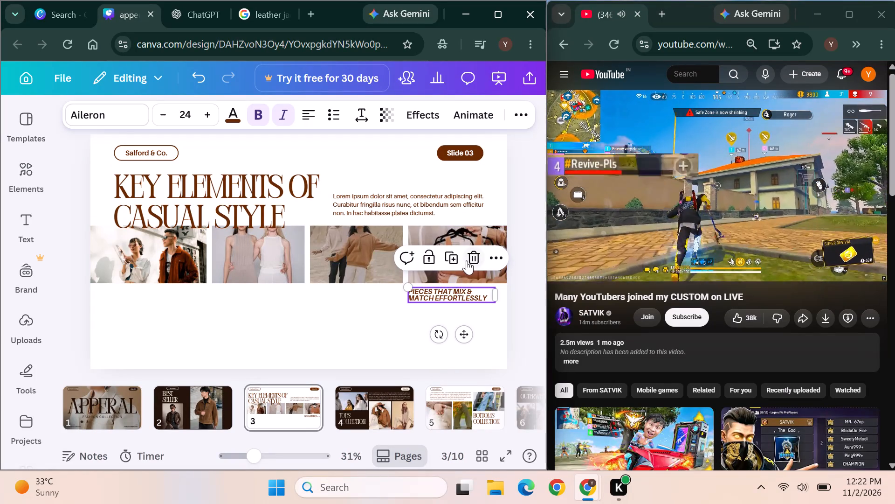
left_click(472, 260)
Delete the lorem ipsum intro paragraph beside the KEY ELEMENTS OF CASUAL STYLE heading.
left_click(436, 206)
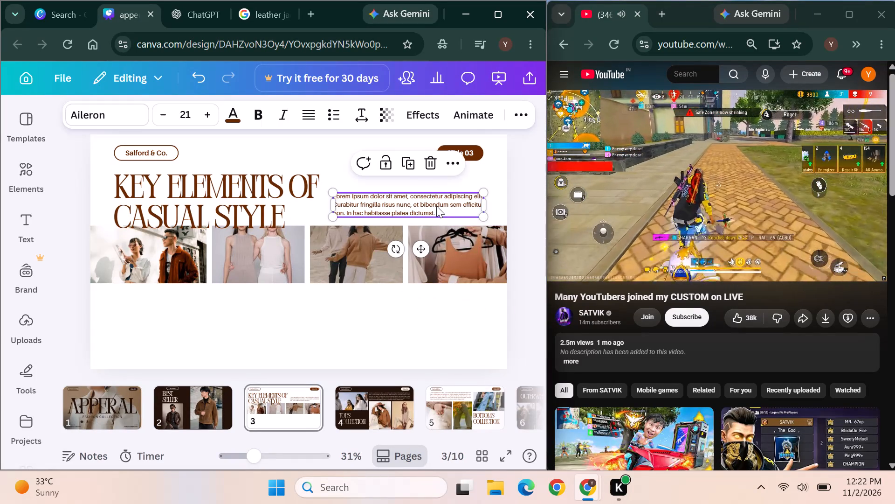
left_click(434, 161)
Delete all four photos on page 3 together with their frames.
left_click(447, 250)
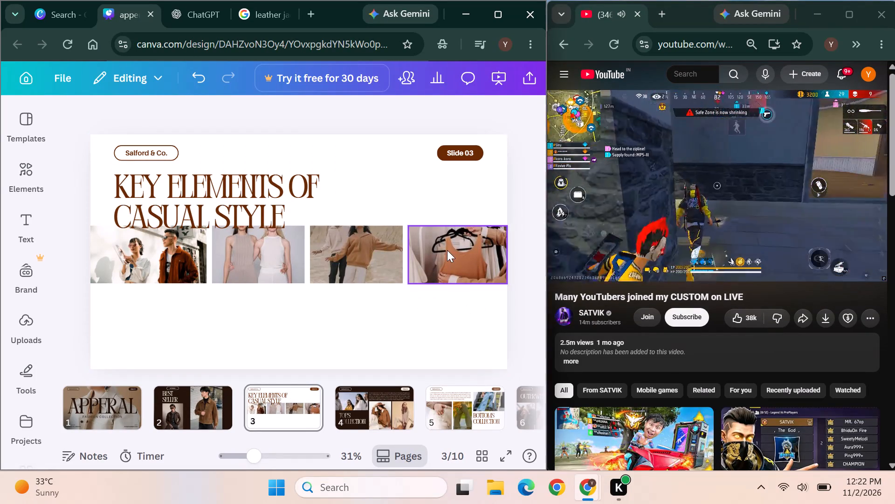
left_click(481, 202)
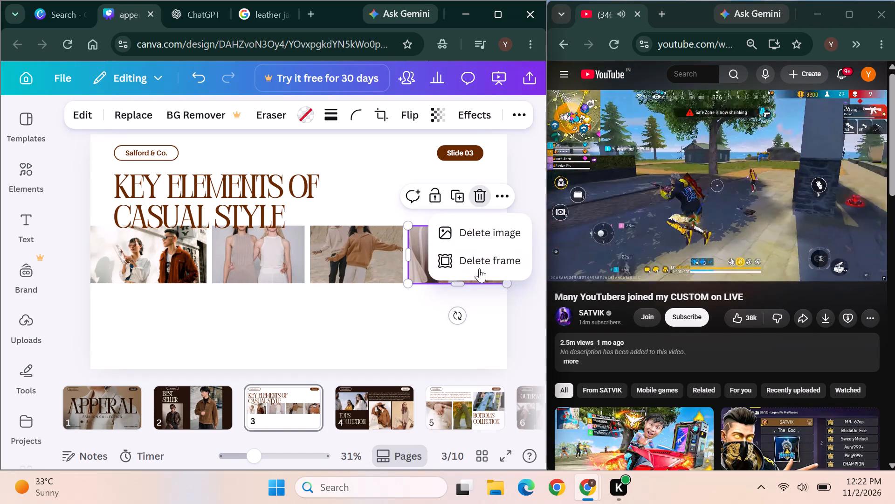
left_click(479, 267)
left_click(379, 263)
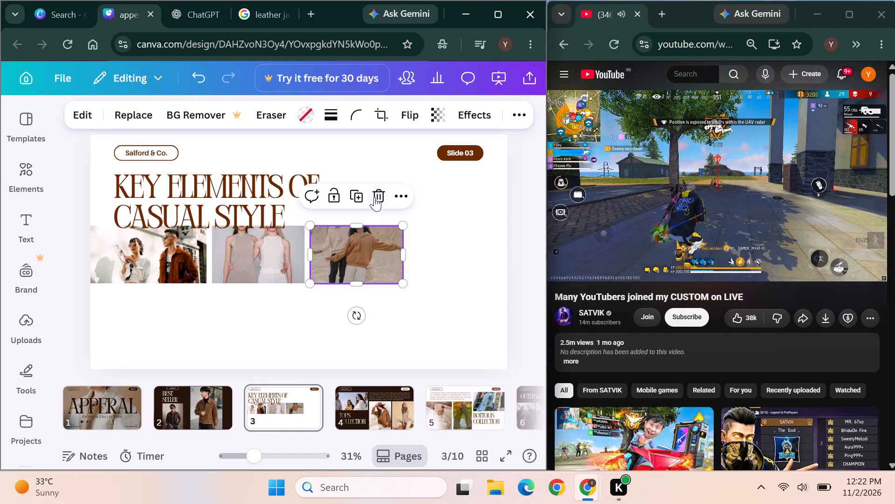
left_click(373, 197)
left_click(383, 264)
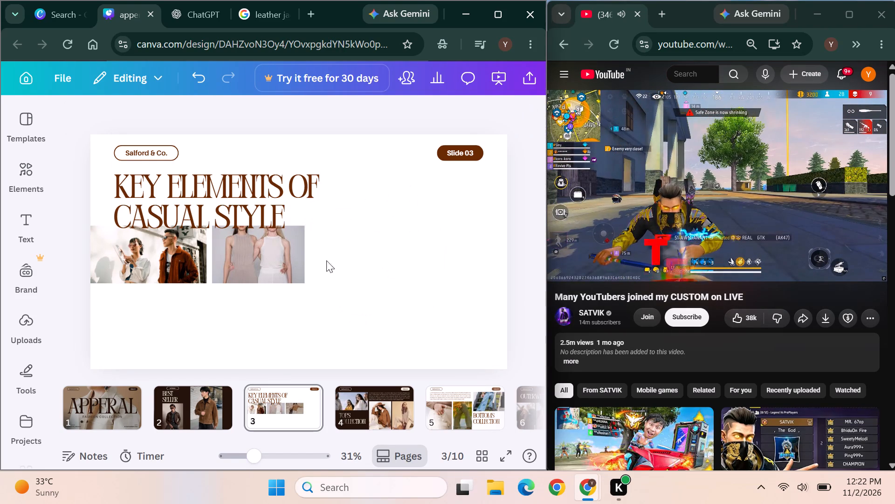
left_click(252, 253)
left_click(278, 192)
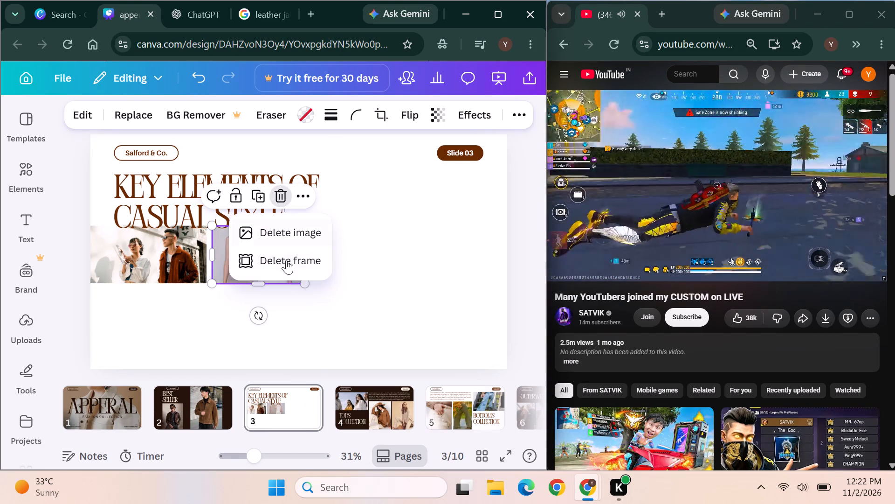
left_click(289, 264)
left_click(165, 267)
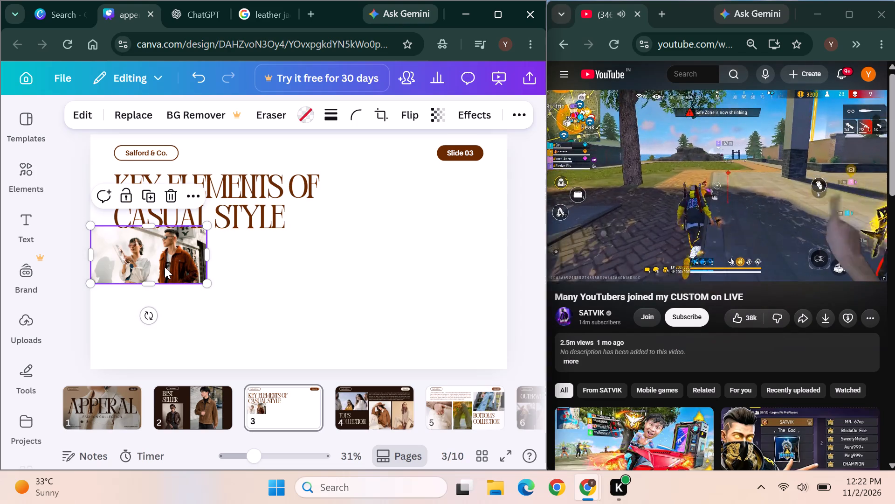
left_click(175, 198)
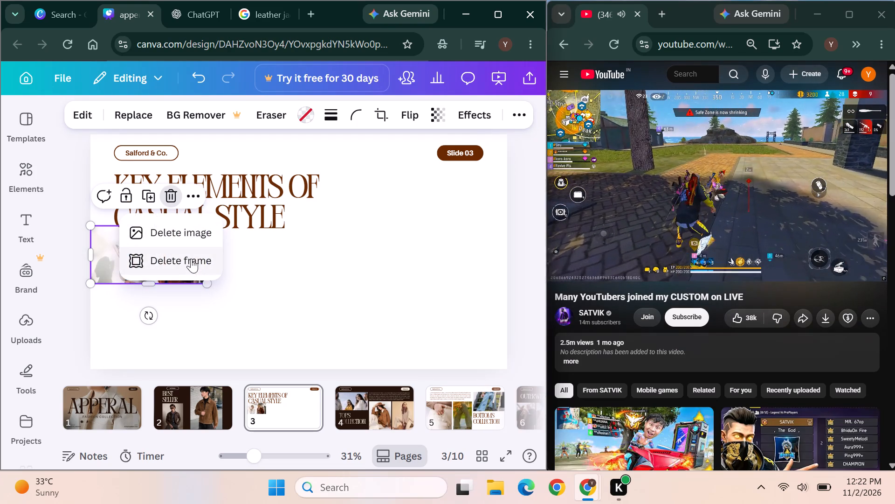
left_click(191, 259)
Replace the Salford & Co. label text at the top of page 3 with APPERAL.
left_click(199, 169)
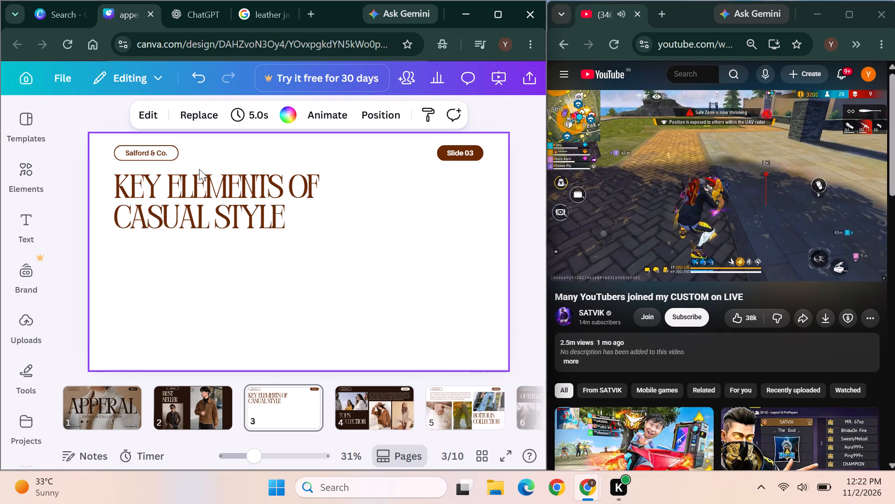
left_click(193, 190)
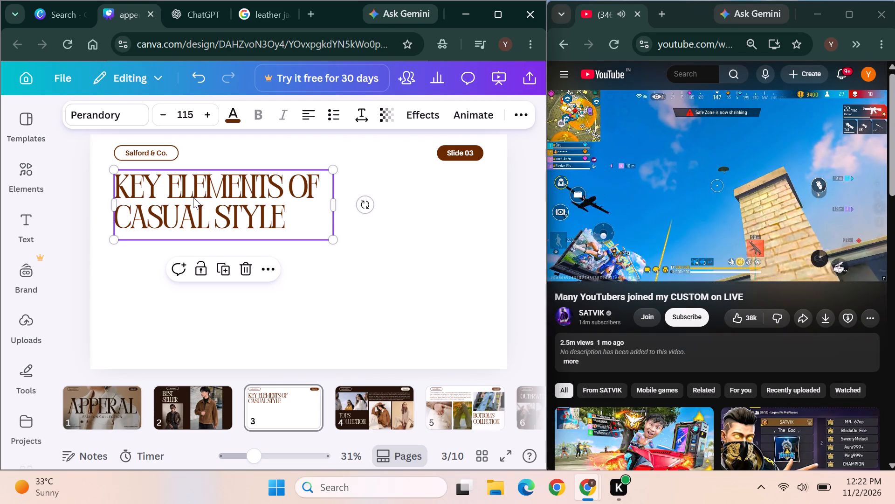
left_click(152, 149)
left_click(152, 149)
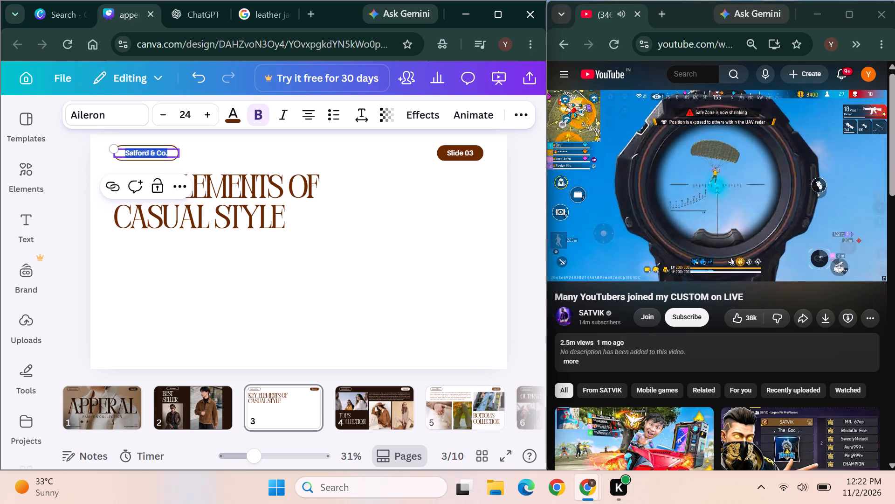
key("a")
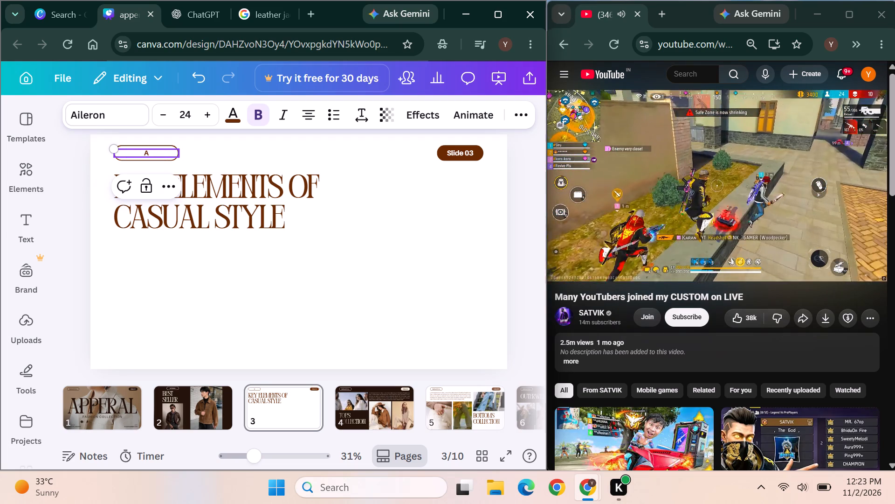
type("PPERAL")
left_click(262, 274)
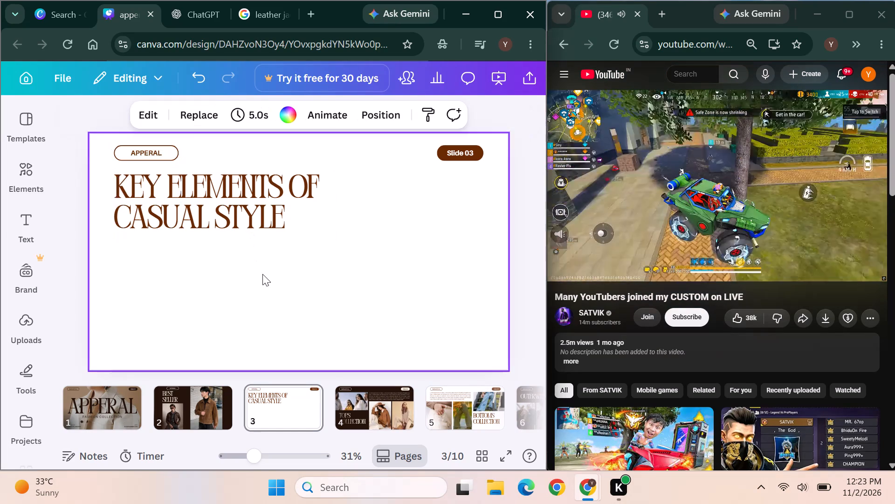
Delete the Slide 03 text and its brown badge shape from page 3.
left_click(451, 154)
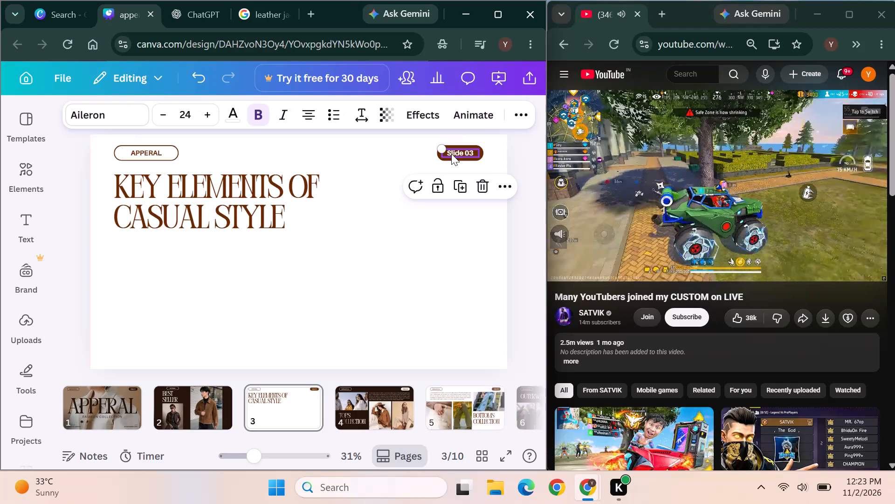
left_click(482, 188)
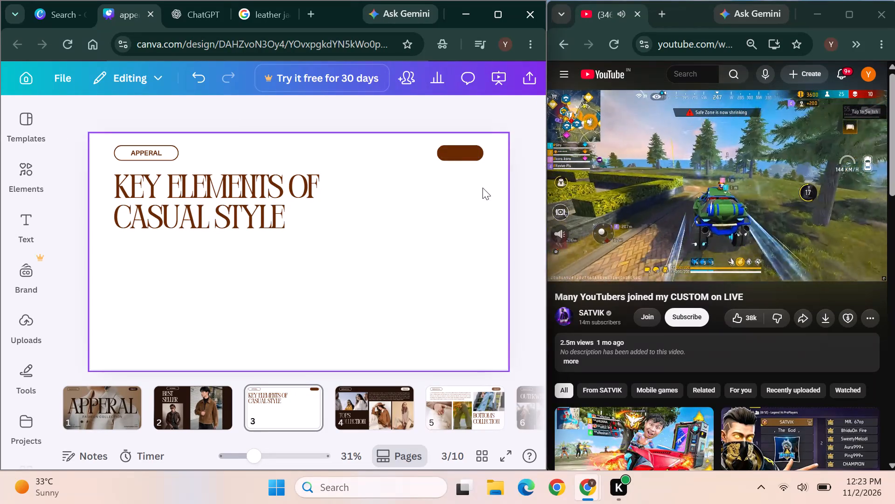
left_click(448, 147)
left_click(483, 196)
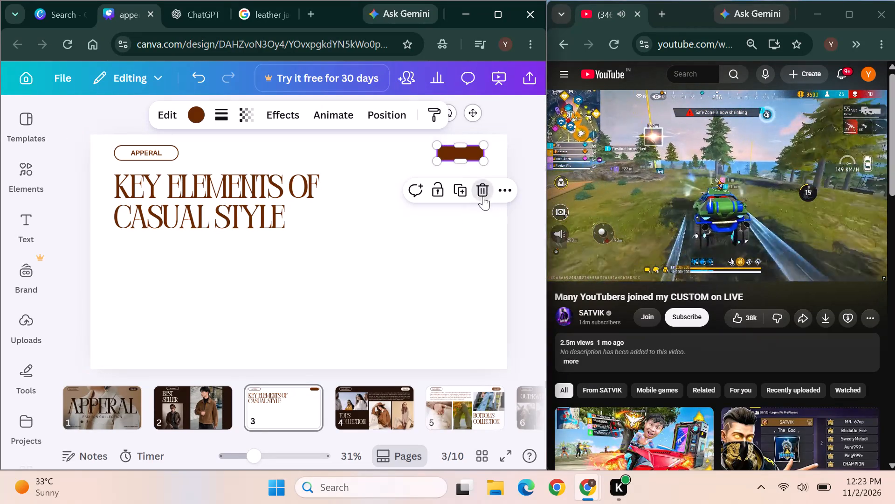
On page 1, delete the Slide 01 badge shape and its text.
left_click(119, 414)
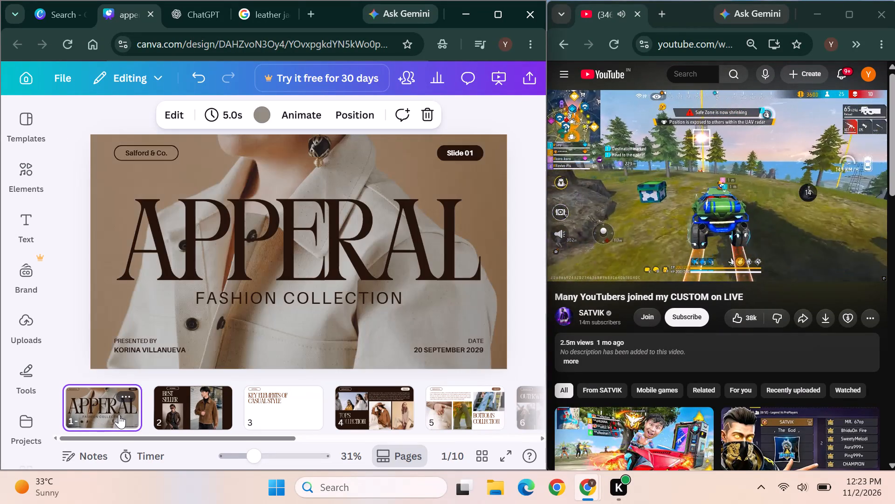
left_click(459, 147)
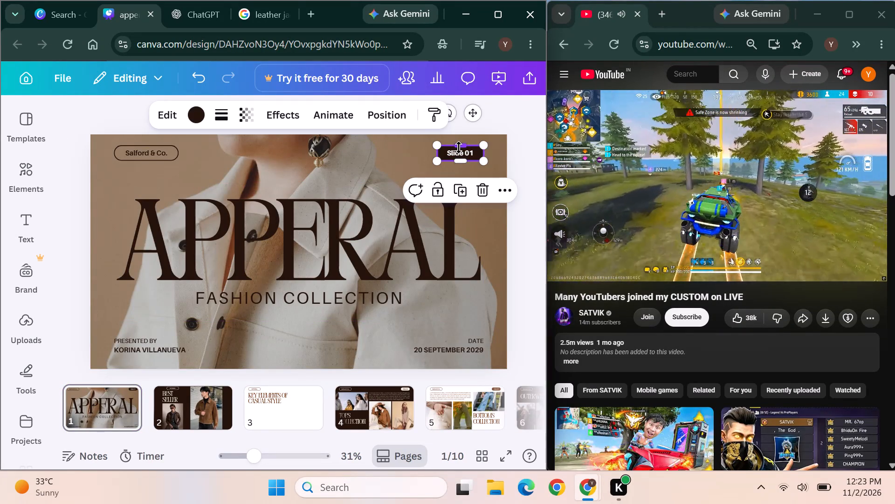
key("Delete")
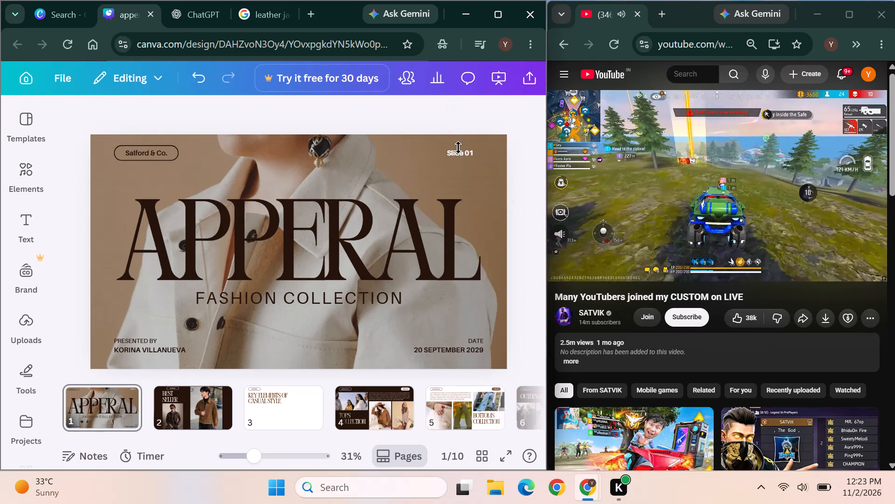
left_click(458, 151)
key("Delete")
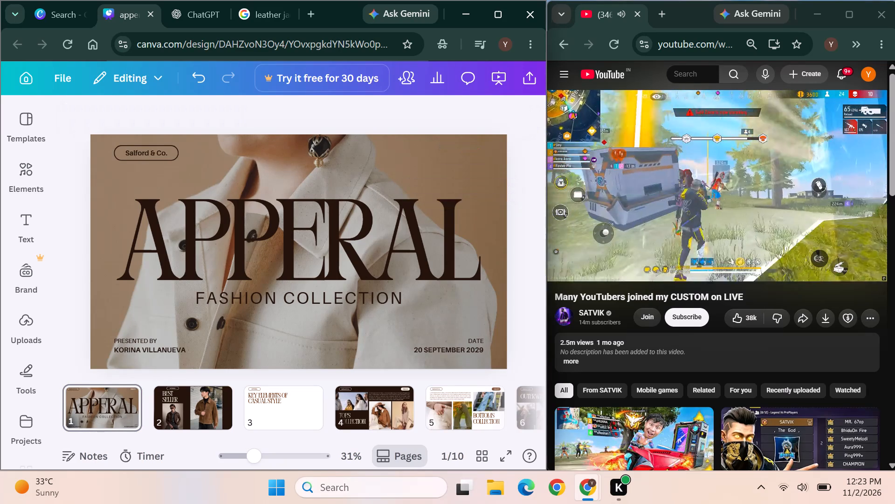
Replace the word CASUAL with APPERAL in the page 3 heading so it reads KEY ELEMENTS OF APPERAL STYLE.
left_click(211, 392)
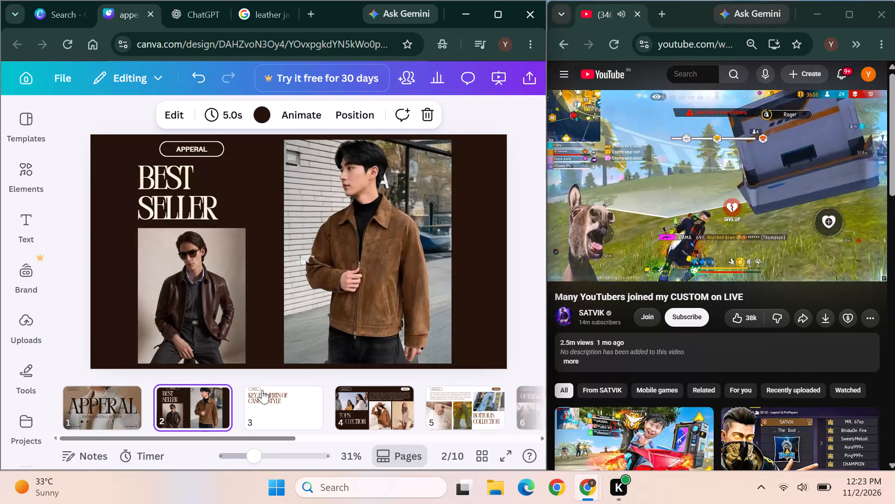
left_click(276, 396)
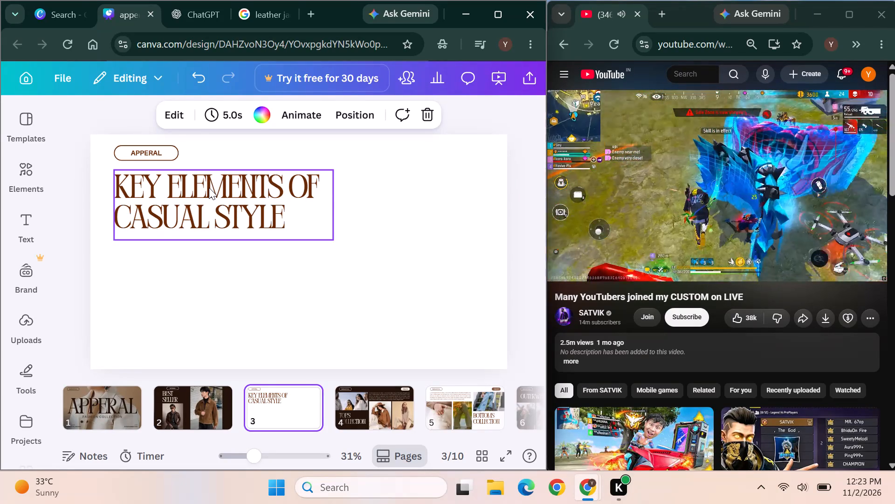
left_click(209, 188)
double_click(200, 215)
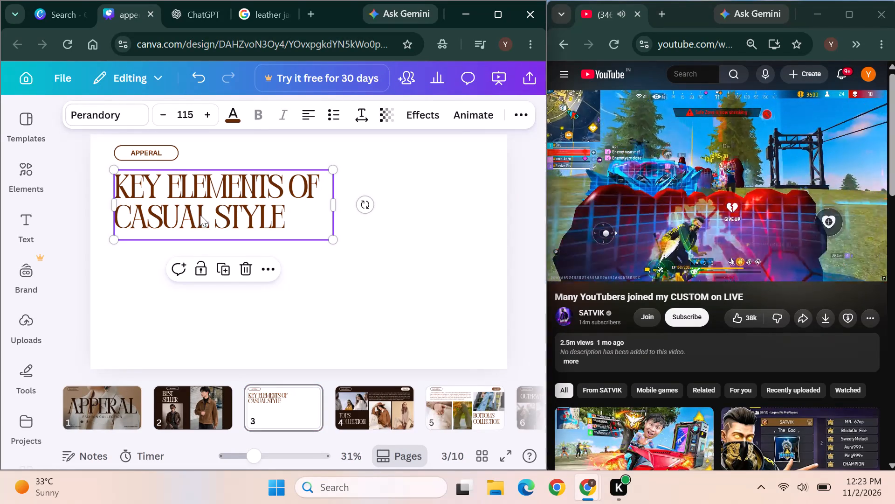
left_click(212, 214)
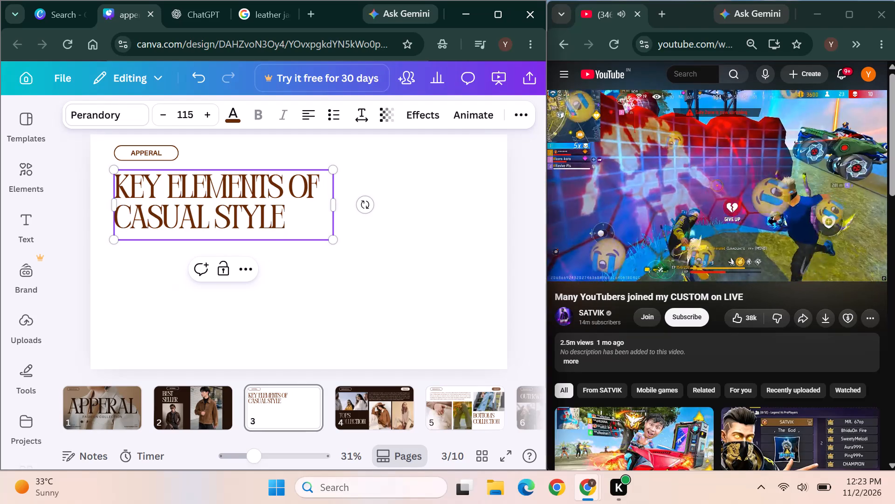
key("Left")
key("BackSpace")
key("BackSpace")
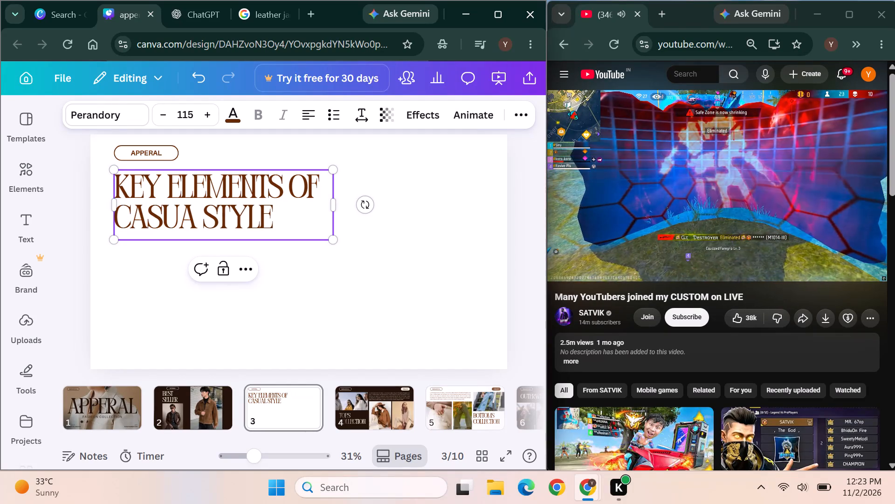
key("BackSpace")
key("BackSpace")
key("BackSpace")
key("BackSpace")
key("a")
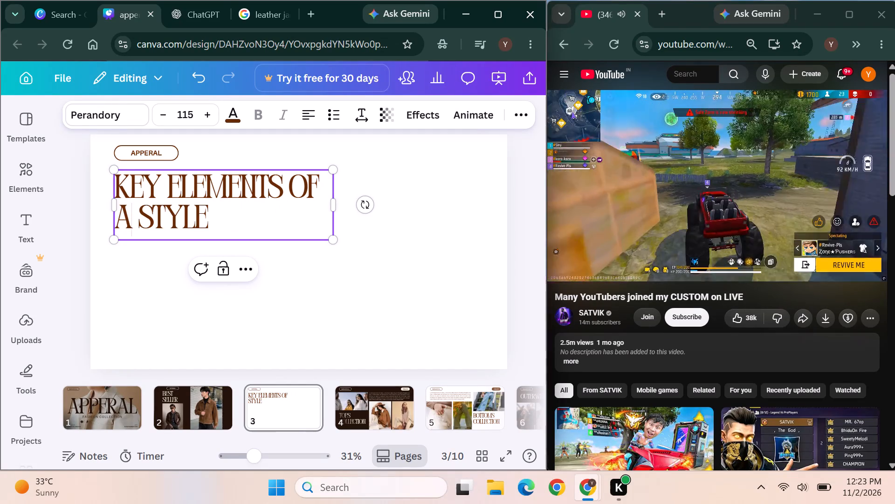
type("PPERA")
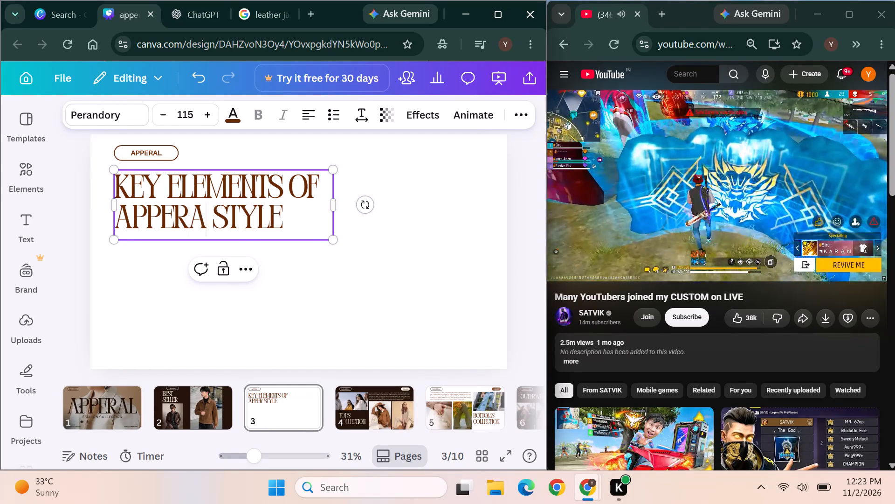
key("l")
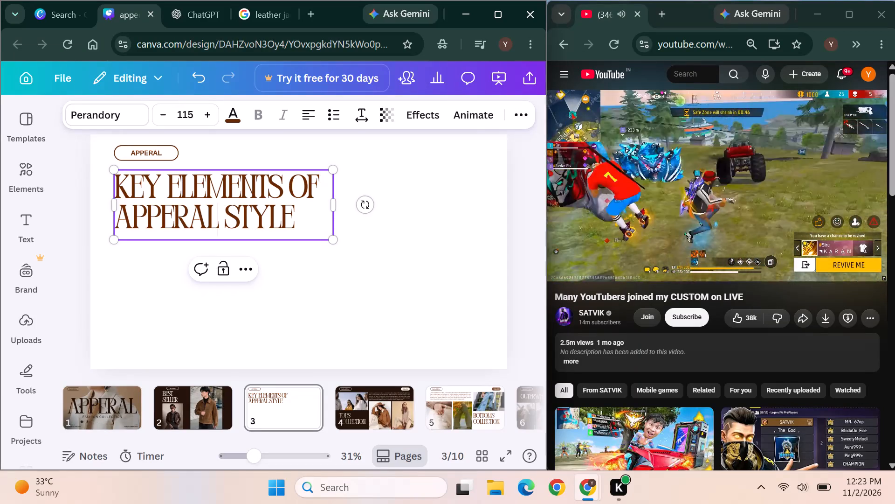
Browse the available fonts for the full KEY ELEMENTS OF APPERAL STYLE heading text on page 3.
double_click(205, 198)
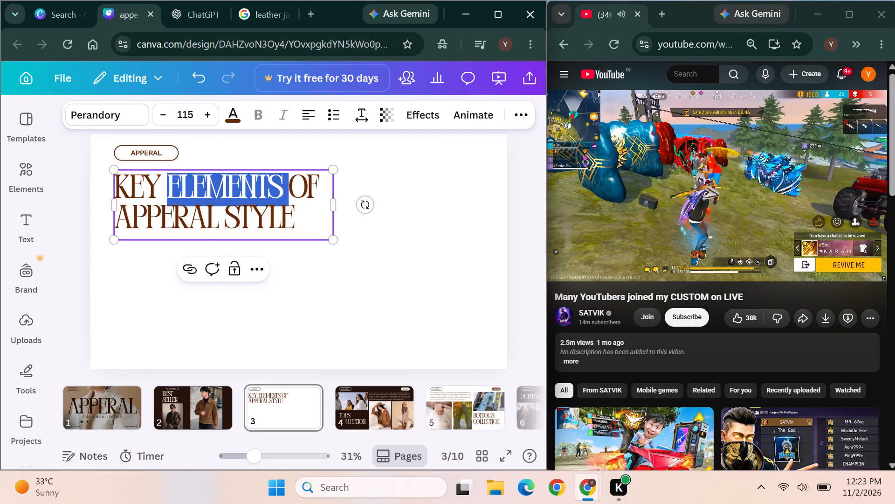
double_click(130, 194)
left_click(149, 270)
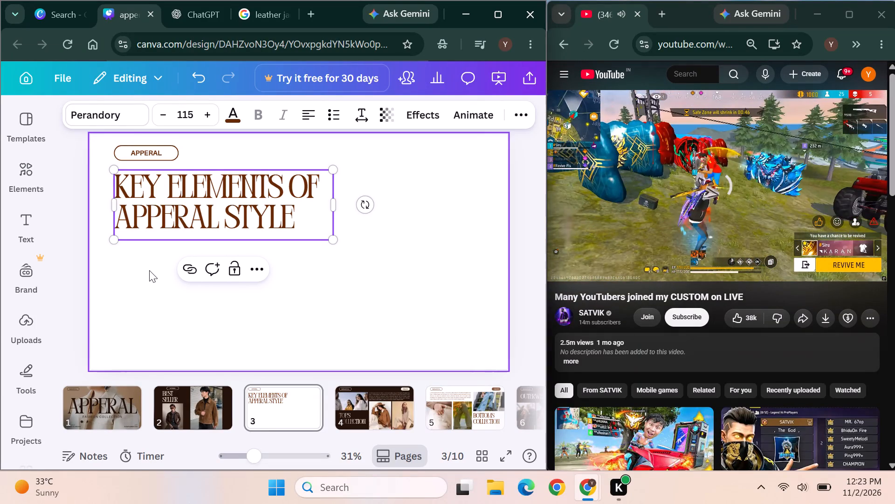
double_click(185, 207)
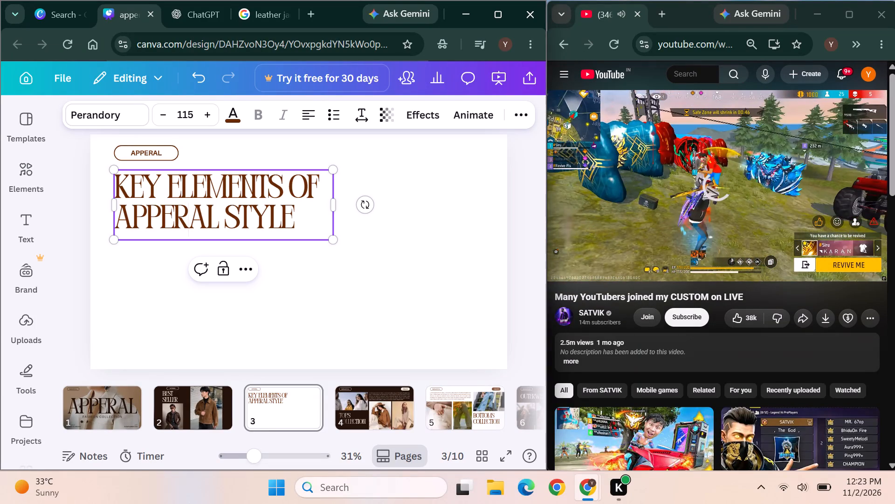
double_click(185, 207)
left_click(175, 259)
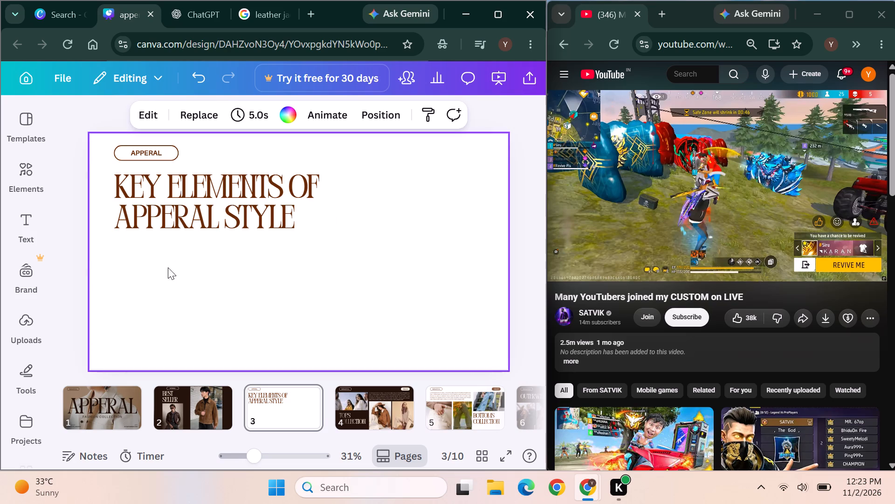
left_click(67, 251)
double_click(181, 198)
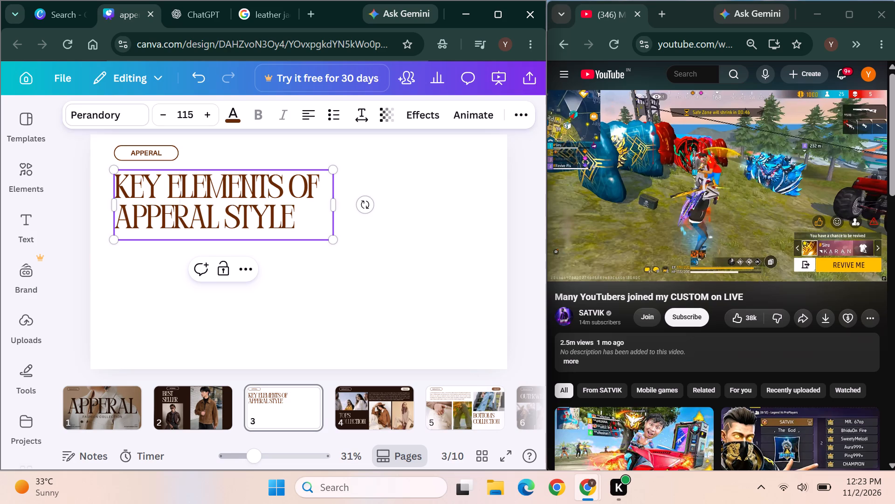
left_click_drag(117, 184, 292, 214)
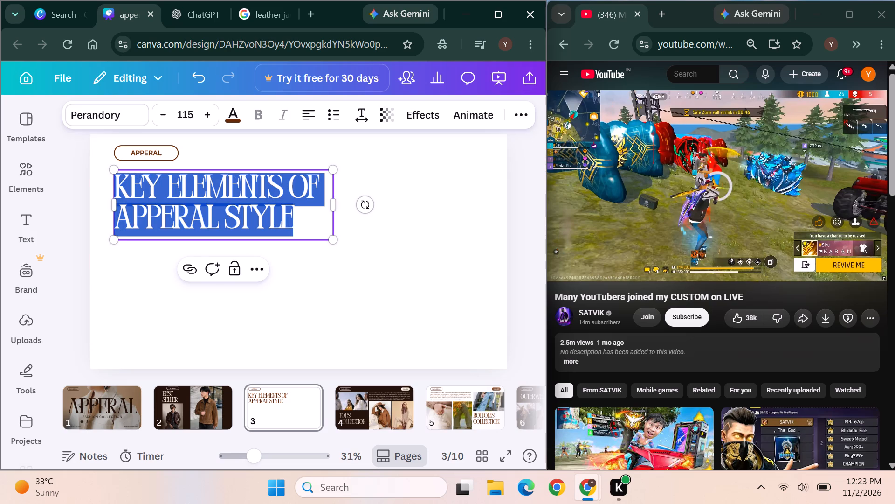
left_click(114, 115)
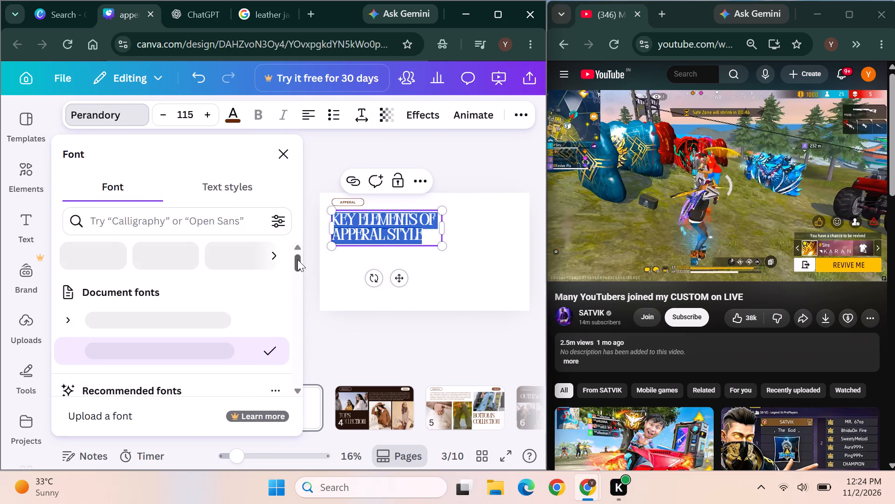
left_click_drag(297, 259, 295, 268)
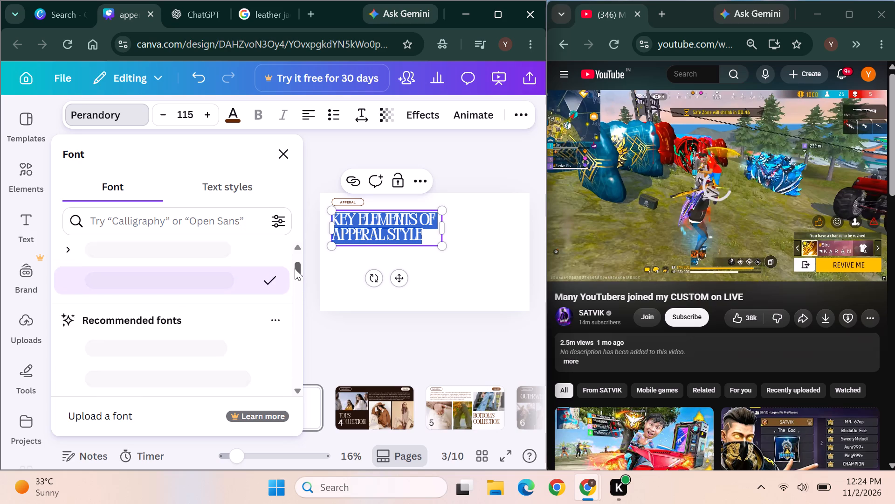
left_click_drag(295, 268, 292, 261)
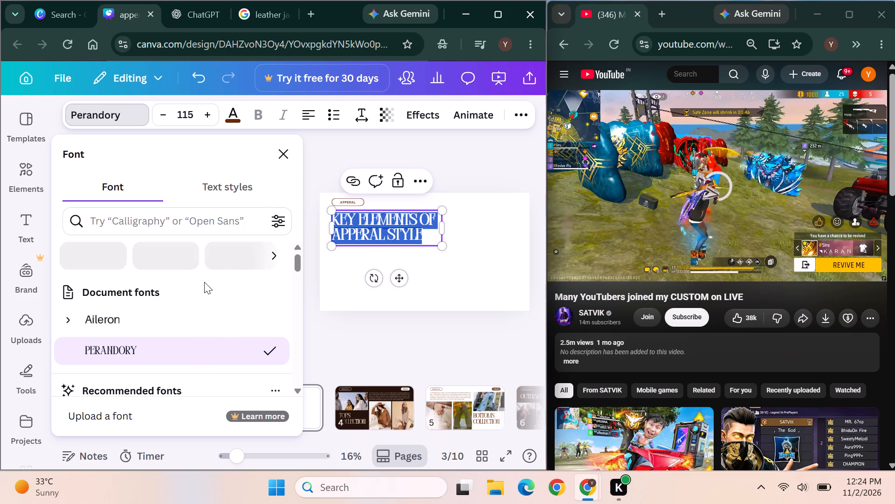
left_click_drag(295, 257, 295, 292)
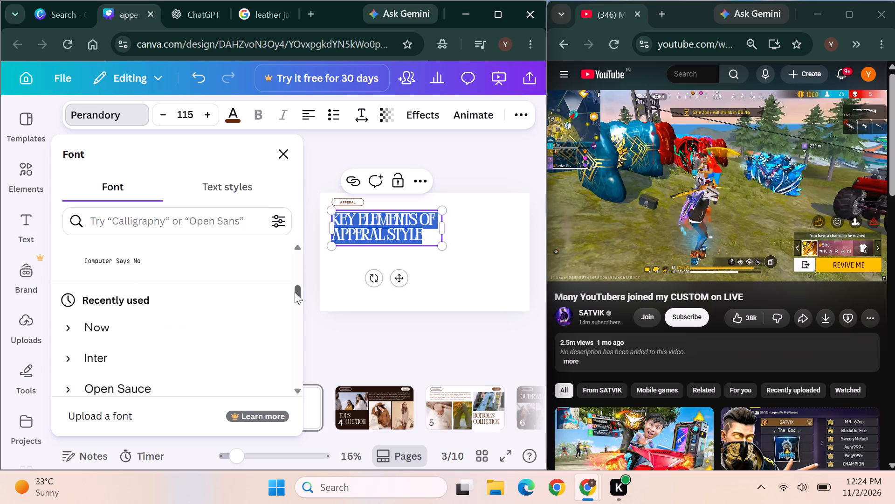
left_click_drag(295, 292, 296, 280)
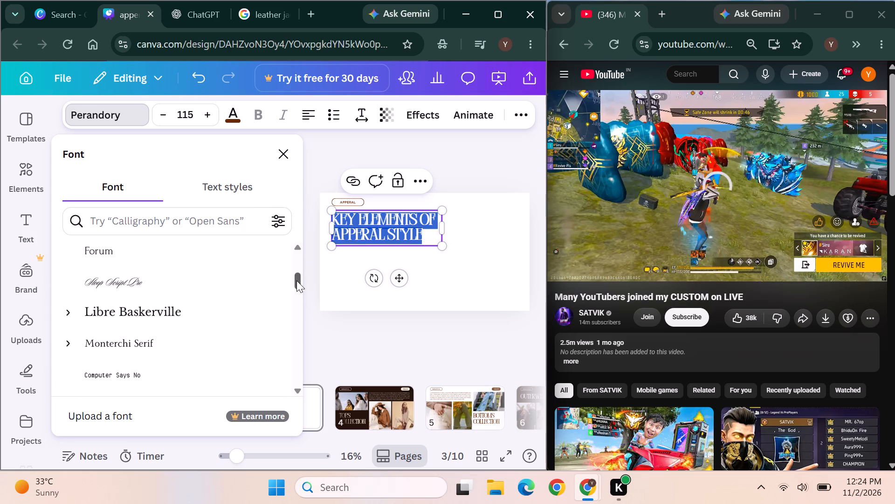
left_click_drag(296, 280, 296, 281)
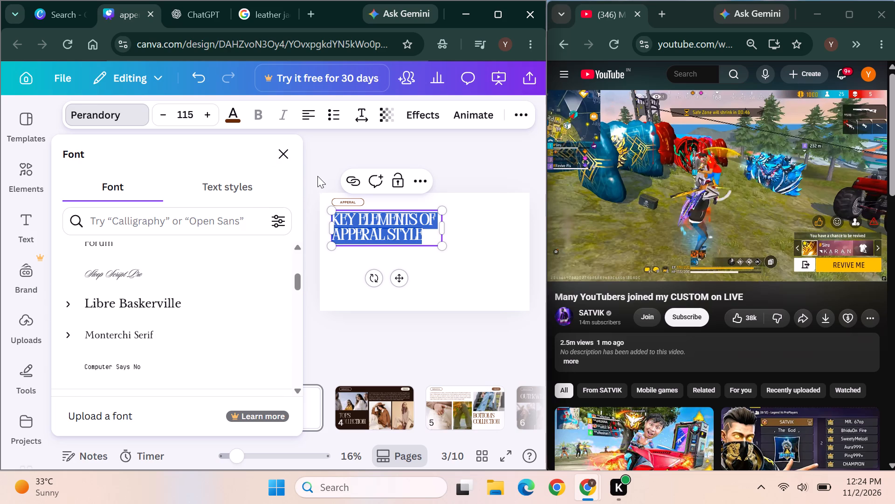
left_click(317, 176)
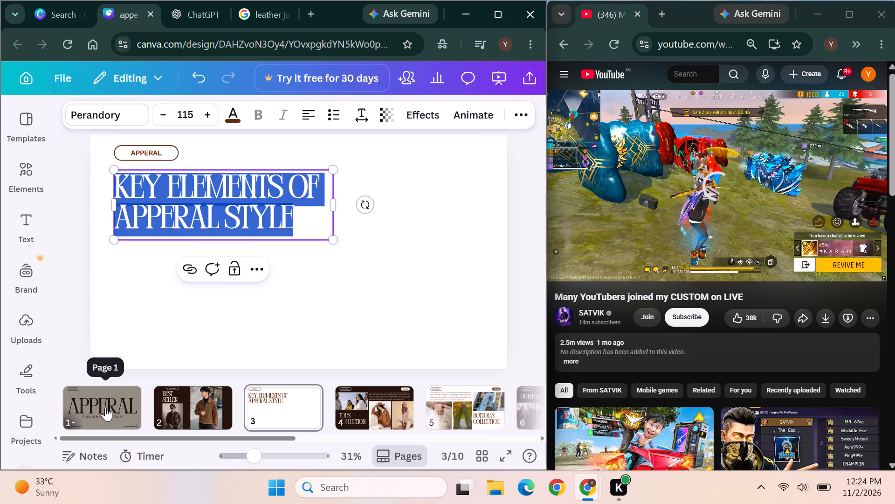
left_click(224, 331)
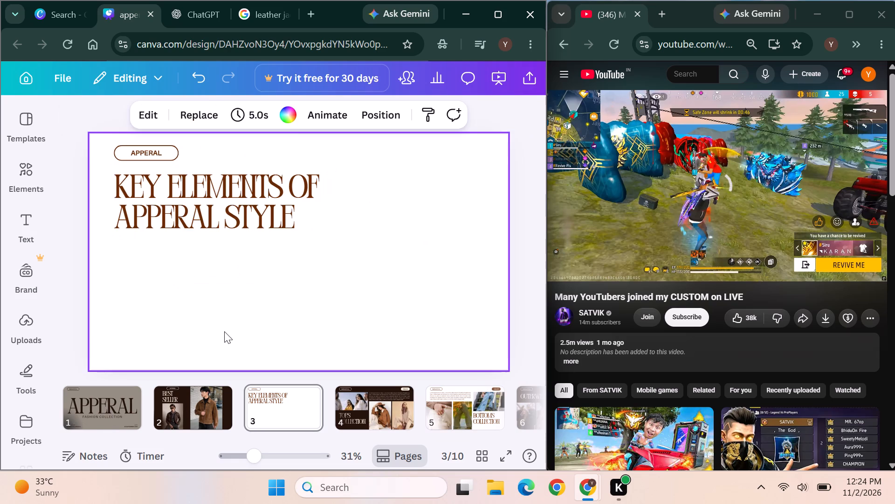
Move the KEY ELEMENTS OF APPERAL STYLE heading on page 3 up slightly, closer beneath the APPERAL label.
left_click(222, 208)
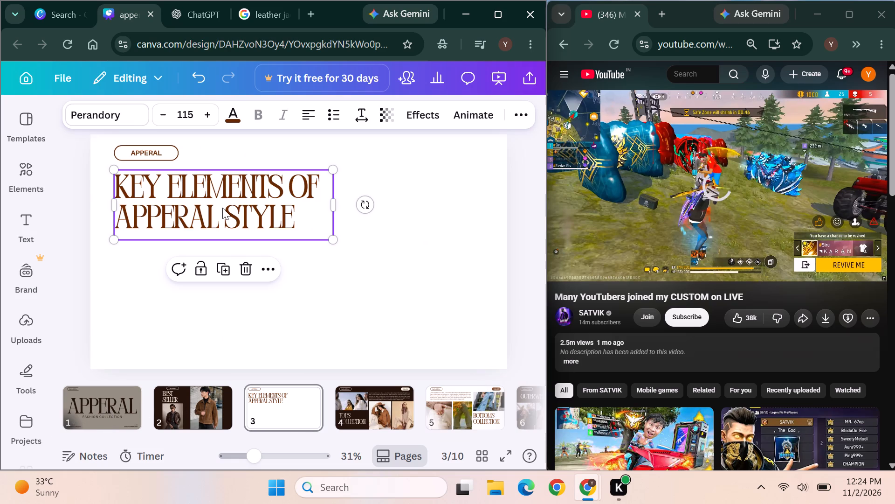
left_click(194, 408)
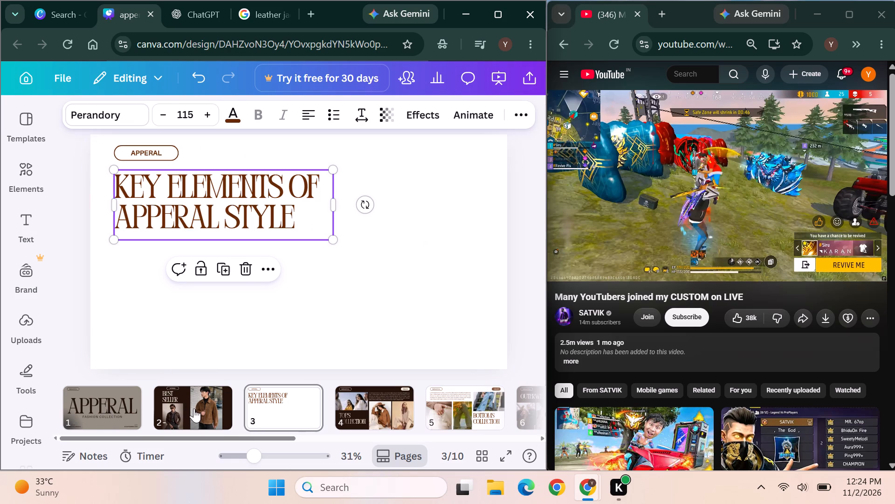
left_click(282, 407)
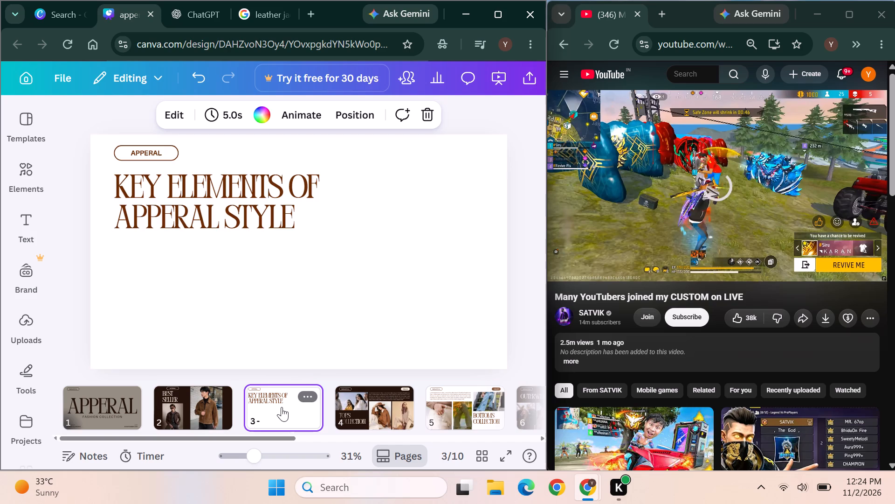
left_click_drag(214, 212, 216, 207)
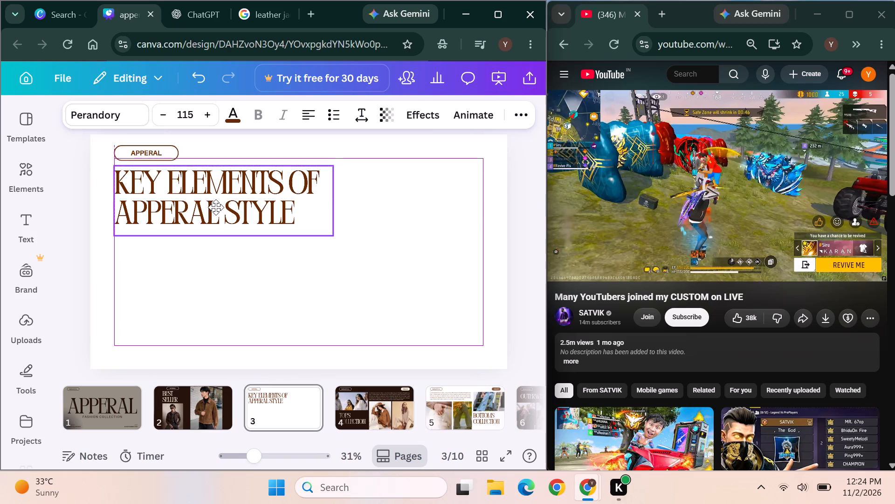
left_click_drag(216, 207, 215, 204)
left_click(369, 281)
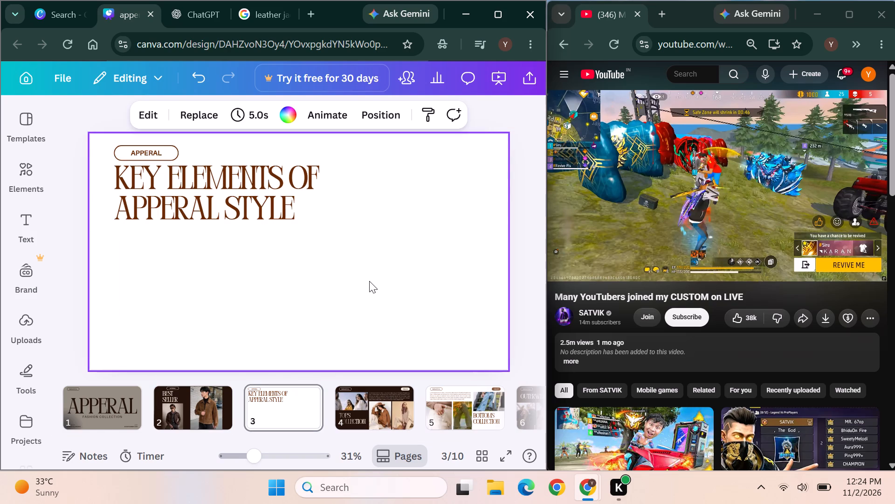
Switch to Google Images, close the open jacket preview and search for BEST SELLER FOR OUTERWEAR.
left_click(252, 25)
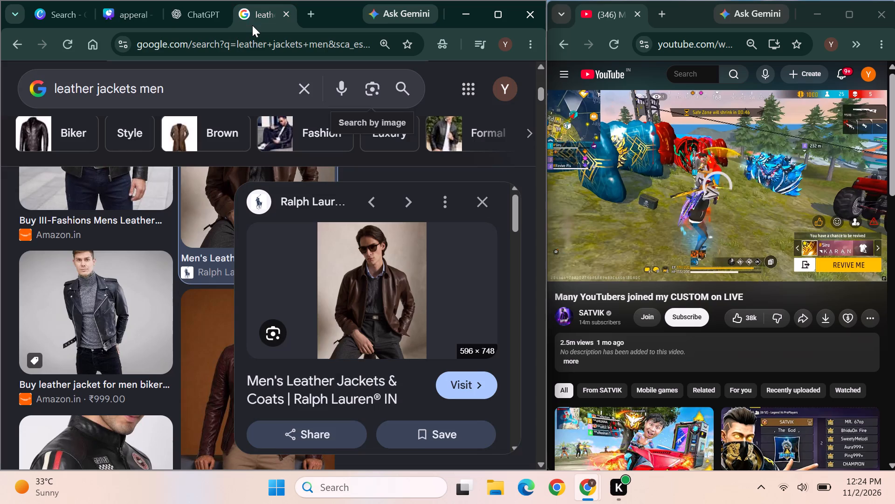
left_click(488, 204)
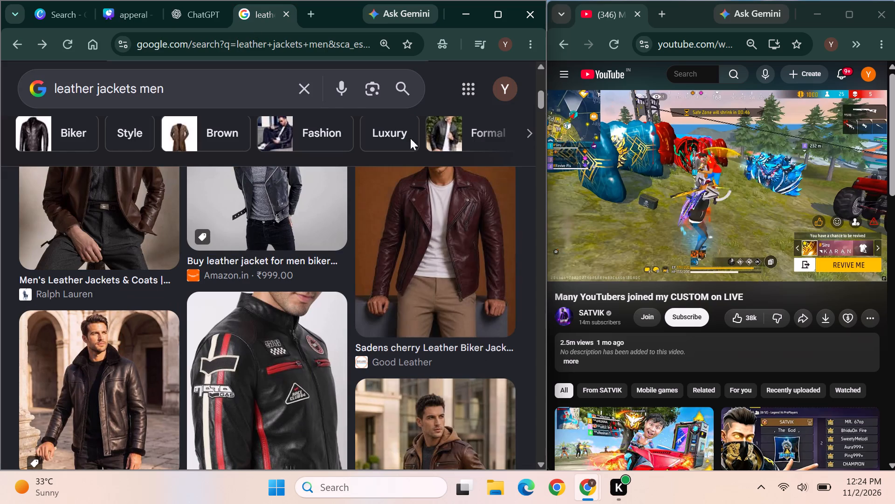
left_click(318, 86)
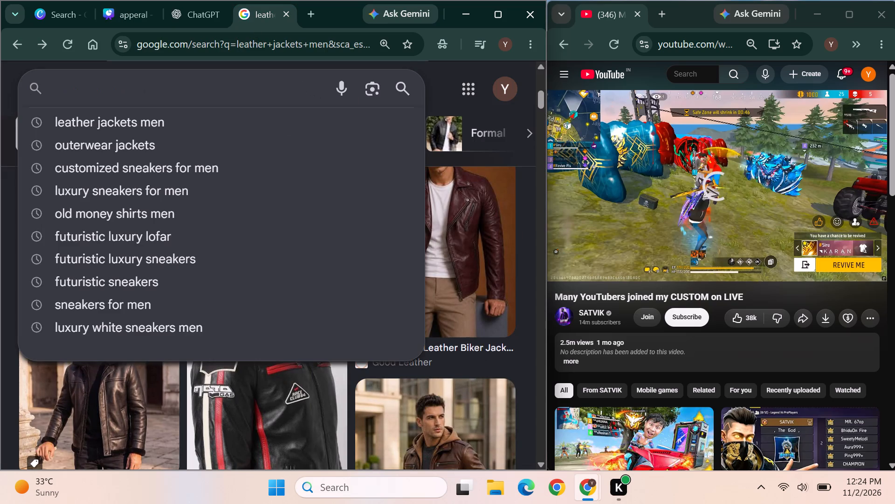
type("BEST SELLER FOR OUTERWEAR")
key("Return")
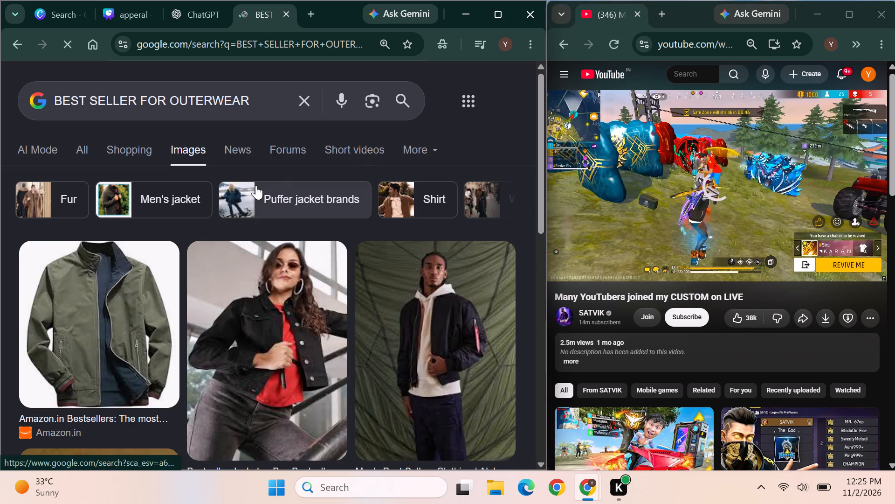
Look through the outerwear image results for a jacket photo suitable for page 3.
key("Down")
key("Down")
key("Down")
key("Down")
key("Down")
key("Down")
key("Down")
key("Down")
key("Down")
key("Down")
key("Down")
key("Down")
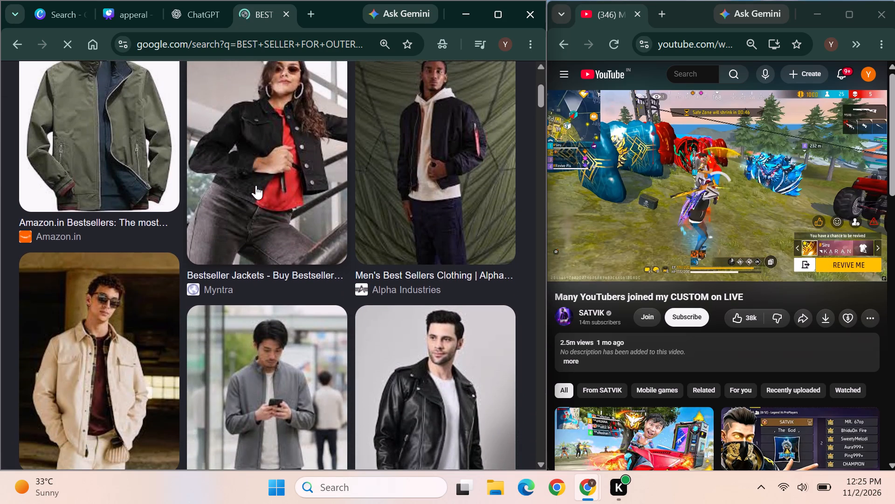
key("Down")
key("Down")
key("Down")
key("Down")
key("Down")
key("Down")
key("Down")
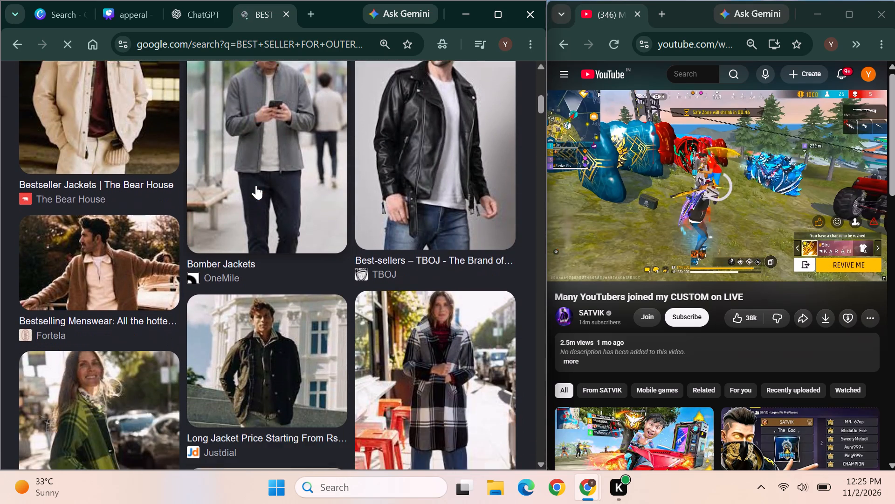
key("Down")
key("Down")
key("Down")
key("Down")
key("Down")
key("Down")
key("Down")
key("Down")
key("Down")
key("Down")
key("Down")
key("Down")
key("Down")
key("Down")
key("Down")
key("Down")
key("Down")
key("Down")
key("Down")
key("Down")
key("Down")
key("Down")
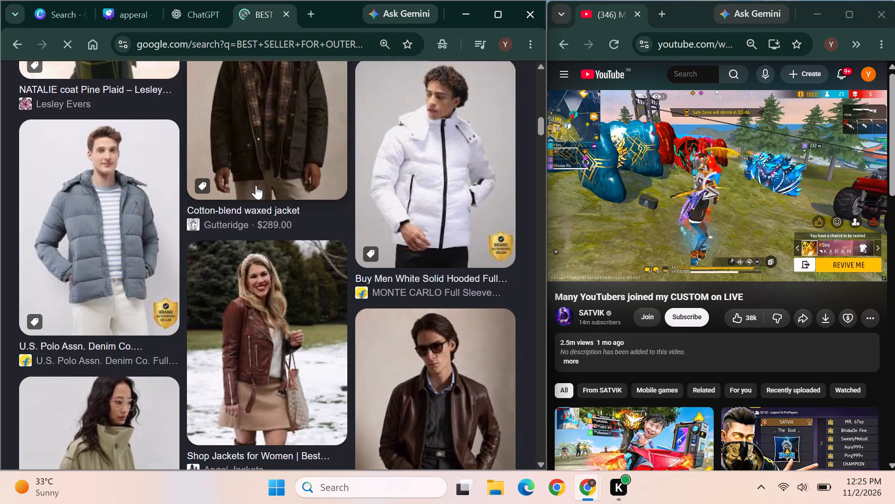
key("Down")
key("Down")
key("Down")
key("Down")
key("Down")
key("Down")
key("Down")
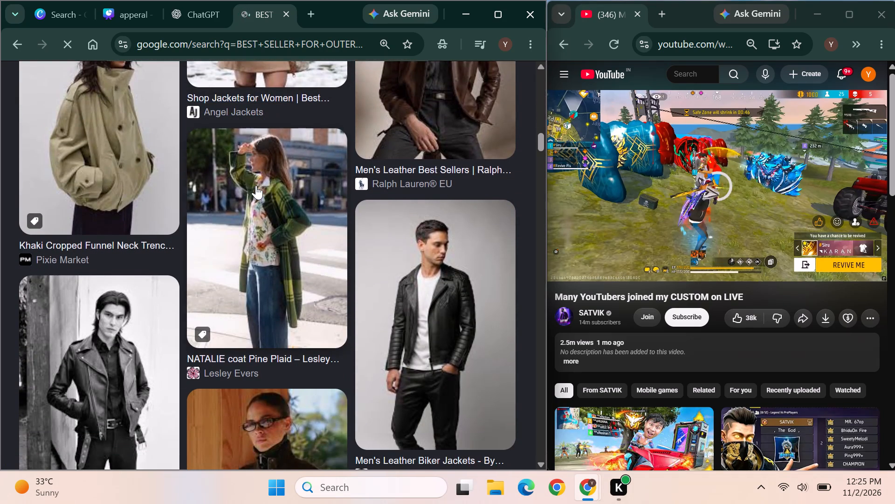
key("Down")
key("Down")
key("Down")
key("Down")
key("Down")
key("Down")
key("Down")
key("Down")
key("Down")
key("Down")
key("Down")
key("Down")
key("Down")
key("Down")
key("Down")
key("Up")
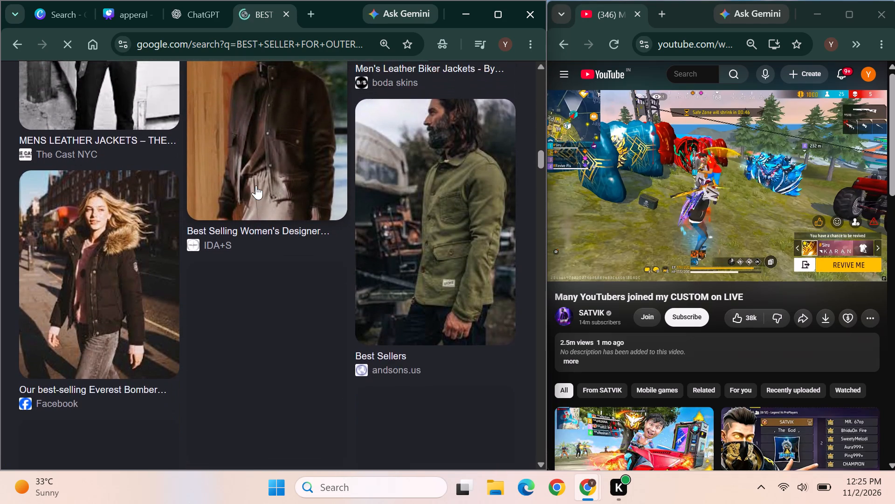
key("Down")
key("Down")
key("Down")
key("Down")
key("Down")
key("Down")
key("Down")
key("Down")
key("Down")
key("Down")
key("Down")
key("Down")
key("Down")
key("Down")
key("Up")
key("Up")
key("Up")
key("Up")
key("Up")
key("Up")
key("Up")
key("Up")
key("Up")
key("Up")
key("Up")
key("Up")
key("Up")
key("Up")
key("Up")
key("Up")
key("Up")
key("Up")
key("Up")
key("Up")
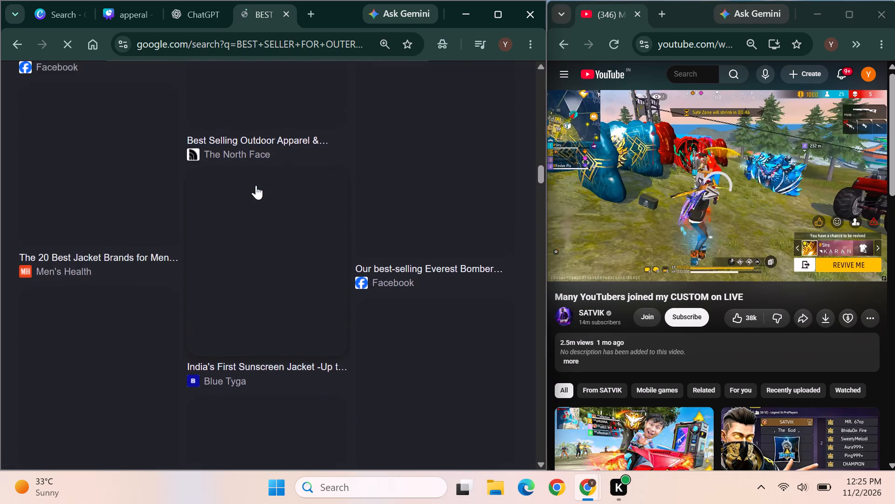
key("Up")
key("Up")
key("Up")
key("Up")
key("Up")
key("Up")
key("Up")
key("Up")
key("Up")
key("Up")
key("Up")
key("Up")
key("Up")
key("Up")
key("Up")
key("Up")
key("Up")
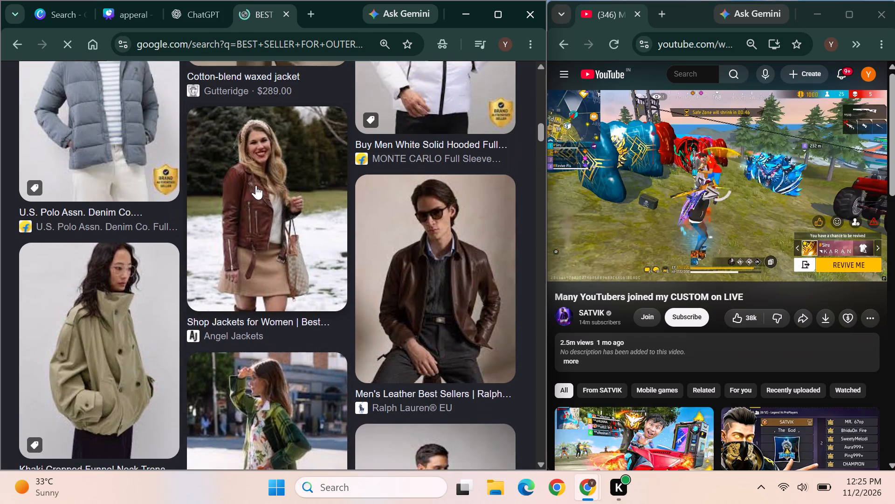
key("Up")
key("Down")
key("Up")
key("Up")
key("Up")
key("Up")
key("Up")
key("Up")
key("Up")
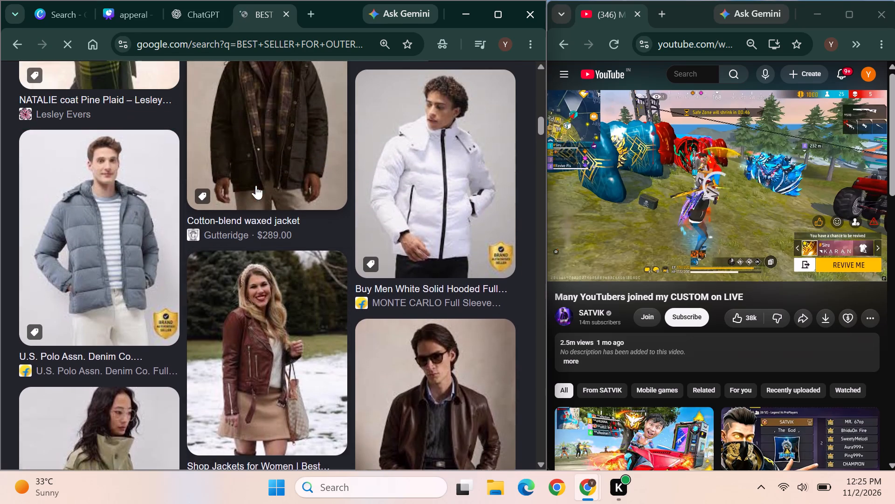
key("Up")
key("Up")
key("Up")
key("Up")
key("Up")
key("Up")
key("Up")
key("Up")
key("Up")
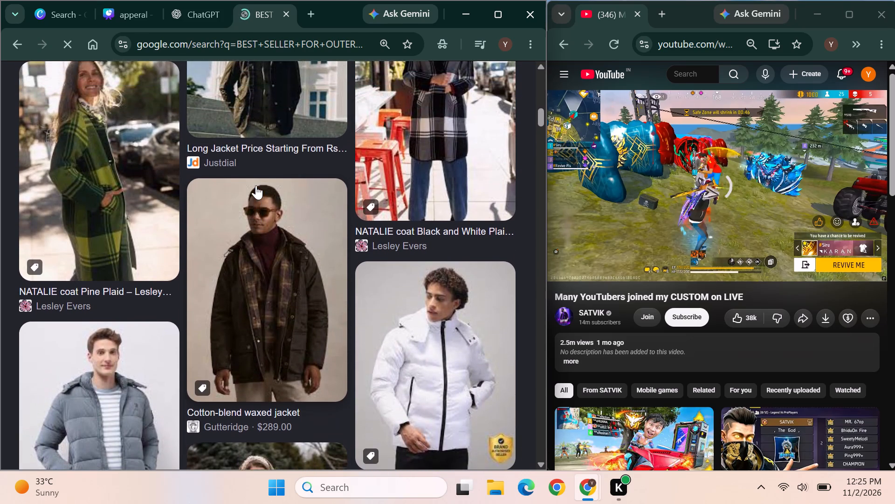
key("Up")
key("Up")
key("Up")
key("Up")
key("Up")
key("Up")
key("Up")
key("Up")
key("Up")
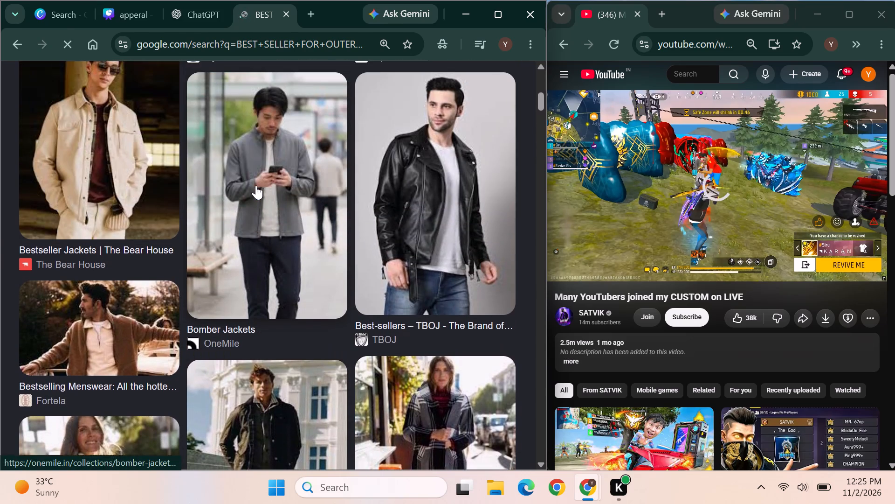
key("Up")
key("Up")
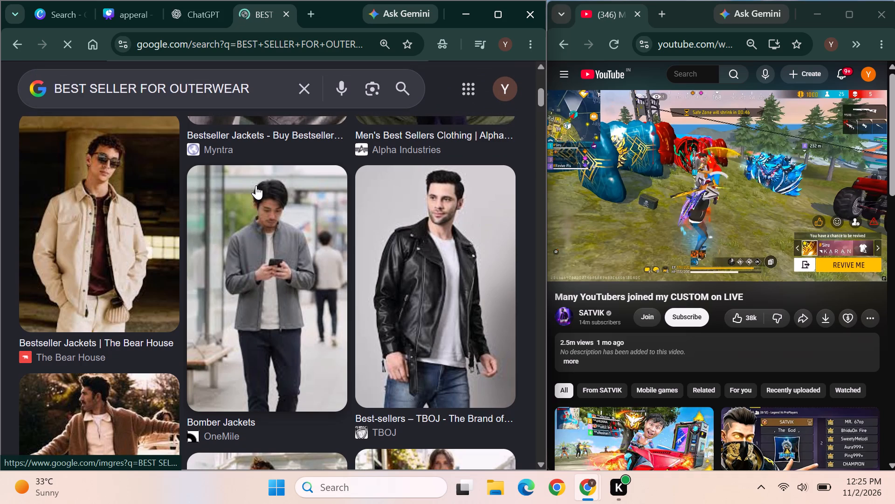
key("Up")
Bring The Bear House cream jacket photo into page 3 of the Canva design and place it below and beyond the heading's right end.
left_click_drag(80, 274, 134, 65)
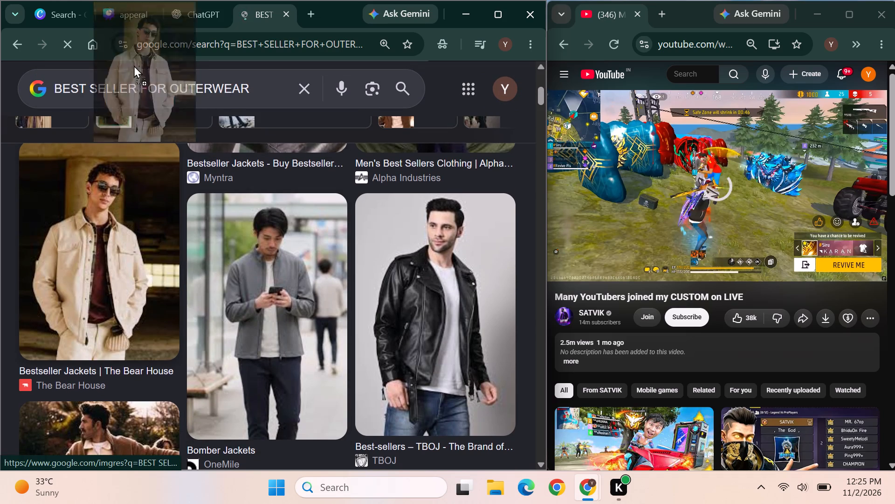
left_click_drag(134, 65, 183, 287)
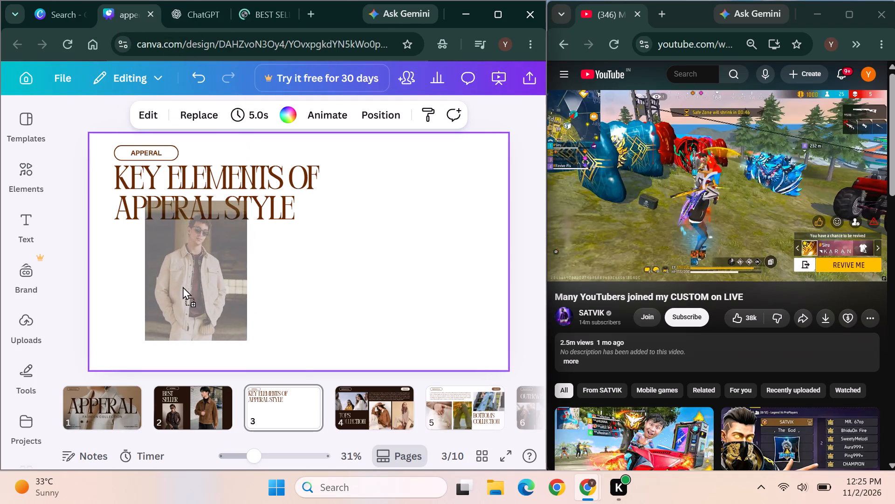
left_click_drag(183, 287, 155, 299)
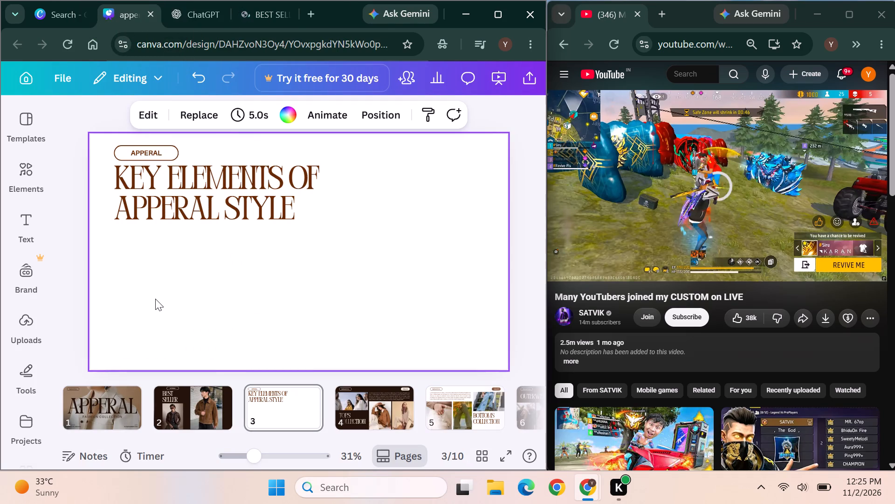
left_click_drag(301, 265, 388, 282)
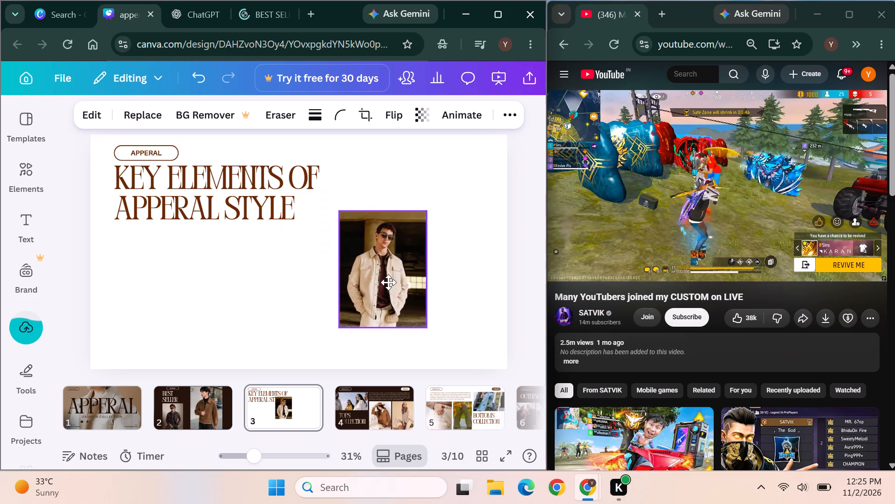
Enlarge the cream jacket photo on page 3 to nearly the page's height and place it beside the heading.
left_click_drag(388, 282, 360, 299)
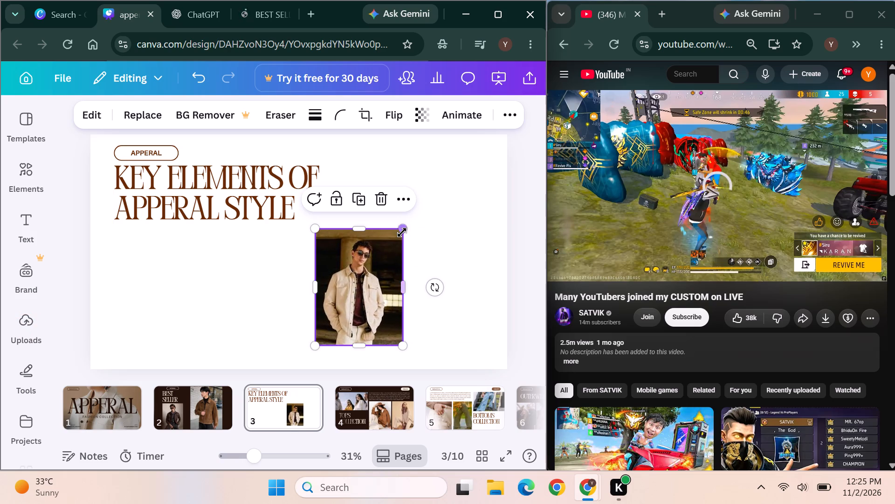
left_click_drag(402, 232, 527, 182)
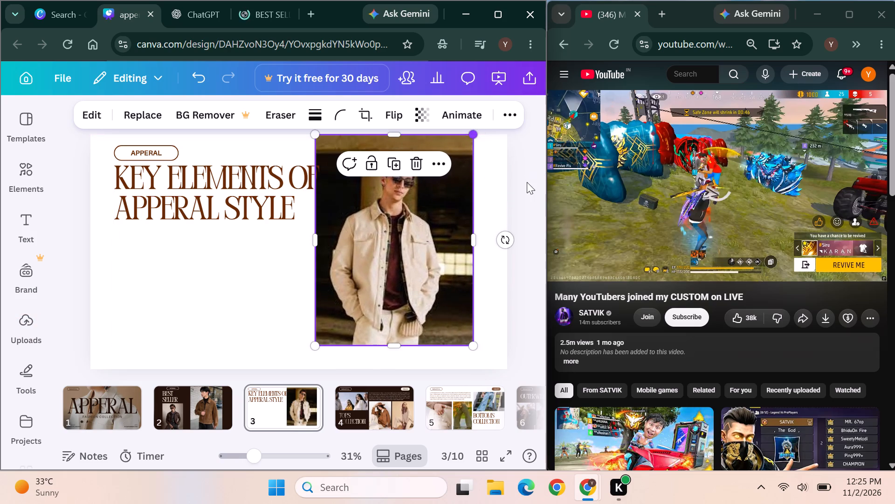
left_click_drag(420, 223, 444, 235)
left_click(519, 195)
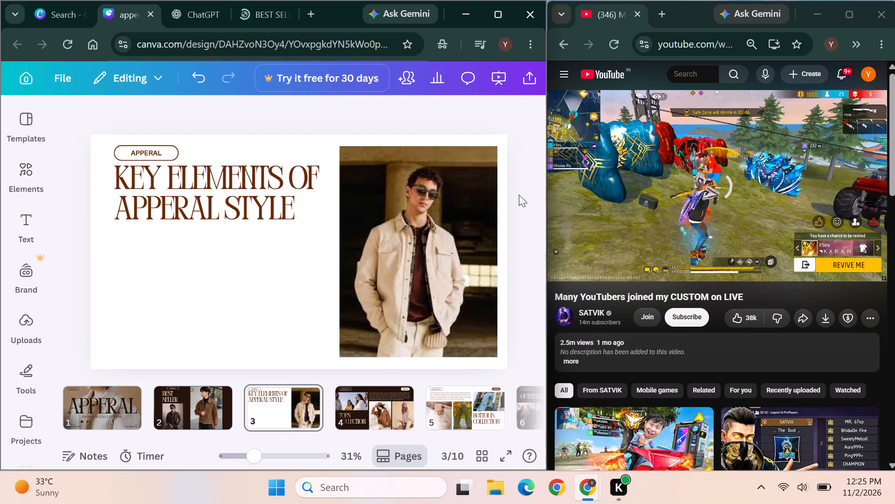
Delete the cream jacket photo from page 3.
left_click(415, 246)
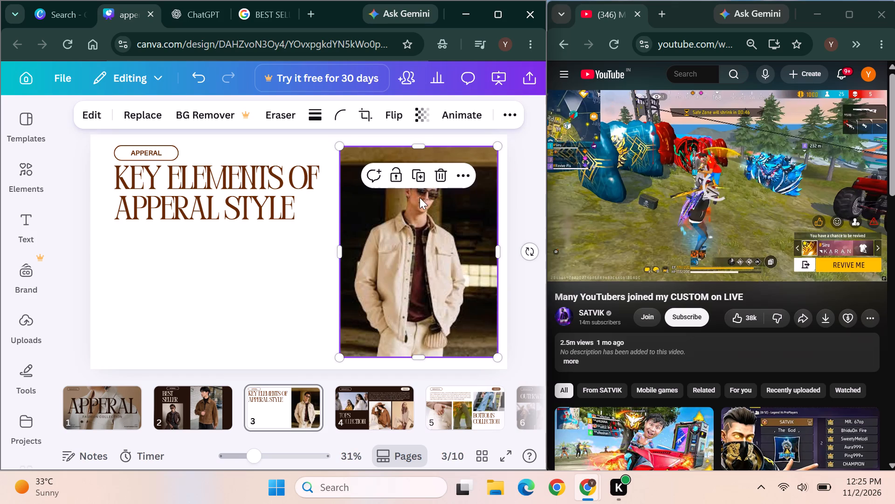
left_click(440, 179)
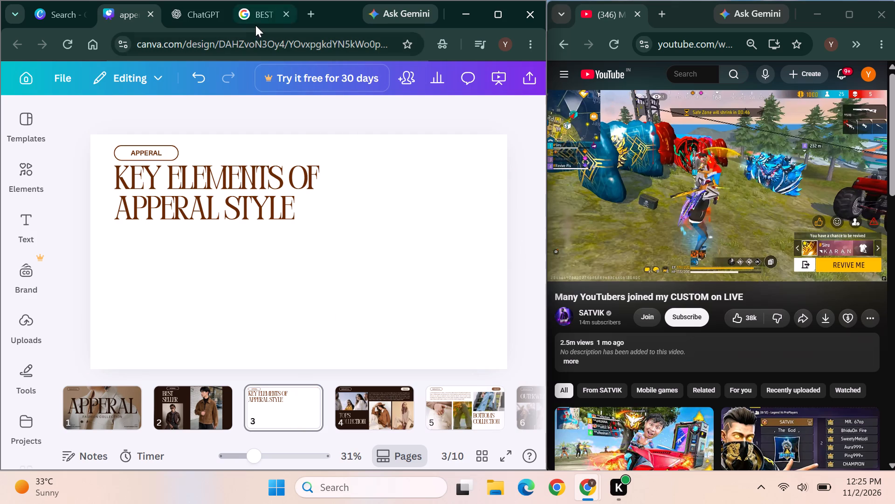
Switch to the Google Images results, close the image search prompt and narrow the outerwear search to Men's jacket.
left_click(256, 23)
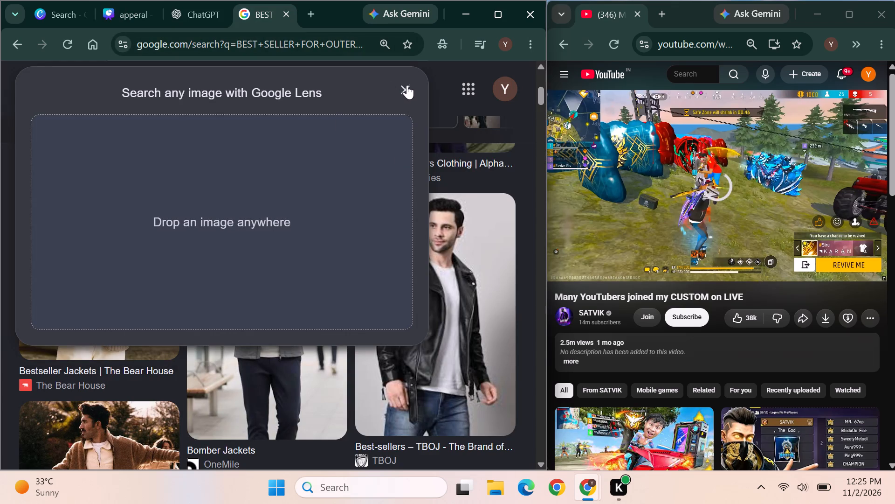
left_click(406, 87)
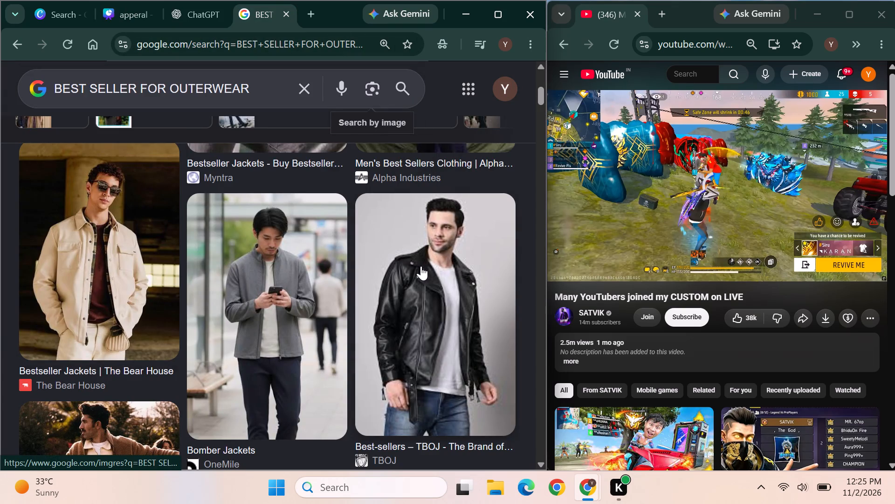
key("Down")
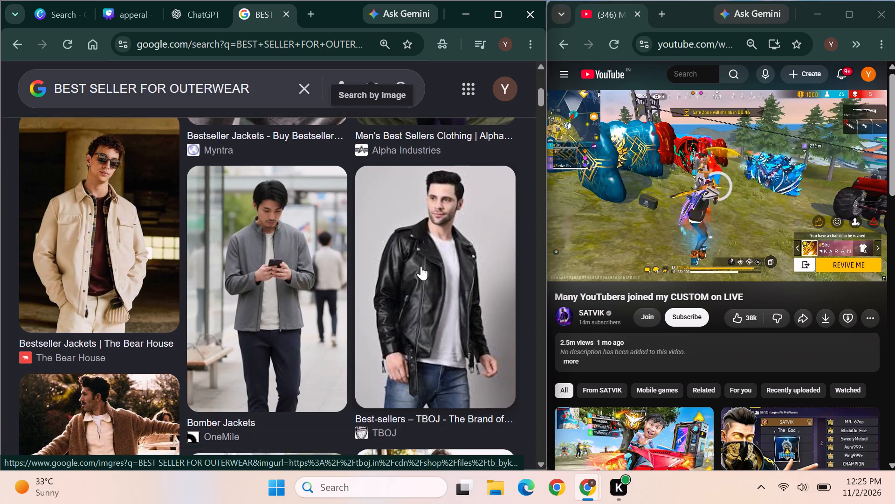
key("Up")
key("Up")
key("Up")
key("Up")
key("Up")
key("Up")
key("Up")
key("Up")
key("Up")
key("Up")
key("Up")
key("Up")
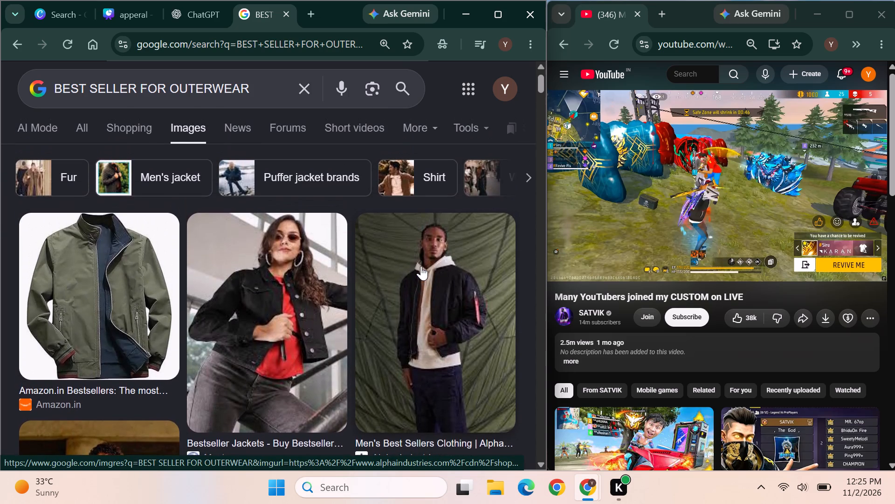
key("Down")
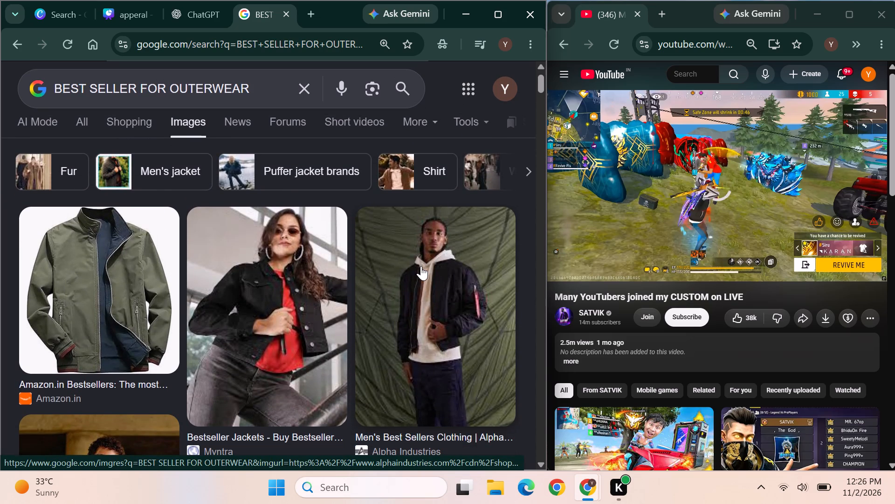
left_click(143, 166)
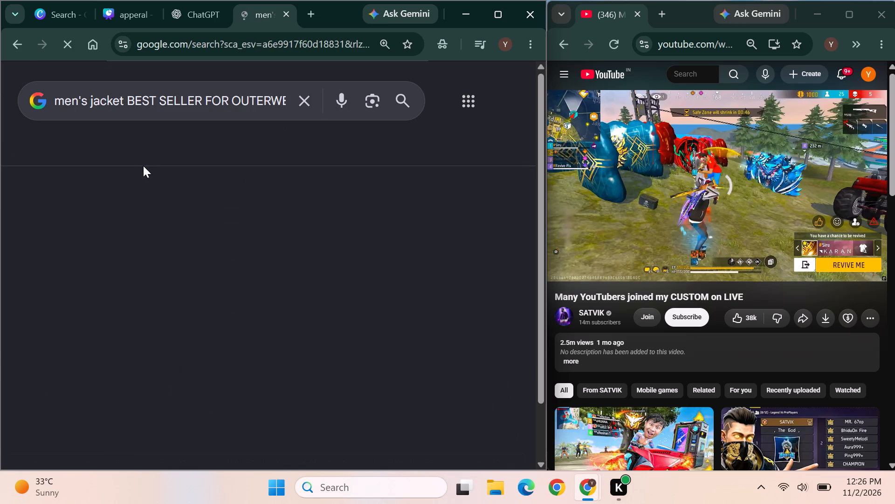
Look through the men's jacket image results for a photo suitable for page 3.
key("Down")
key("Down")
key("Down")
key("Down")
key("Down")
key("Down")
key("Down")
key("Down")
key("Down")
key("Down")
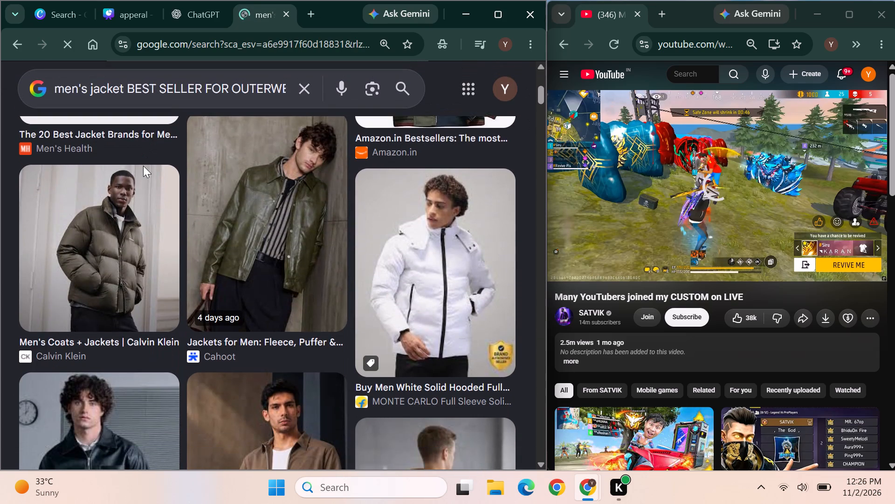
key("Down")
key("Down")
key("Down")
key("Down")
key("Down")
key("Down")
key("Down")
key("Down")
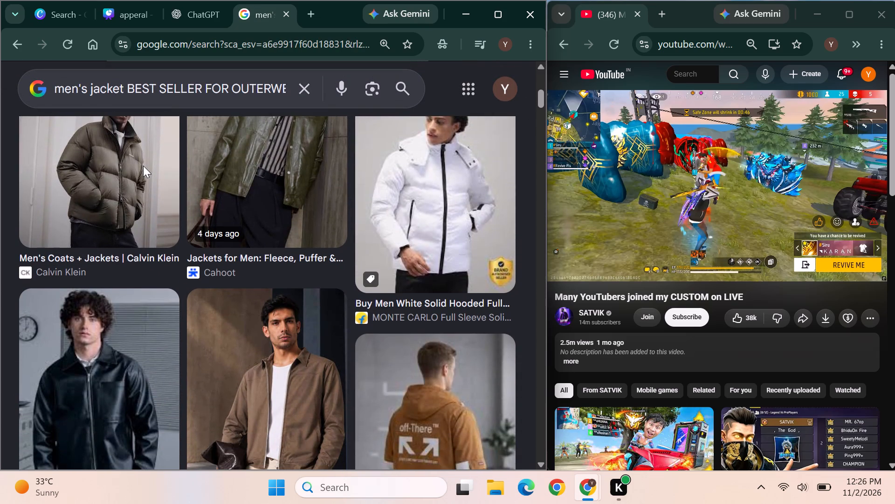
Bring the Bonkers Corner black leather jacket photo from the image results into page 3 of the Canva design.
left_click_drag(89, 266, 111, 222)
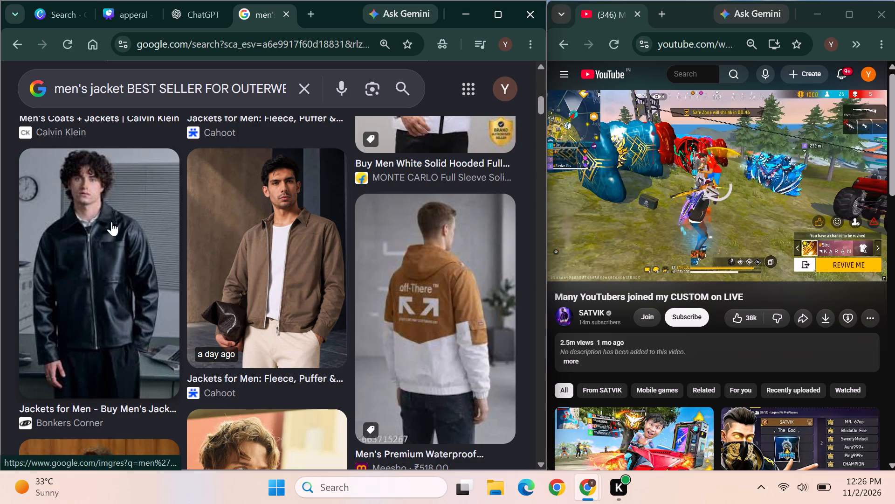
left_click_drag(111, 222, 131, 4)
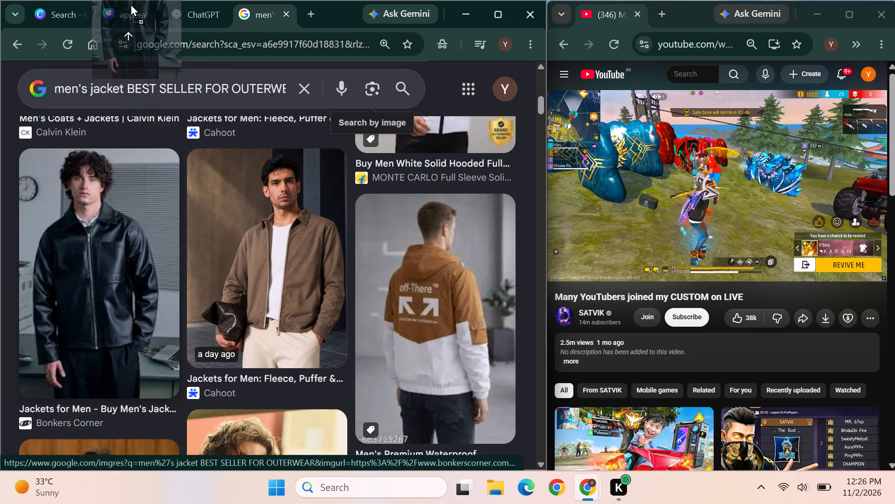
left_click_drag(131, 4, 404, 250)
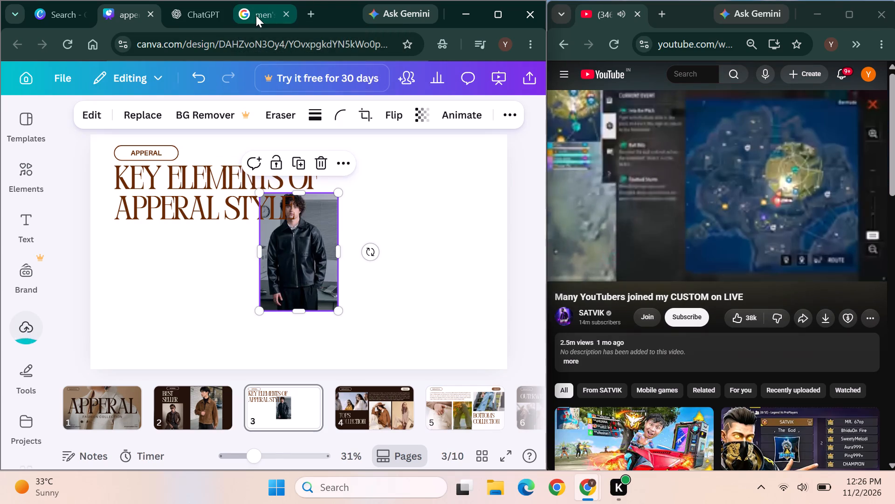
left_click(256, 15)
left_click(113, 21)
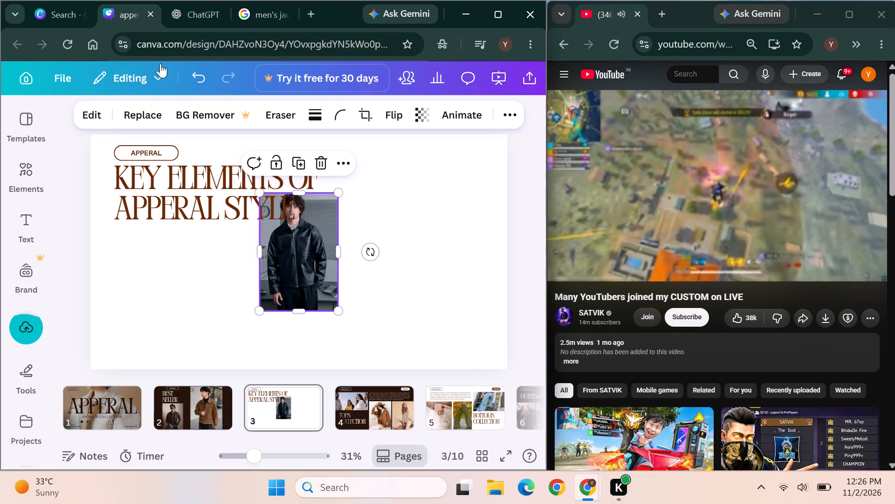
Move the black leather jacket photo beyond the heading's right end and enlarge it to most of the page's height.
left_click_drag(301, 275, 367, 310)
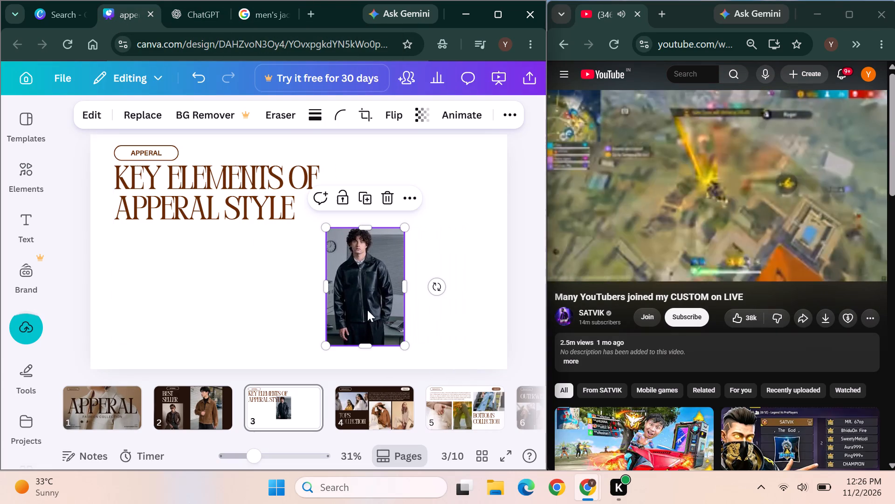
left_click(403, 233)
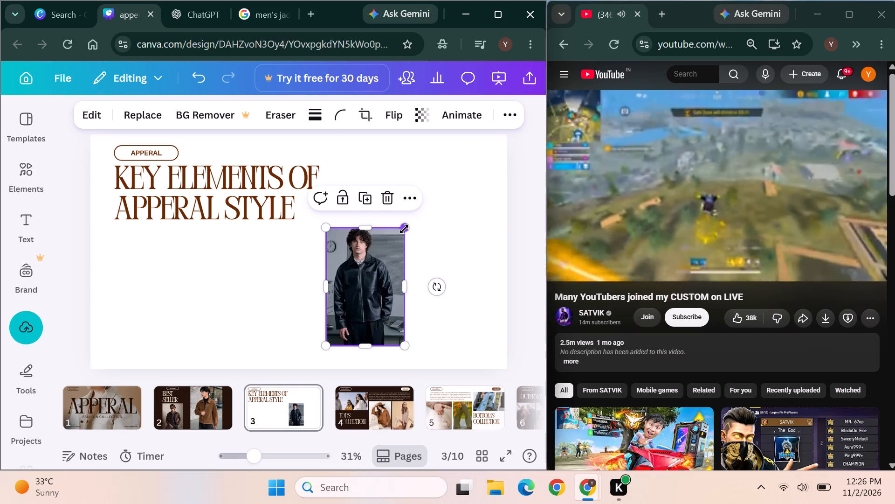
left_click_drag(404, 229, 476, 182)
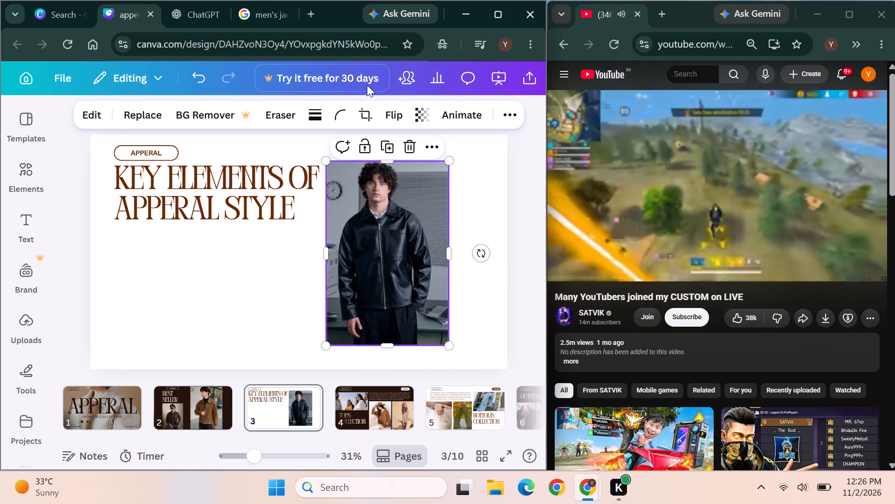
Switch to Google Images, preview the Bonkers Corner jacket photo and look through its related images for a matching shot.
left_click(260, 12)
left_click(124, 182)
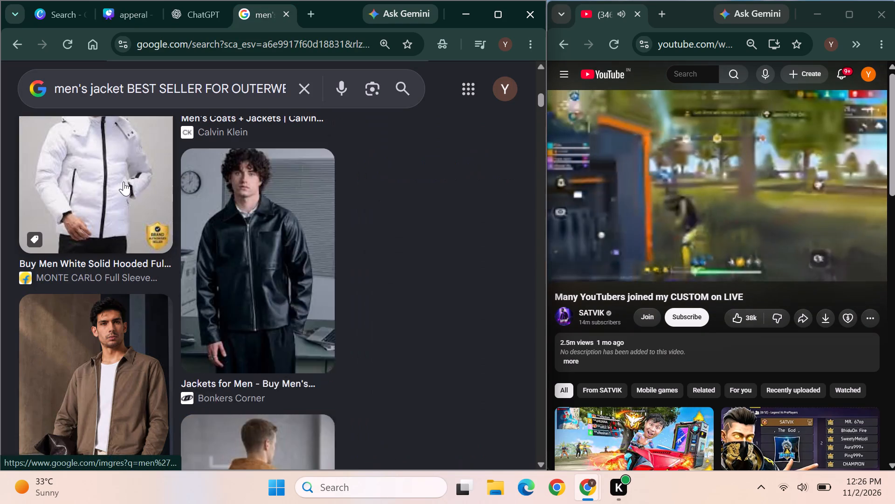
key("Down")
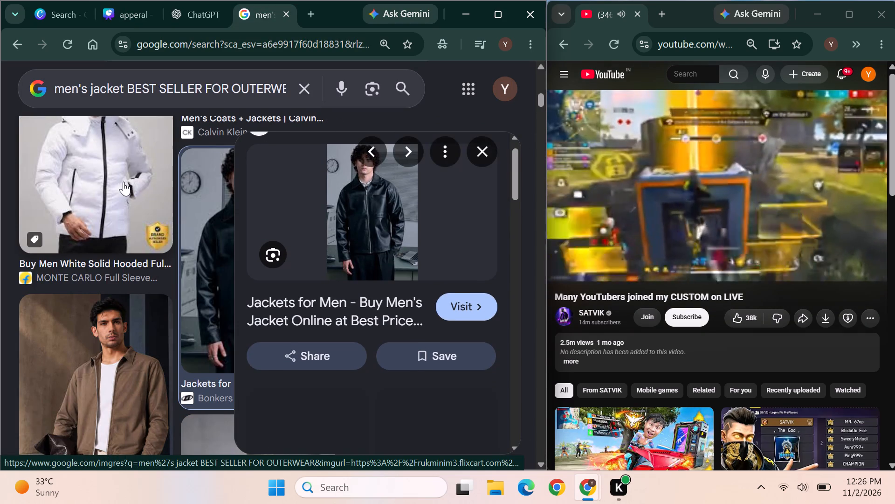
key("Up")
key("Down")
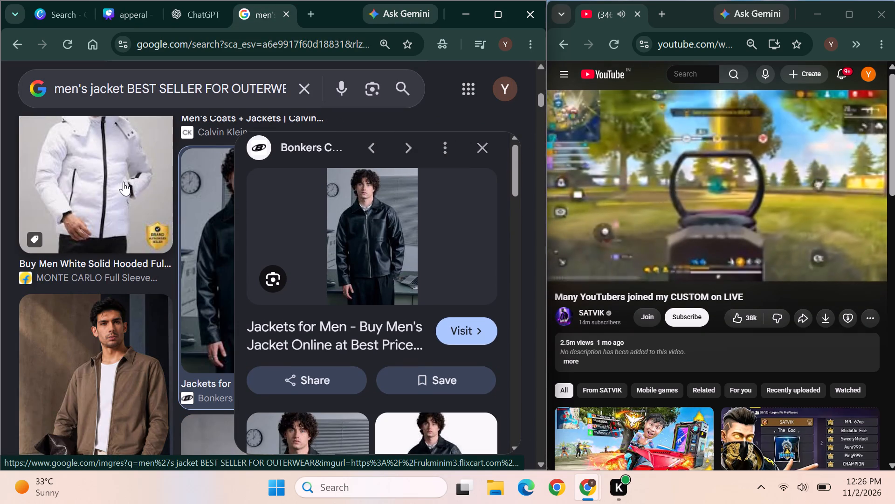
key("Down")
key("Down")
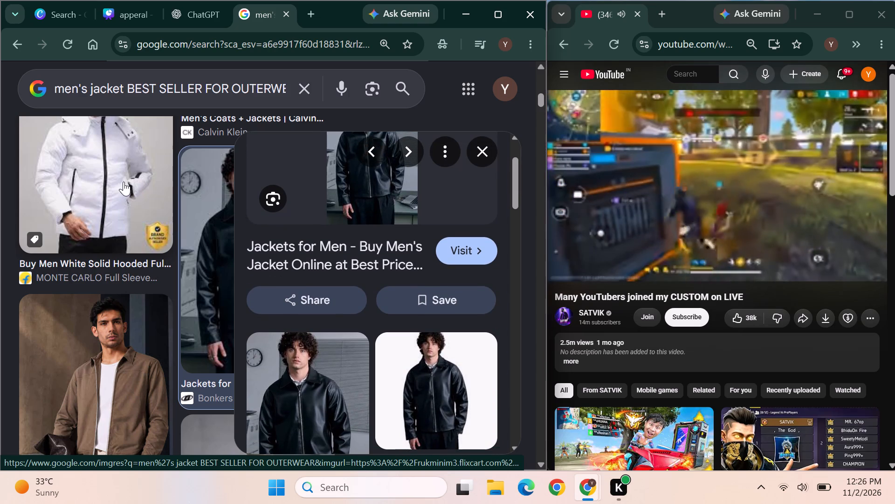
key("Down")
key("Down")
key("Down")
key("Down")
key("Down")
key("Down")
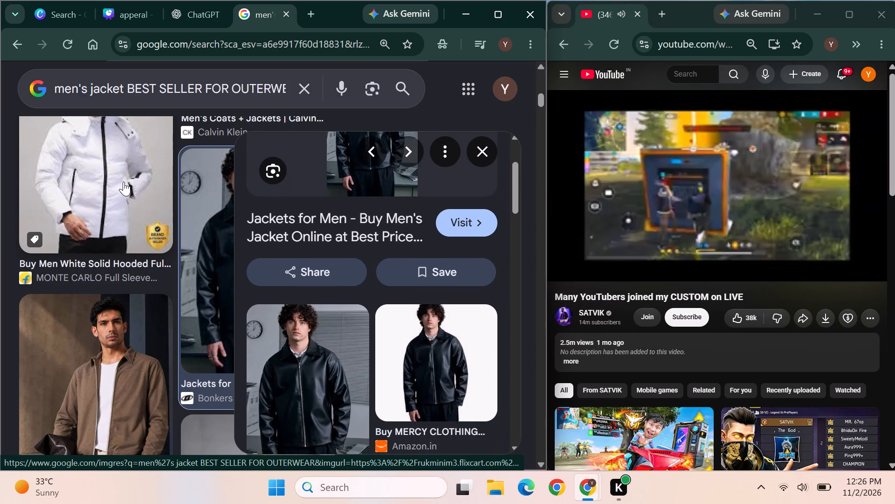
key("Down")
key("Down")
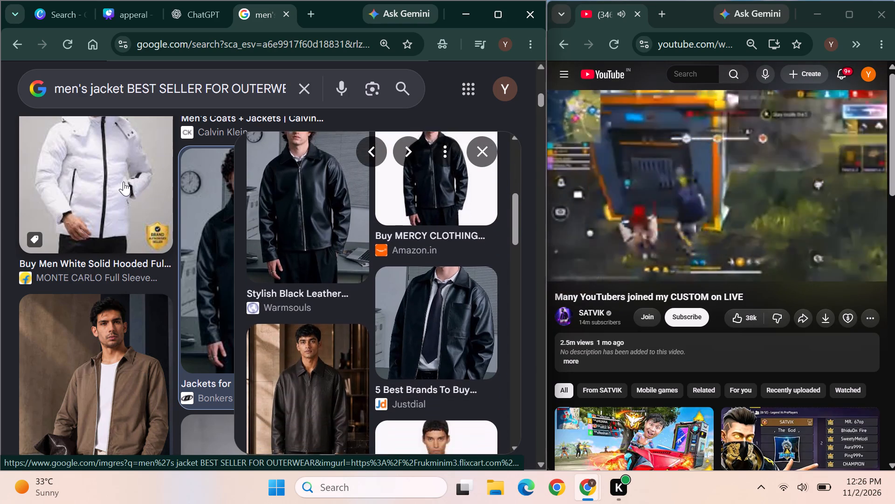
key("Down")
key("Down")
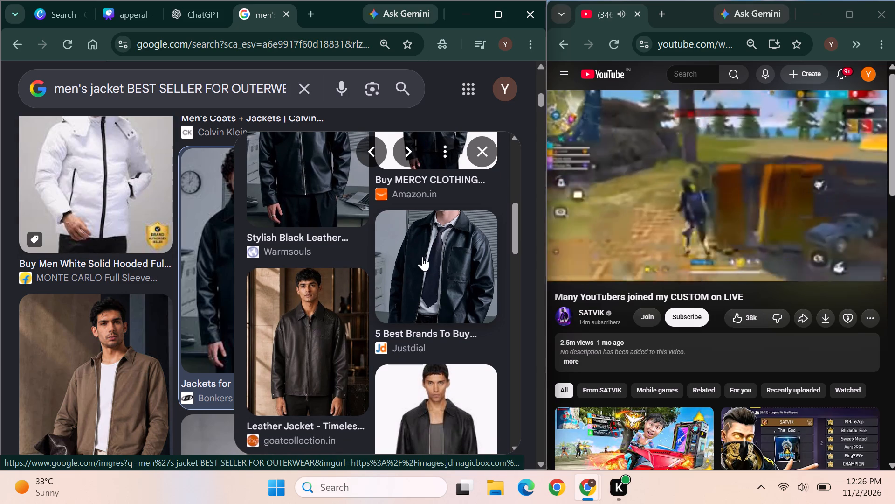
Bring the Justdial close-up of the leather jacket with tie into page 3 and place it beneath the heading.
left_click_drag(422, 257, 134, 0)
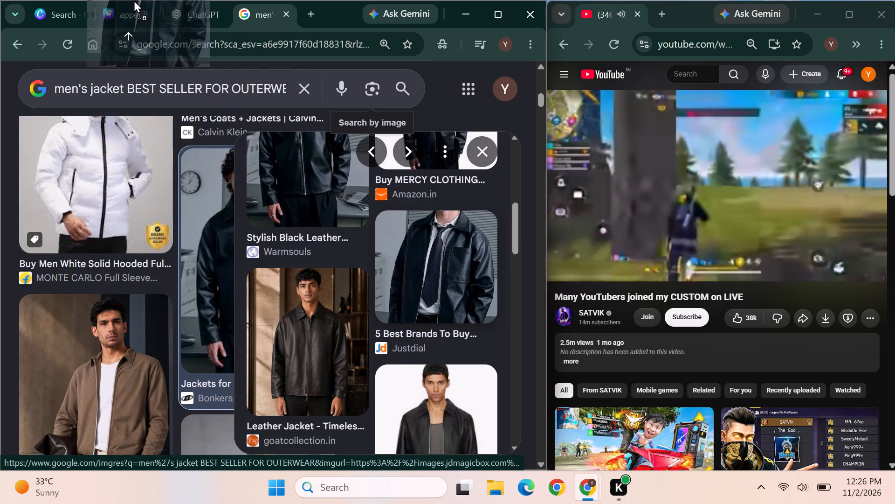
left_click_drag(134, 0, 229, 265)
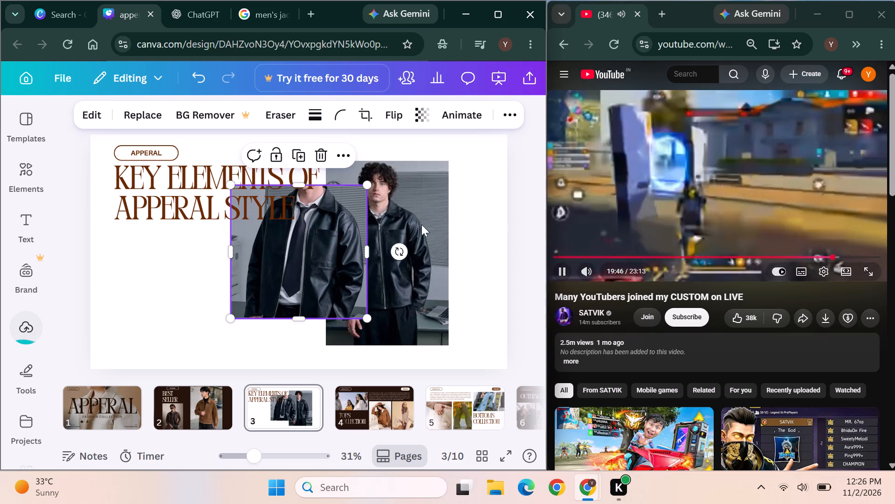
left_click_drag(301, 240, 178, 292)
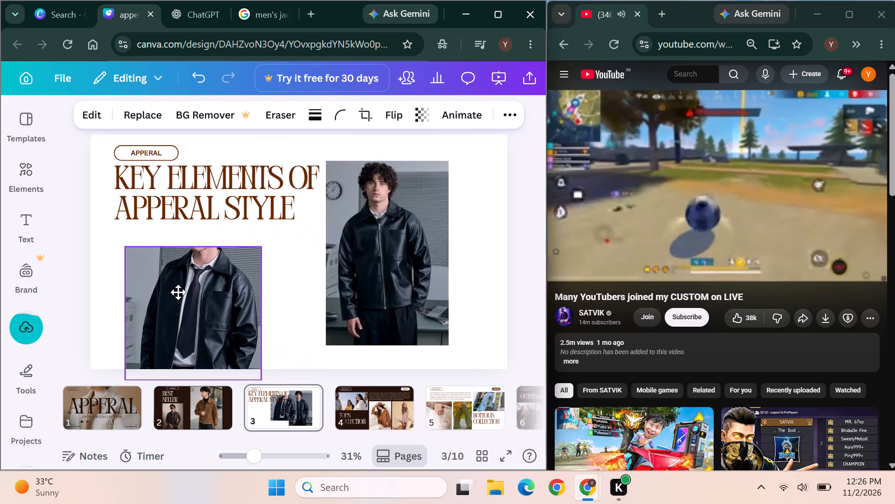
left_click_drag(178, 292, 169, 284)
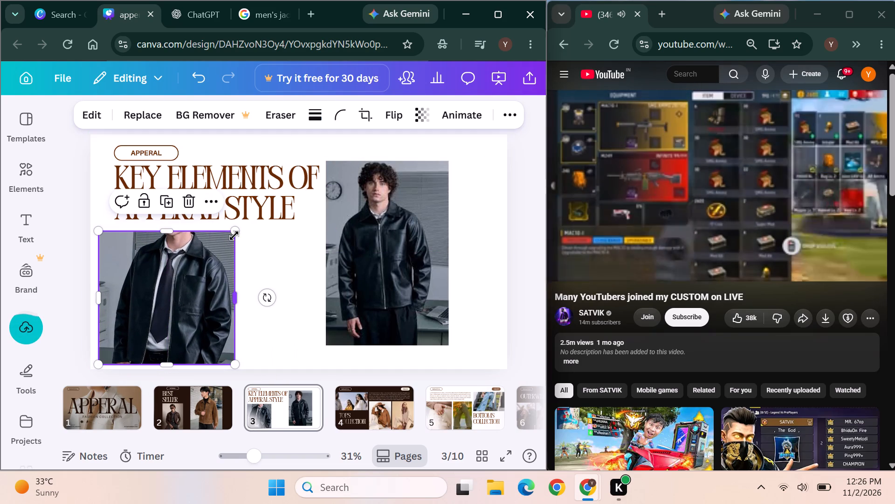
Reduce the leather jacket close-up on page 3 to about 549 high and slightly over 504 wide.
left_click_drag(234, 233, 200, 267)
left_click_drag(154, 267, 152, 248)
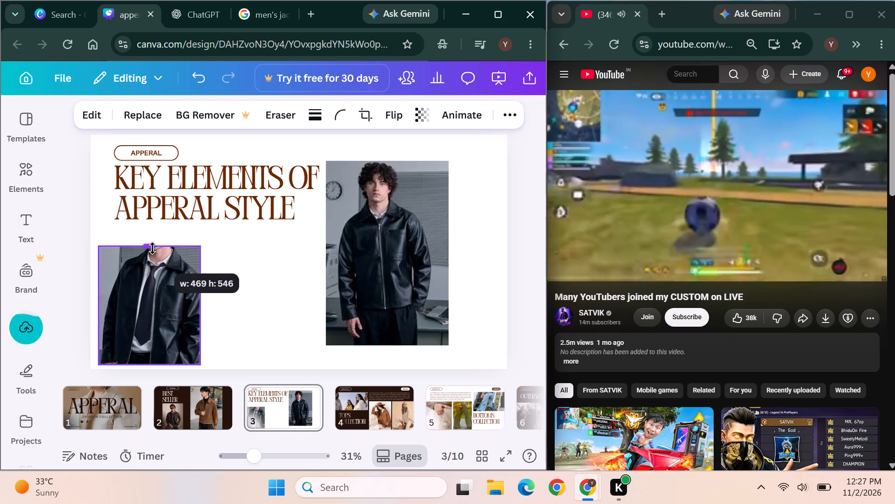
left_click_drag(152, 248, 154, 247)
left_click_drag(200, 309, 209, 307)
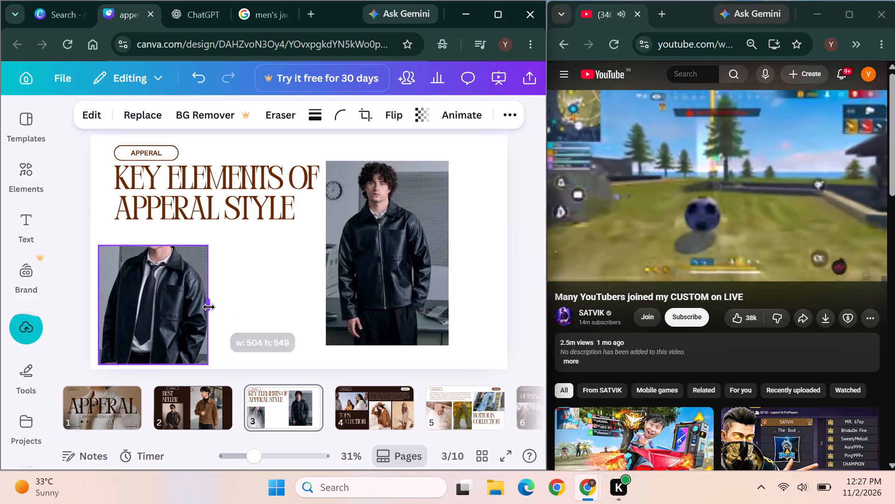
left_click_drag(209, 307, 211, 306)
Position the leather jacket close-up just beneath the page 3 heading, roughly in line with the heading's left edge.
left_click_drag(156, 295, 150, 276)
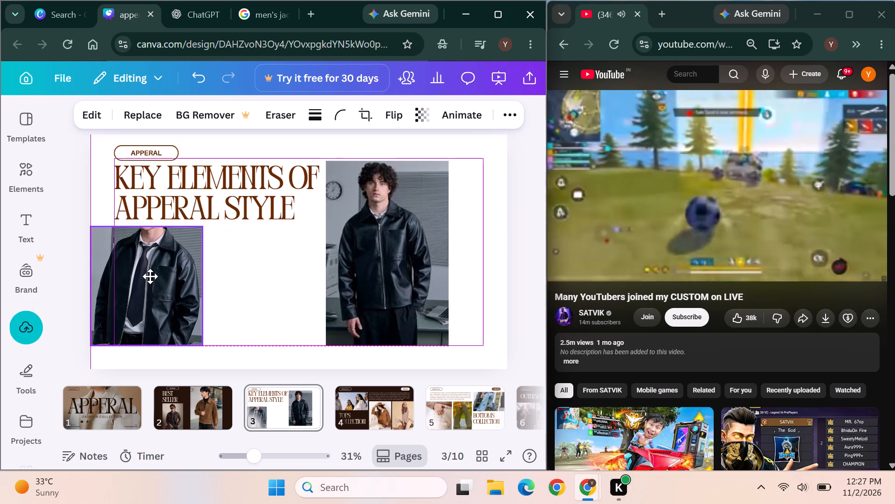
left_click_drag(150, 276, 161, 280)
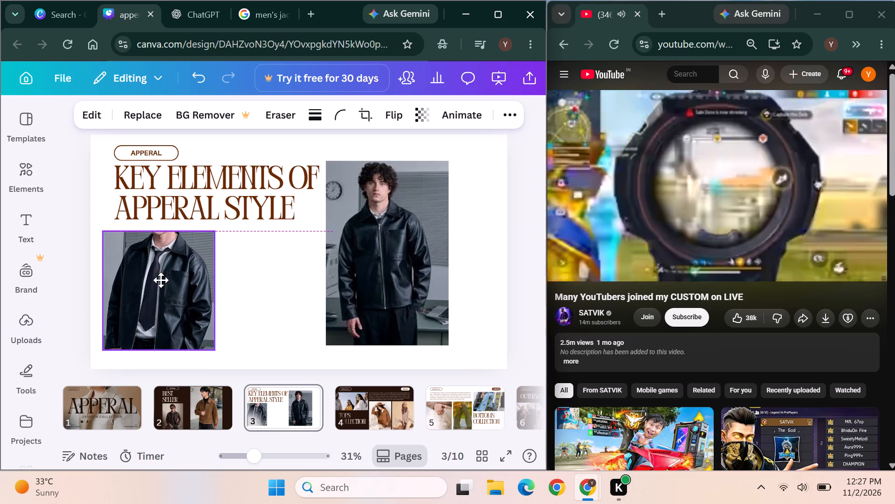
left_click_drag(161, 280, 161, 280)
left_click_drag(161, 280, 172, 280)
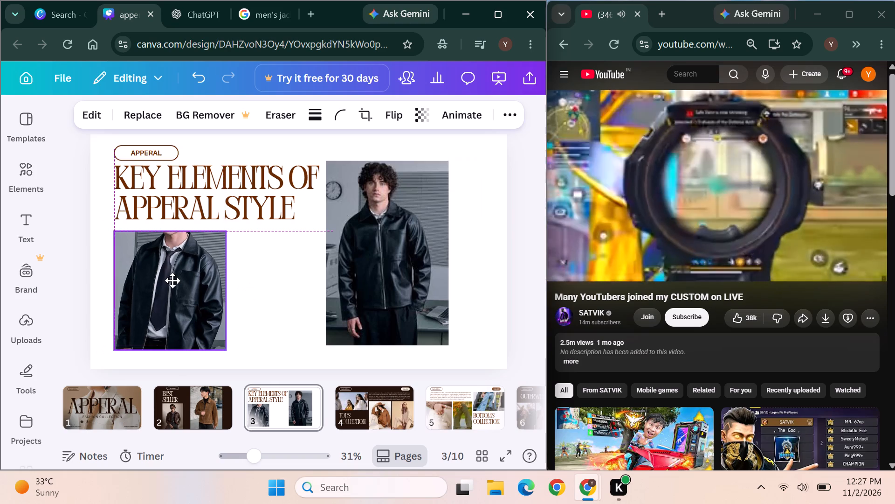
left_click_drag(172, 280, 169, 280)
Delete the tall black leather jacket photo beside the heading on page 3.
left_click(363, 267)
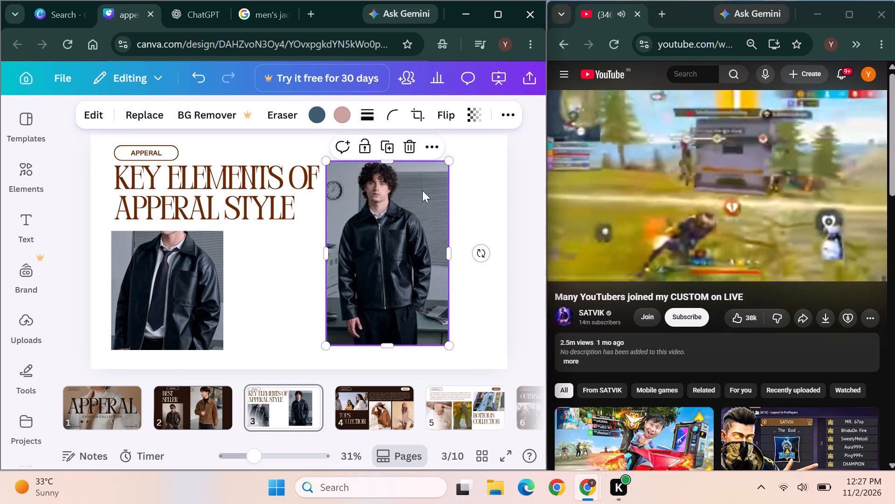
left_click(412, 136)
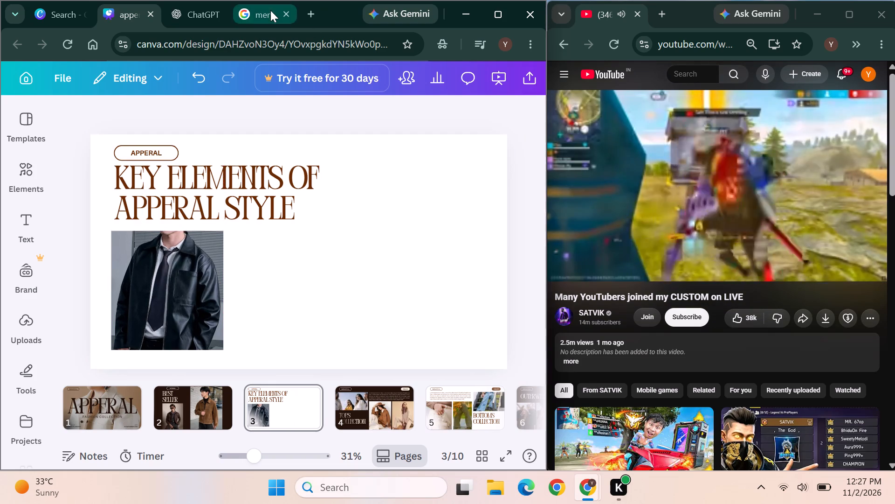
Switch to Google Images, close the open jacket preview and look through the men's jacket results for a replacement photo.
left_click(270, 10)
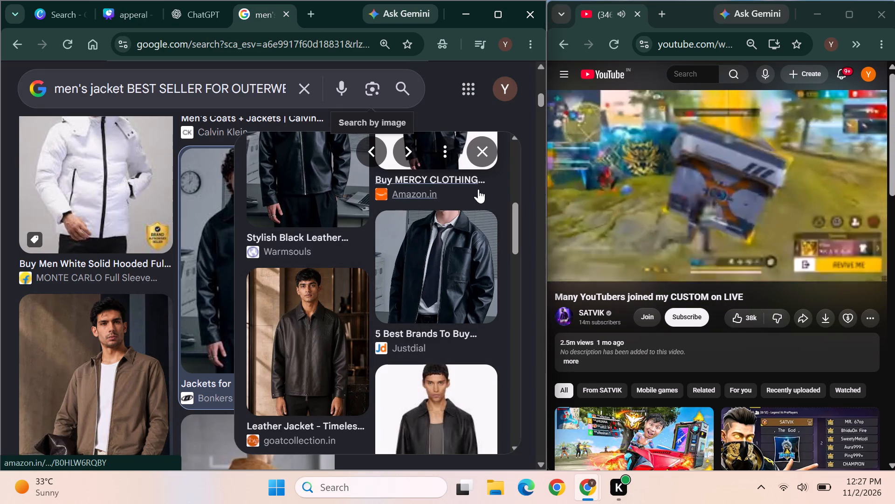
left_click(485, 146)
key("Down")
key("Down")
key("Down")
key("Down")
key("Down")
key("Down")
key("Down")
key("Down")
key("Down")
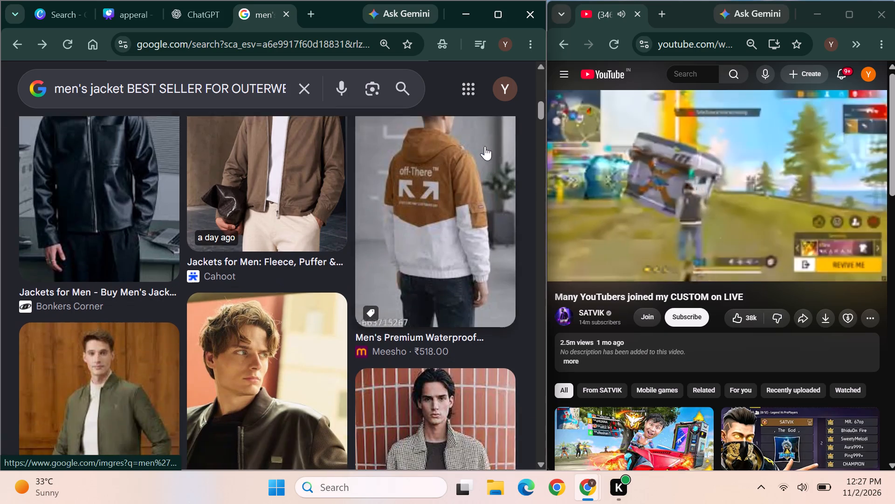
key("Up")
key("Up")
key("Up")
key("Up")
key("Up")
key("Up")
key("Up")
key("Up")
key("Up")
key("Up")
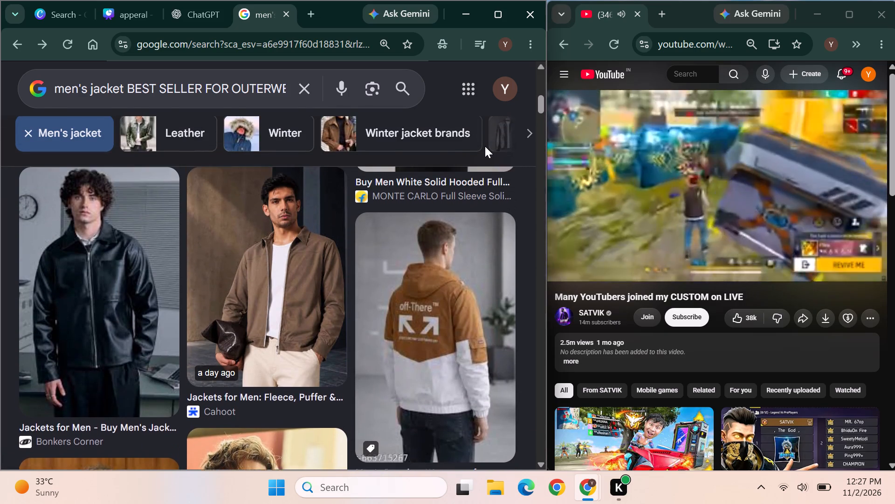
key("Down")
key("Down")
key("Down")
key("Down")
key("Down")
key("Down")
key("Down")
key("Down")
key("Down")
key("Down")
key("Down")
key("Down")
key("Down")
key("Down")
key("Down")
key("Down")
key("Down")
key("Down")
key("Down")
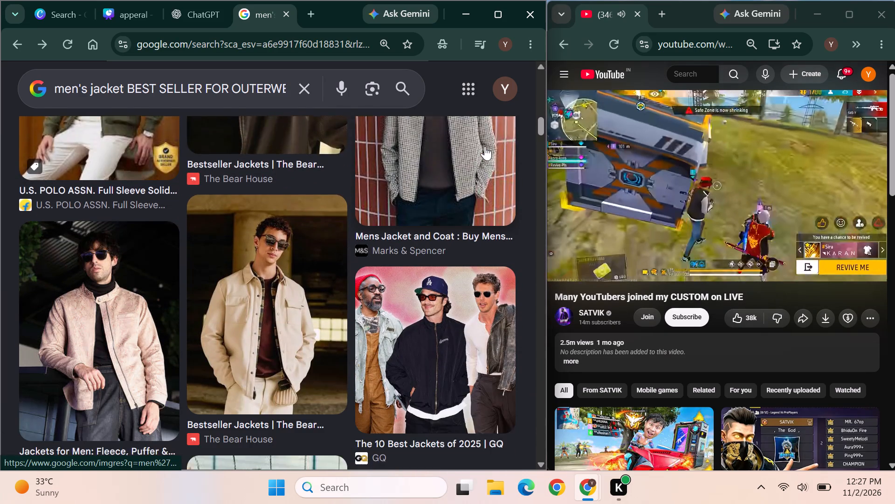
key("Down")
key("Down")
key("Down")
key("Down")
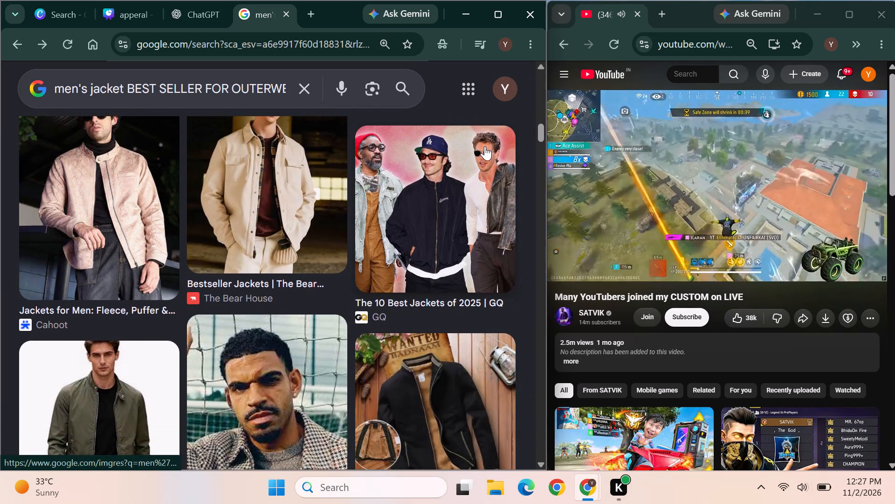
Reload the men's jacket image results and look through them again from the start.
left_click(73, 36)
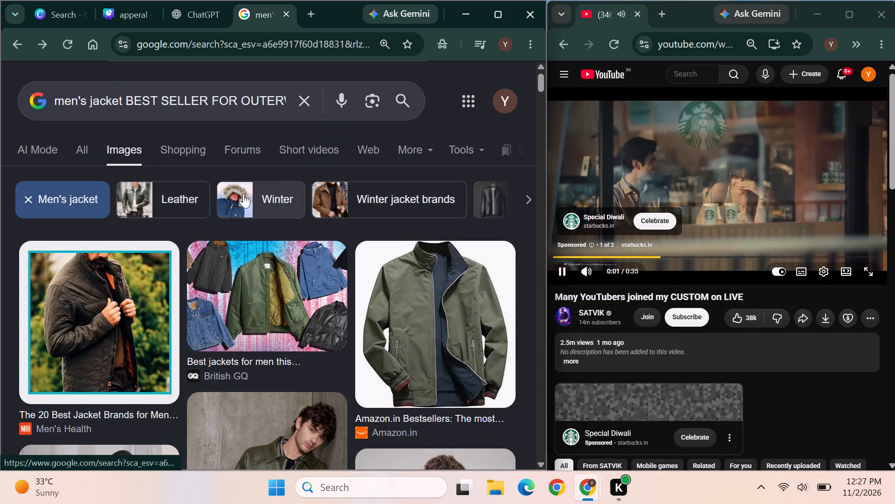
key("Up")
key("Down")
key("Down")
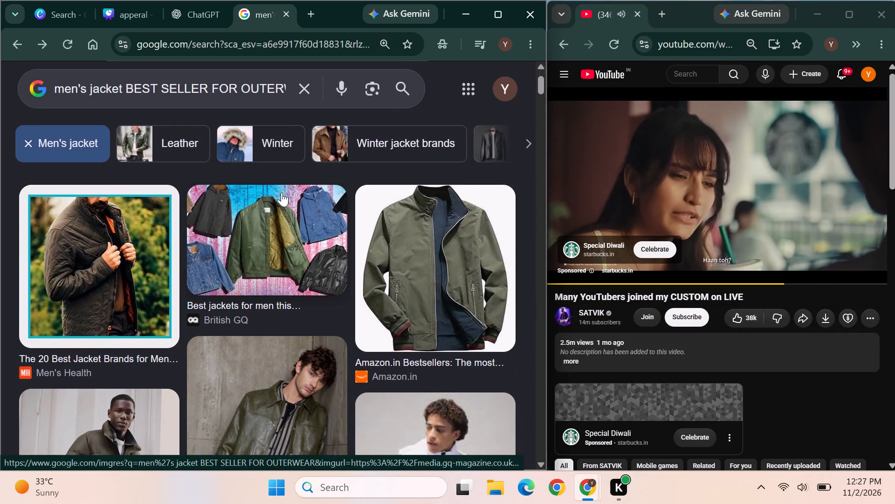
key("Down")
key("Down")
key("Down")
key("Down")
key("Down")
key("Down")
key("Down")
key("Down")
key("Down")
key("Down")
key("Down")
key("Down")
key("Down")
key("Down")
key("Down")
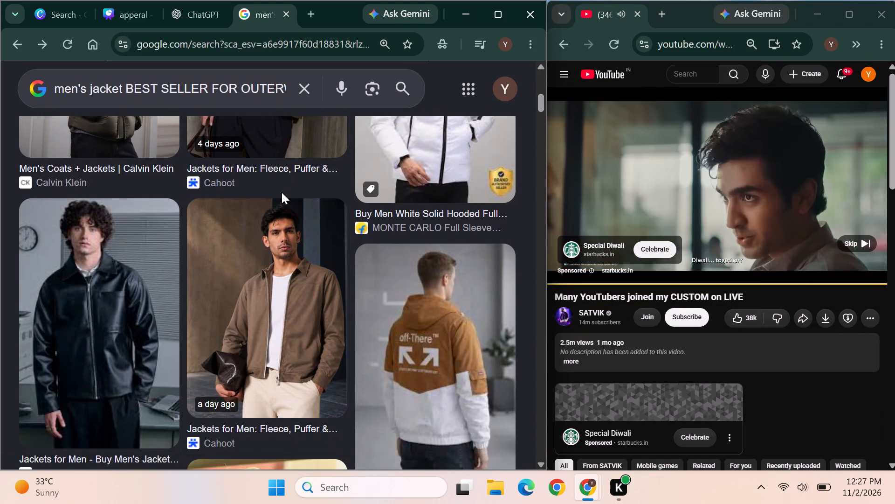
key("Up")
key("Down")
key("Up")
key("Up")
key("Up")
key("Up")
key("Up")
key("Up")
key("Up")
key("Up")
key("Up")
key("Up")
key("Up")
key("Up")
key("Up")
key("Up")
key("Up")
key("Up")
key("Up")
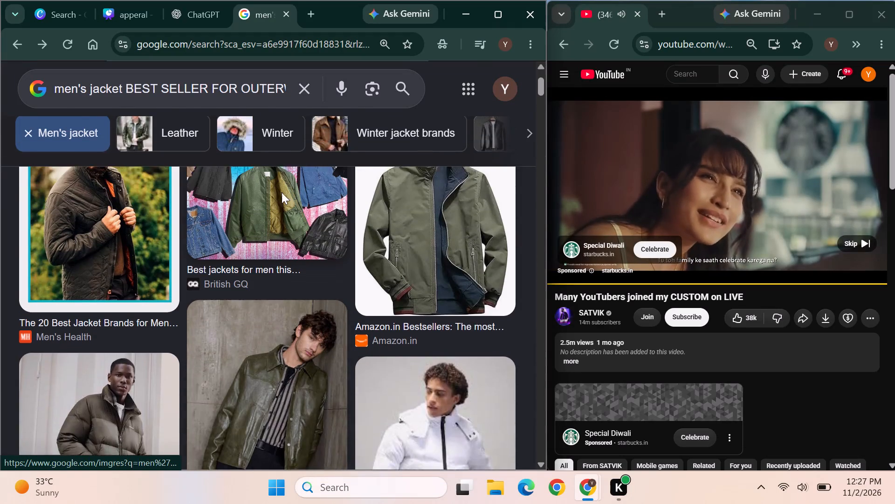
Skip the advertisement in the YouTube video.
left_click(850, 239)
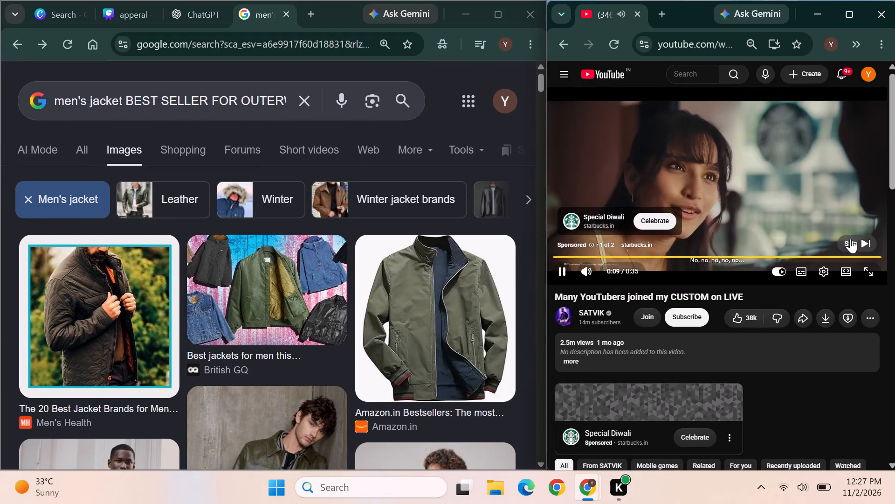
Replace the Men's jacket filter with Fur on the image results and look through the fur outerwear photos.
left_click(82, 201)
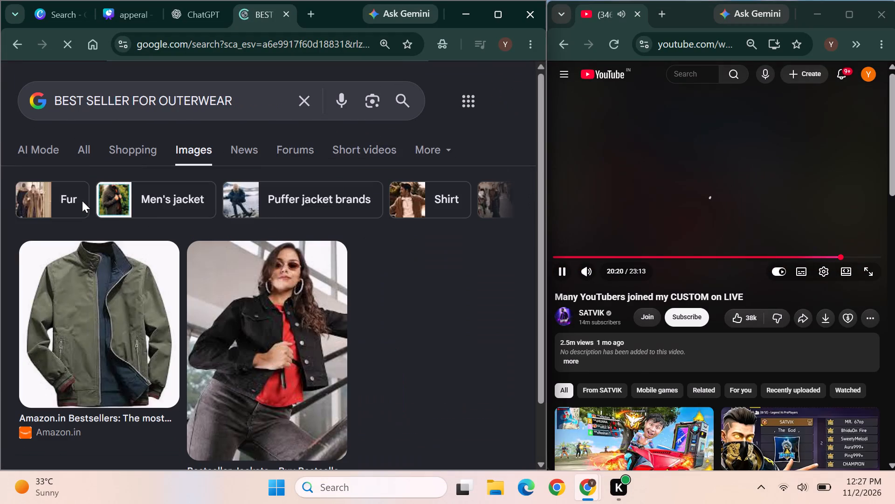
left_click(49, 194)
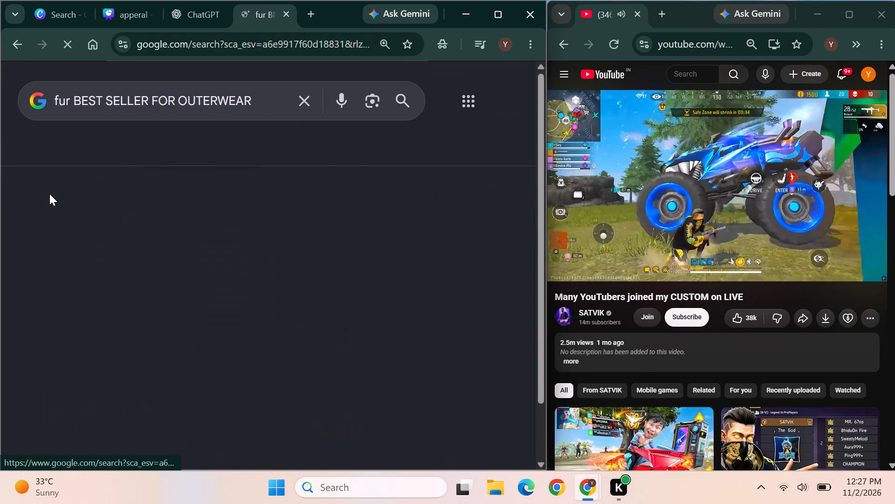
key("Down")
key("Down")
key("Down")
key("Down")
key("Down")
key("Down")
key("Down")
key("Down")
key("Down")
key("Down")
key("Down")
key("Down")
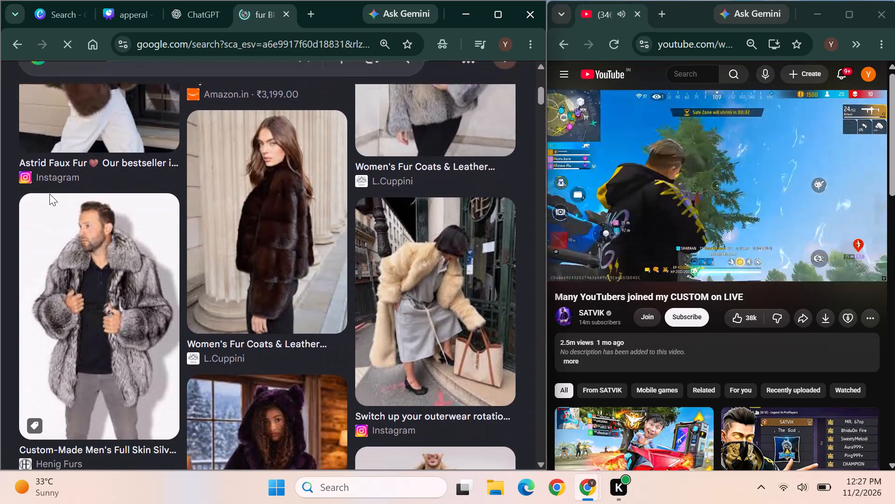
key("Down")
key("Down")
key("Down")
key("Down")
key("Down")
key("Down")
key("Down")
key("Down")
key("Down")
key("Down")
key("Down")
key("Down")
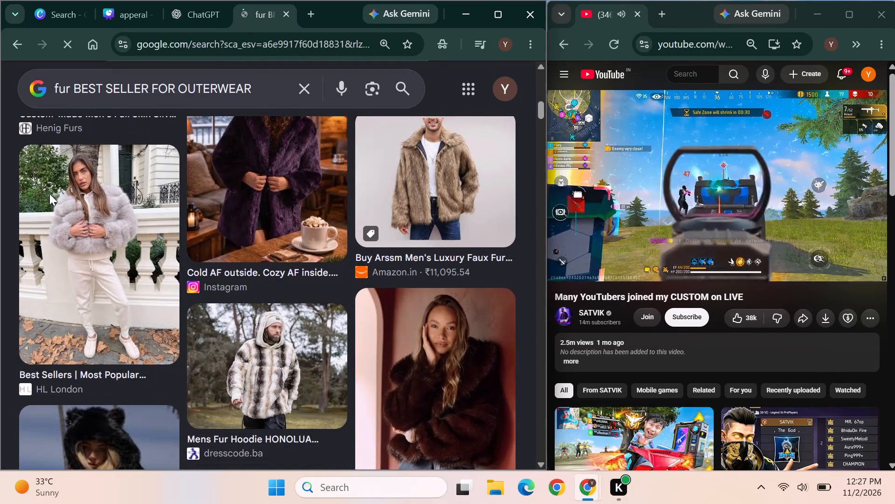
key("Down")
key("Down")
key("Down")
key("Down")
key("Down")
key("Down")
key("Down")
key("Down")
key("Down")
key("Down")
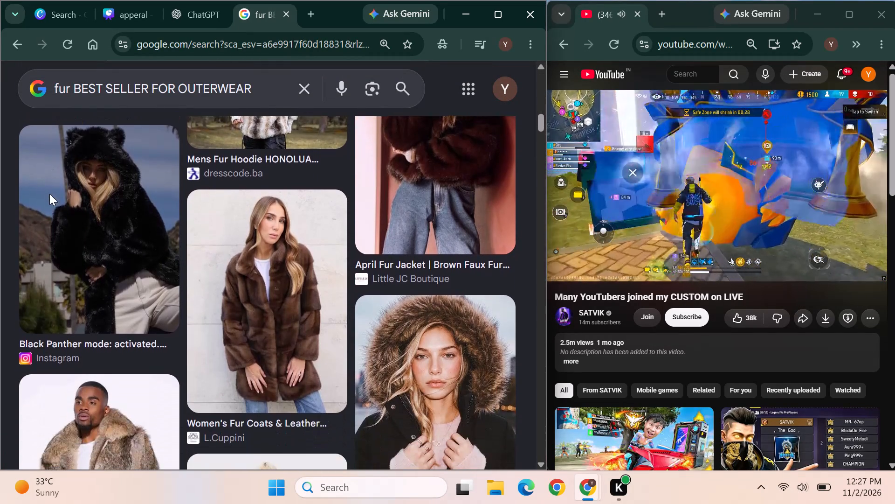
key("Down")
key("Down")
key("Down")
key("Down")
key("Down")
key("Down")
key("Down")
key("Down")
key("Down")
key("Down")
key("Down")
key("Down")
key("Down")
key("Down")
key("Down")
key("Down")
key("Down")
key("Down")
key("Down")
key("Down")
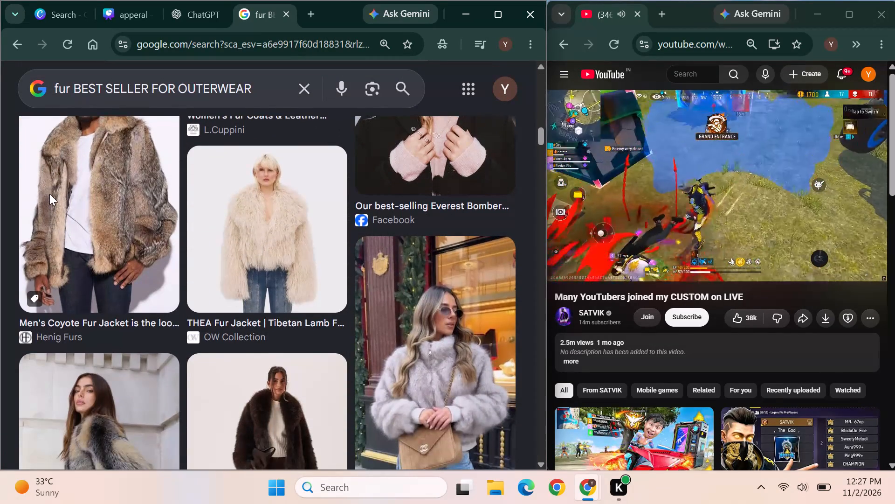
key("Down")
key("Down")
key("Down")
key("Down")
key("Down")
key("Down")
key("Down")
key("Down")
key("Down")
key("Down")
key("Down")
key("Down")
key("Down")
key("Down")
key("Down")
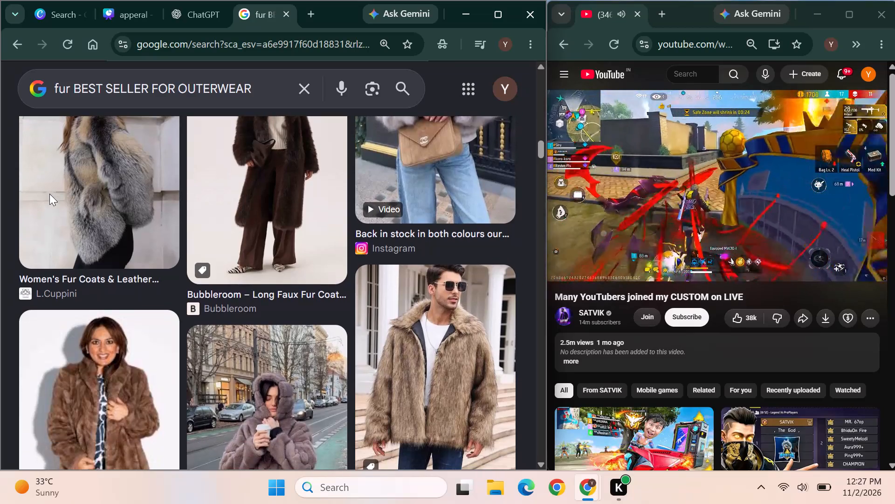
key("Up")
key("Up")
key("Up")
key("Up")
key("Up")
key("Up")
key("Up")
key("Up")
key("Up")
key("Up")
key("Up")
key("Up")
key("Up")
key("Up")
key("Up")
key("Up")
key("Up")
key("Up")
key("Up")
key("Up")
key("Up")
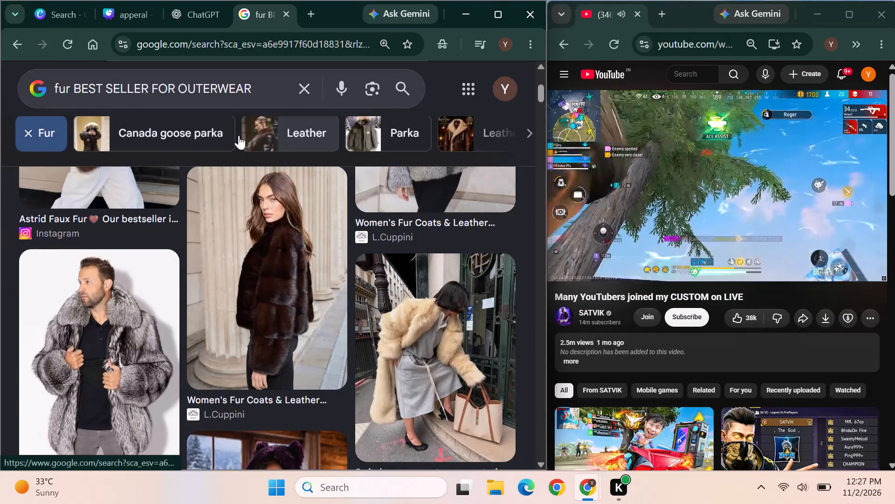
Replace the Fur filter with Bomber jacket and look through the results for a photo for page 3.
left_click(39, 130)
key("Up")
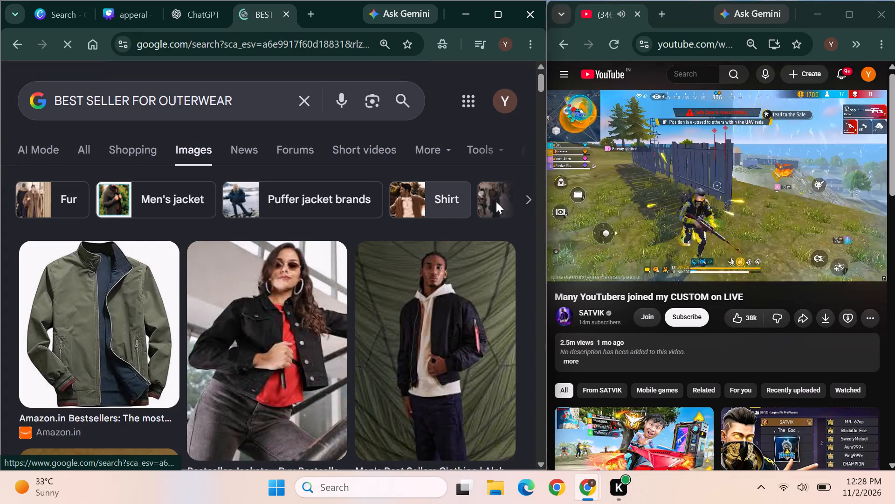
left_click(522, 201)
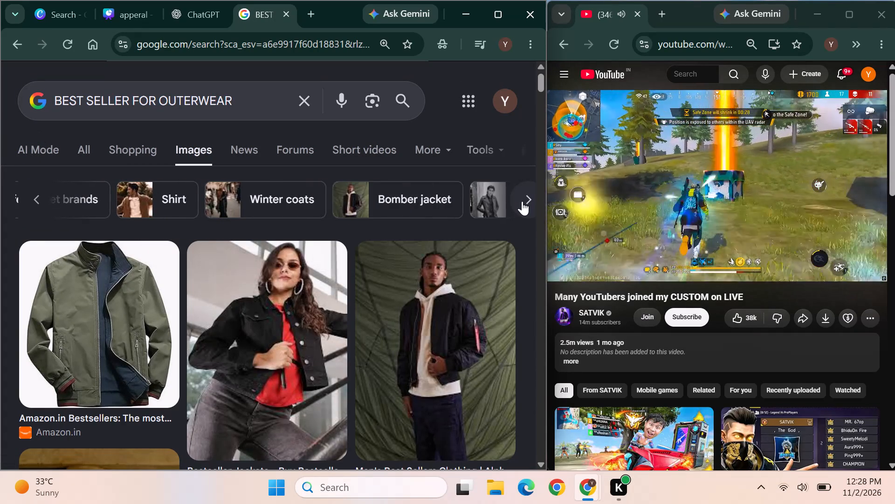
left_click(399, 203)
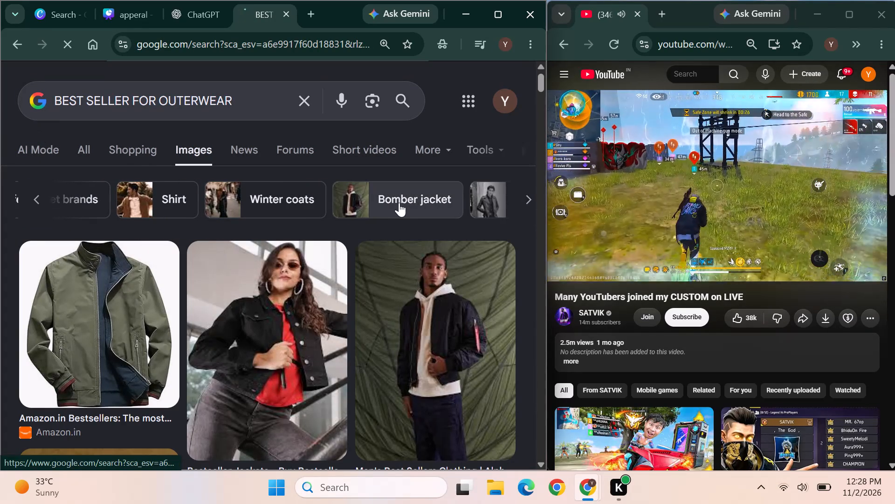
key("Down")
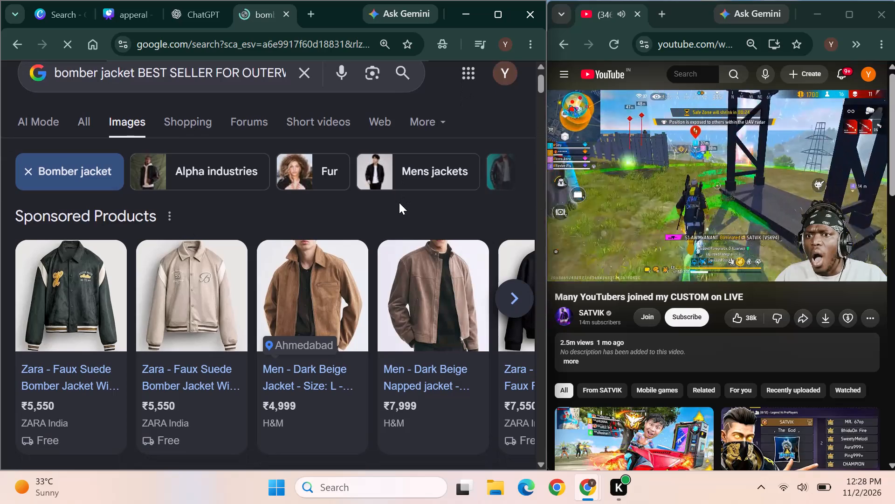
key("Down")
key("Down")
key("Down")
key("Down")
key("Down")
key("Down")
key("Down")
key("Down")
key("Down")
key("Down")
key("Down")
key("Down")
key("Down")
key("Down")
key("Down")
key("Down")
key("Up")
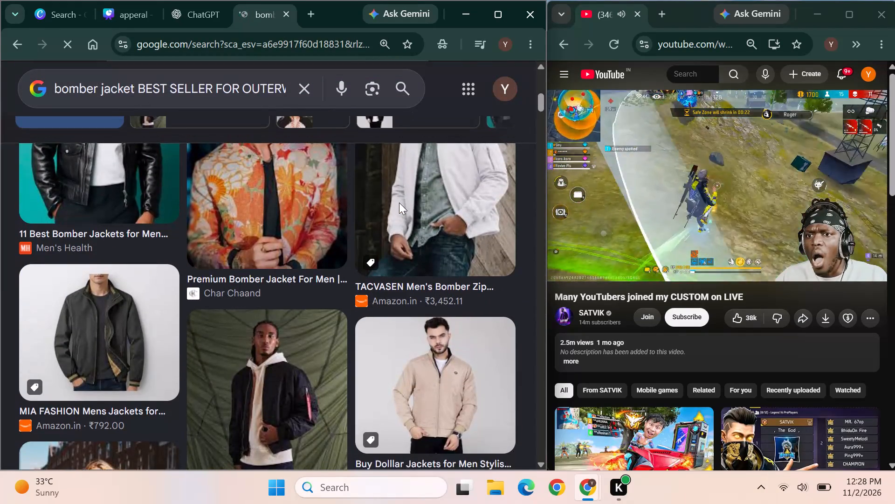
key("Up")
key("Up")
key("Up")
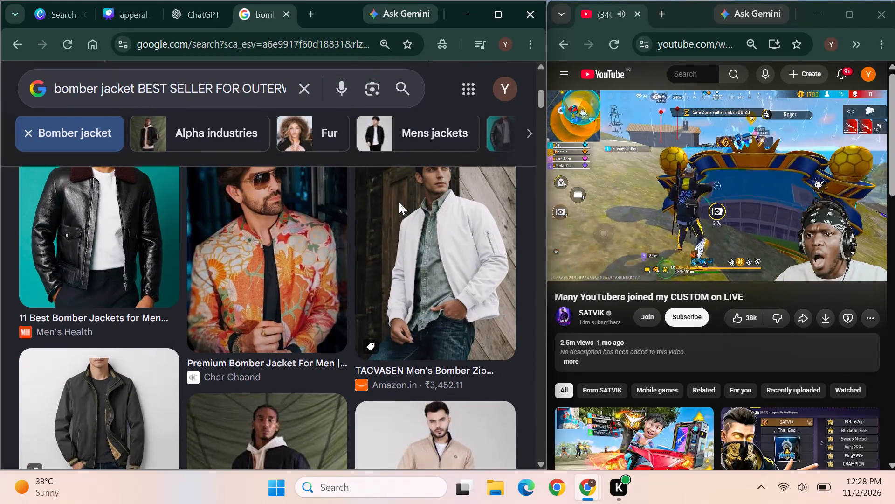
Bring the orange floral bomber jacket photo from the image results onto page 3 of the Canva presentation, beside the black leather jacket photo.
left_click_drag(273, 238, 138, 1)
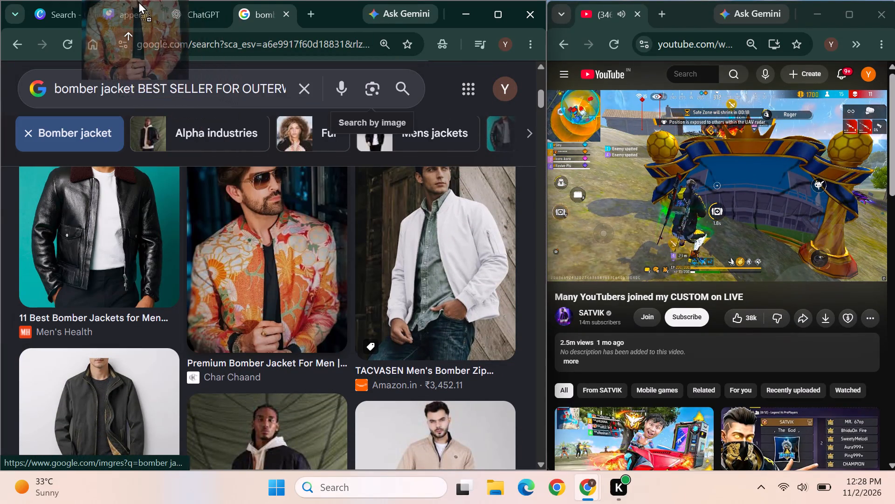
left_click_drag(138, 1, 295, 282)
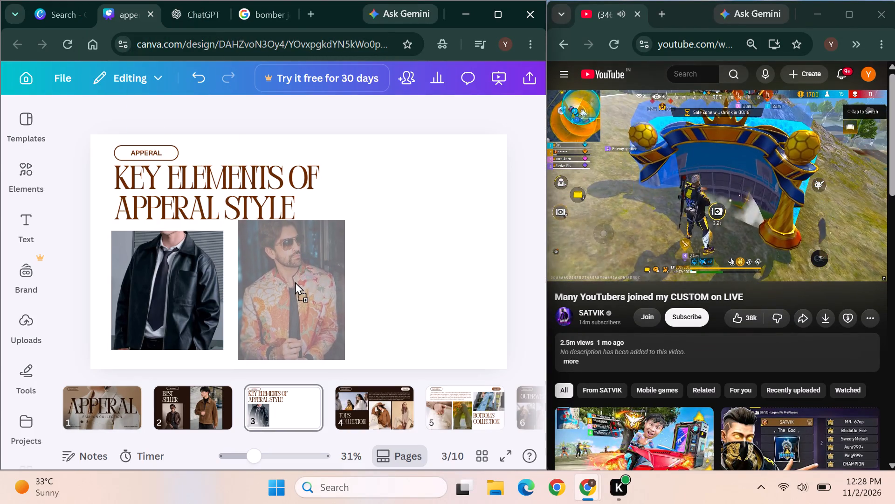
left_click_drag(295, 282, 297, 274)
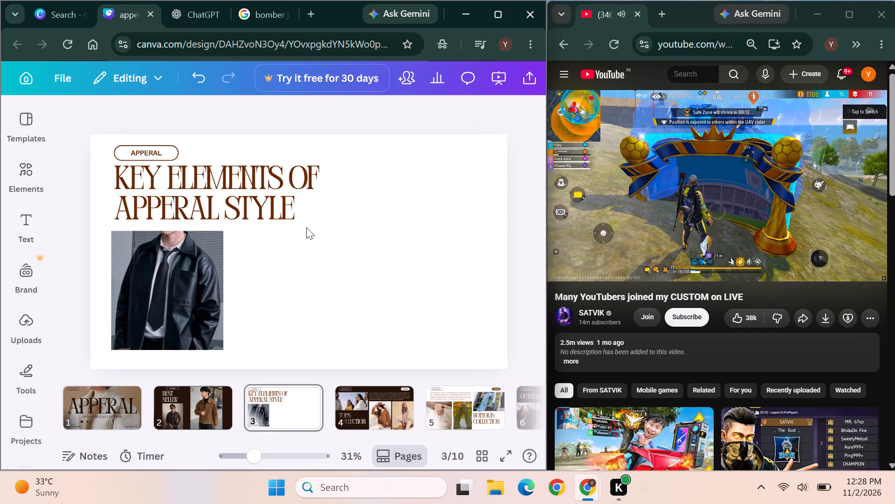
Align the floral bomber jacket photo's bottom edge with the black leather jacket photo and shrink it to the same height.
left_click_drag(291, 272, 283, 308)
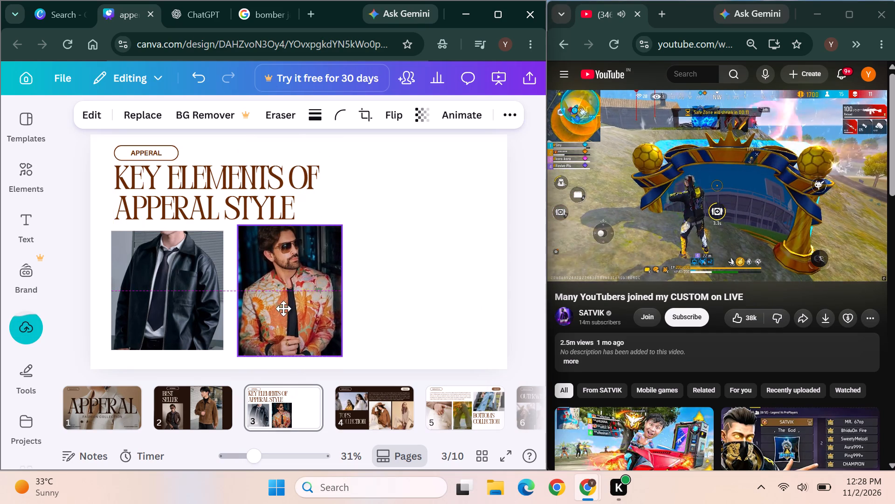
left_click_drag(283, 308, 286, 304)
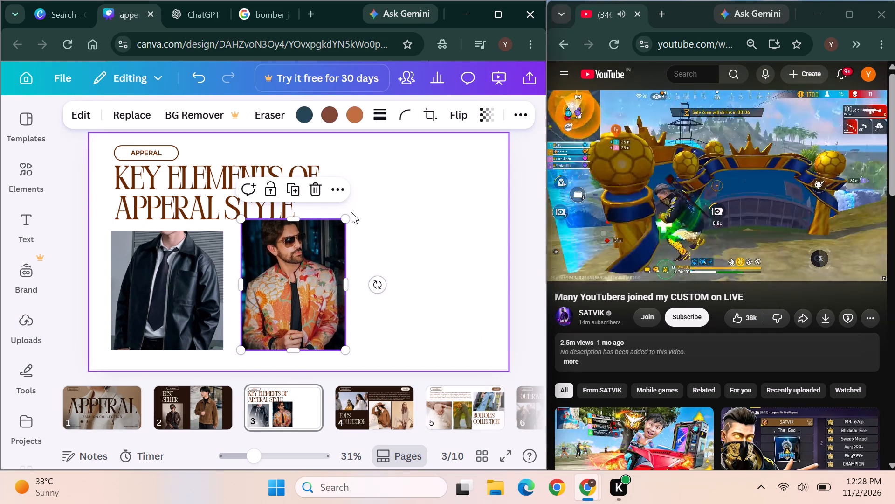
left_click_drag(344, 216, 339, 232)
left_click(392, 240)
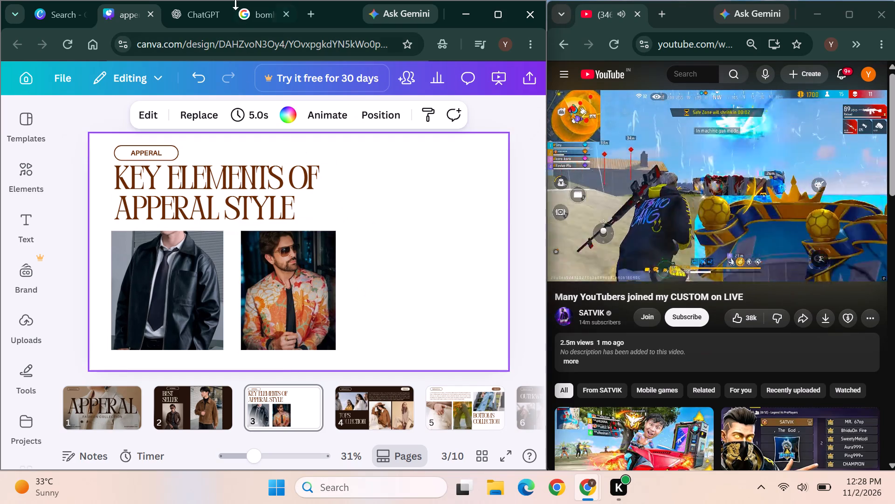
Return to the Google Images tab and look through more bomber jacket results for another photo for page 3.
left_click(266, 15)
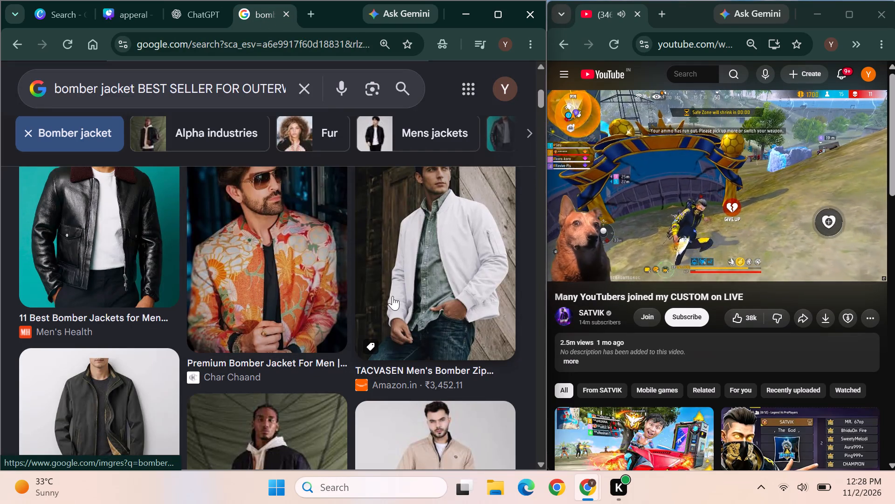
key("Down")
key("Down")
key("Down")
key("Down")
key("Down")
key("Down")
key("Down")
key("Down")
key("Down")
key("Down")
key("Down")
key("Down")
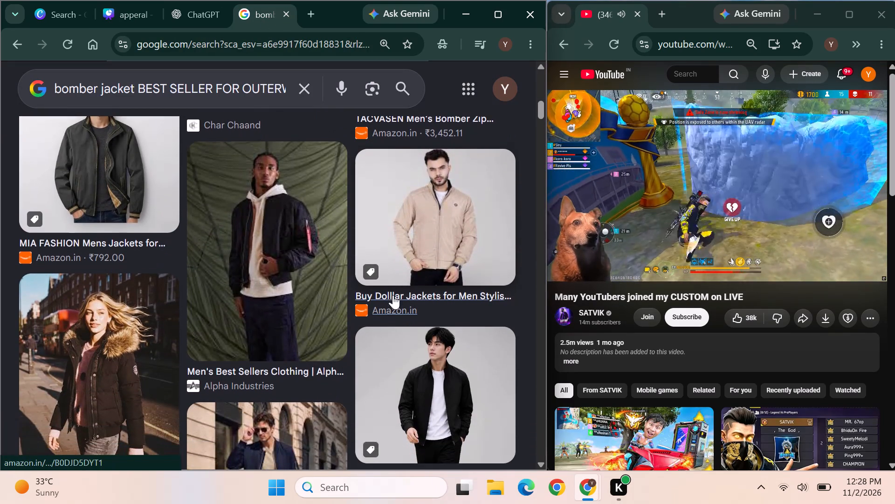
key("Down")
key("Down")
key("Down")
key("Down")
key("Down")
key("Down")
key("Down")
key("Down")
key("Down")
key("Down")
key("Down")
key("Down")
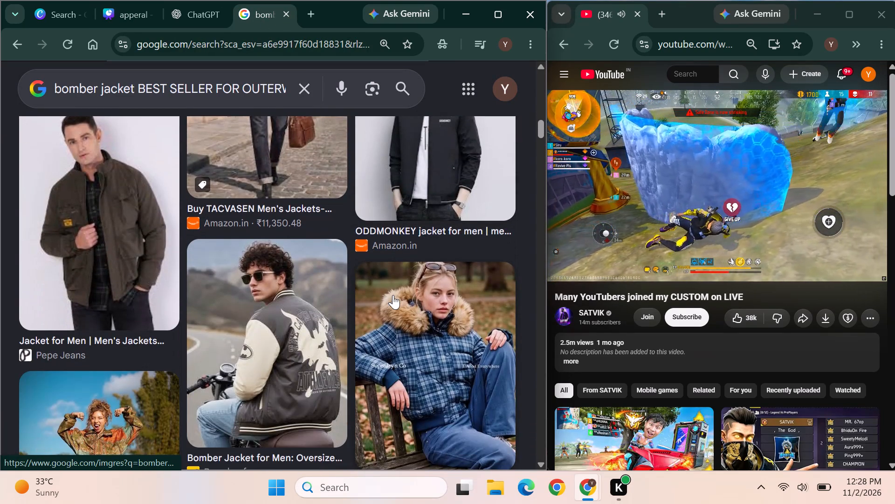
key("Down")
key("Down")
key("Down")
key("Down")
key("Down")
key("Up")
key("Down")
key("Down")
key("Down")
key("Down")
key("Down")
key("Down")
key("Down")
key("Down")
key("Down")
key("Down")
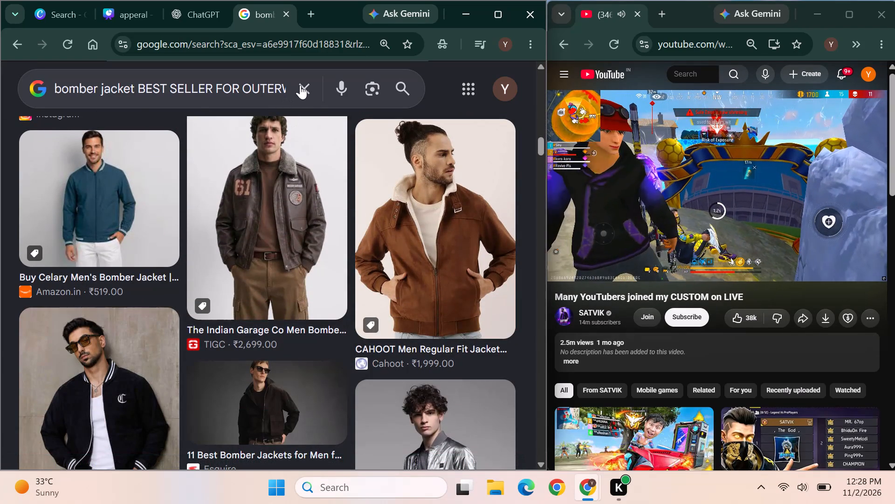
Replace the image search query with "white jacket" and run the search.
left_click(301, 86)
type("WI")
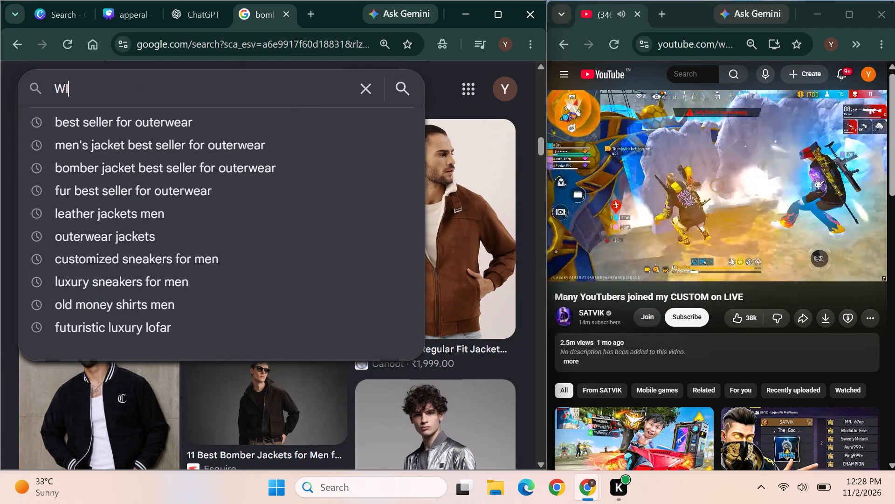
key("BackSpace")
key("BackSpace")
key("BackSpace")
key("BackSpace")
key("BackSpace")
key("BackSpace")
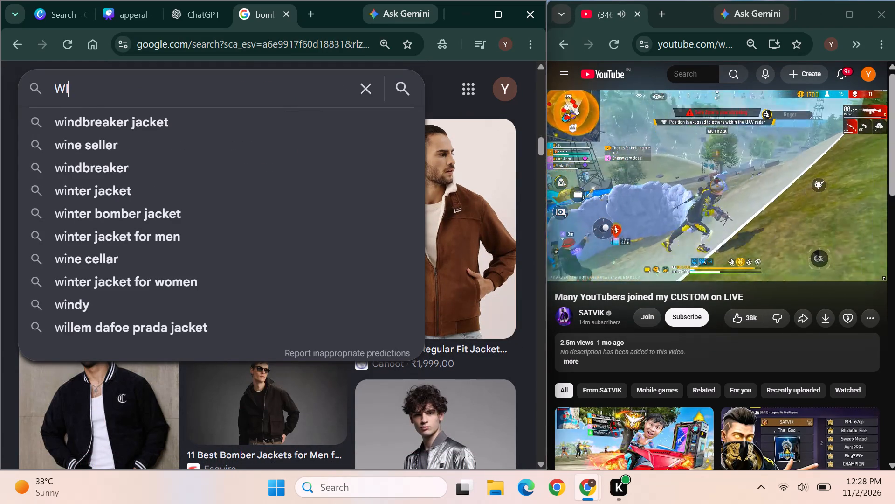
type("white")
key("space")
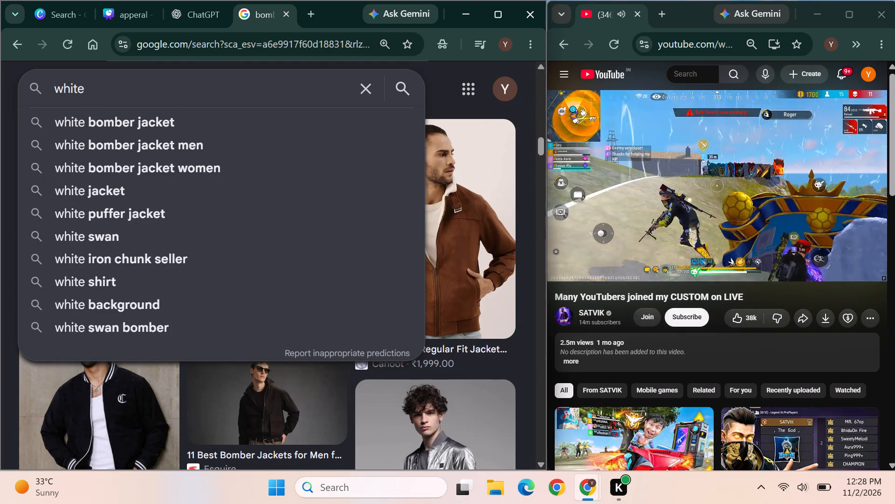
key("Down")
key("Down")
key("Down")
key("Down")
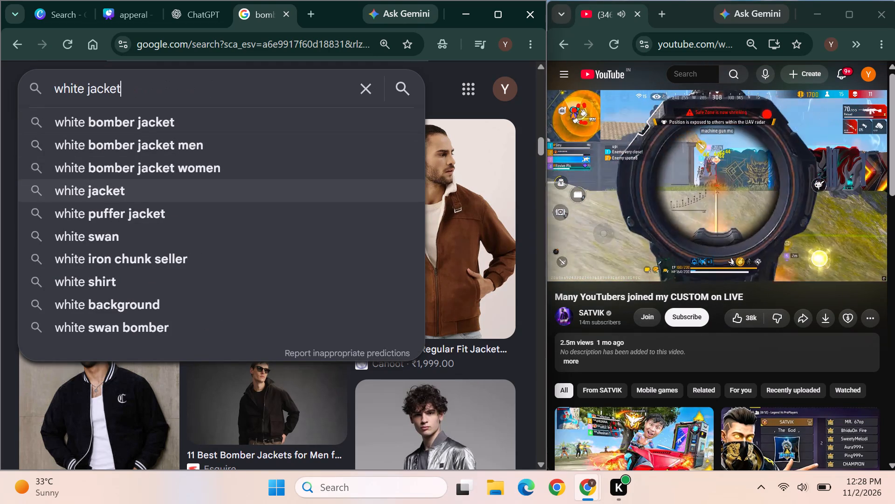
key("Return")
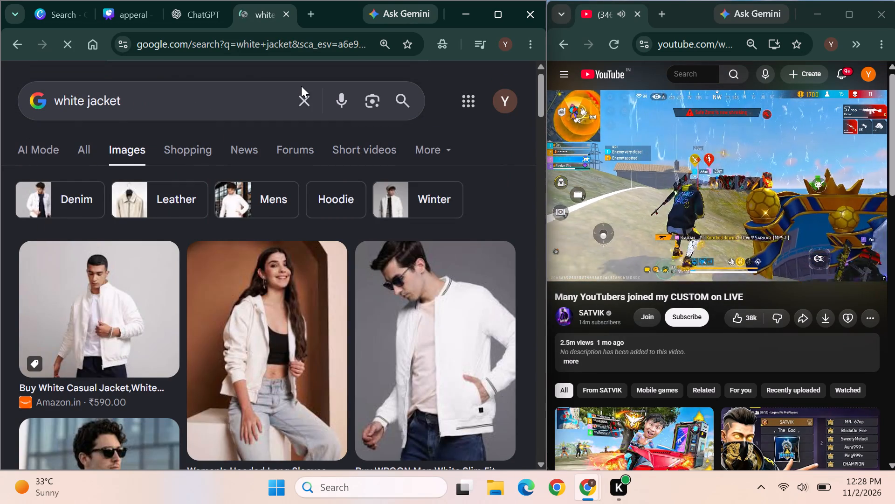
Look through the white jacket image results for a third outerwear photo for page 3.
key("Down")
key("Down")
key("Down")
key("Down")
key("Down")
key("Down")
key("Down")
key("Down")
key("Down")
key("Down")
key("Down")
key("Down")
key("Down")
key("Down")
key("Down")
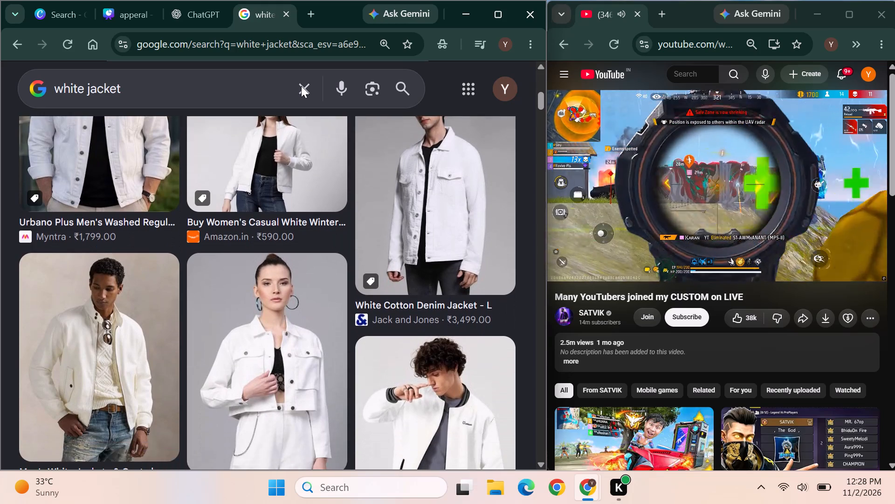
key("Down")
key("Down")
key("Down")
key("Down")
key("Down")
key("Down")
key("Down")
key("Down")
key("Down")
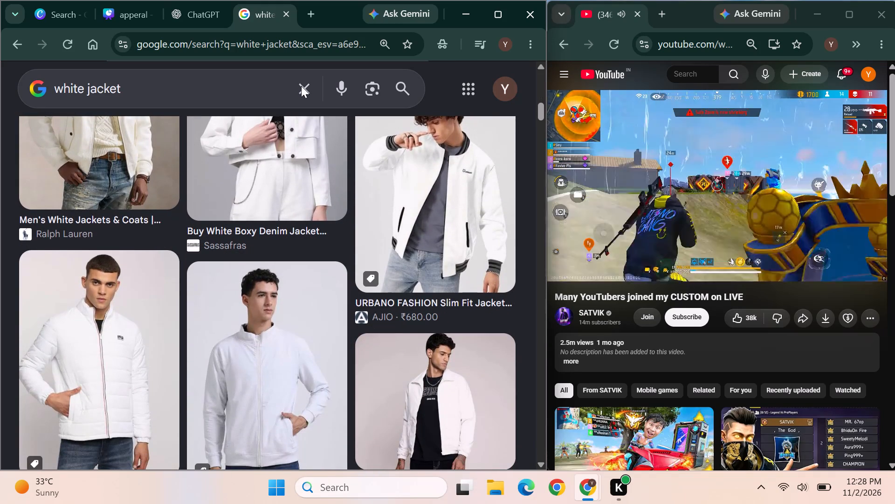
key("Down")
key("Down")
key("Down")
key("Down")
key("Down")
key("Down")
key("Down")
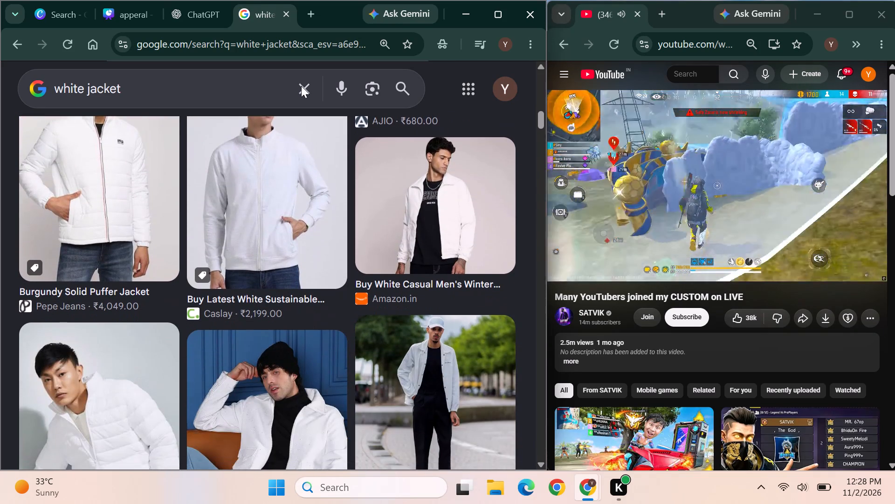
key("Down")
key("Down")
key("Down")
key("Down")
key("Down")
key("Down")
key("Down")
key("Down")
key("Down")
key("Down")
key("Down")
key("Down")
key("Down")
key("Down")
key("Down")
key("Down")
key("Down")
key("Down")
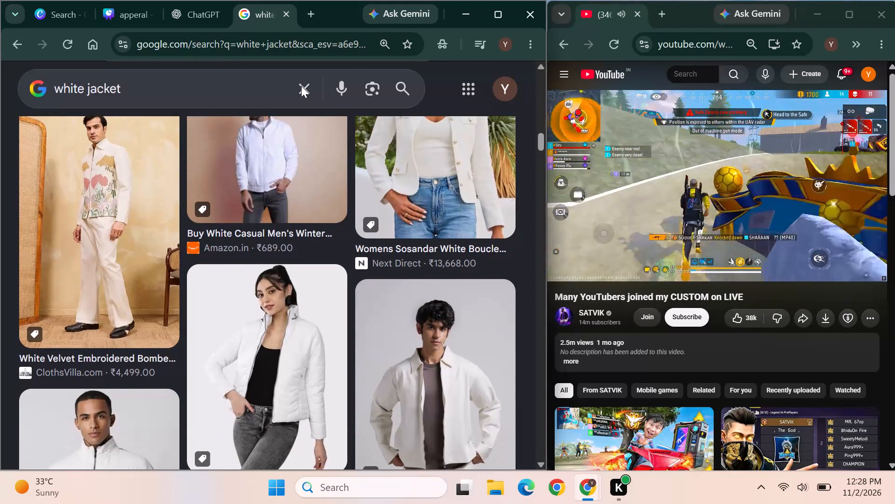
key("Down")
key("Down")
key("Down")
key("Down")
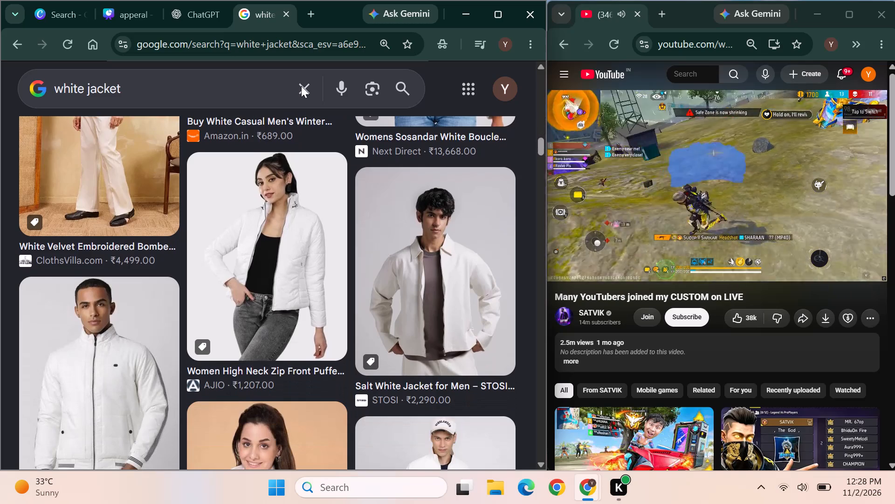
key("Down")
key("Down")
key("Down")
key("Down")
key("Down")
key("Down")
key("Down")
key("Down")
key("Up")
key("Up")
key("Up")
key("Up")
key("Up")
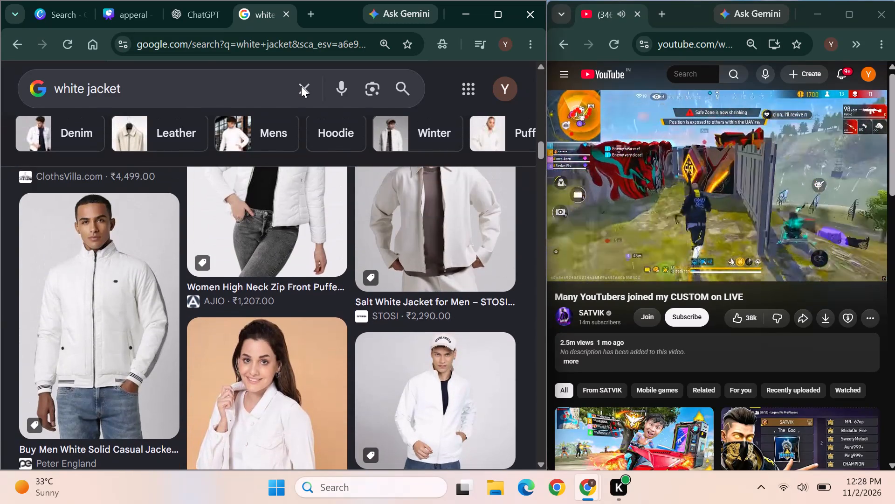
Open the preview of the Salt White Jacket from STOSI and look through its related white jacket photos.
left_click(469, 200)
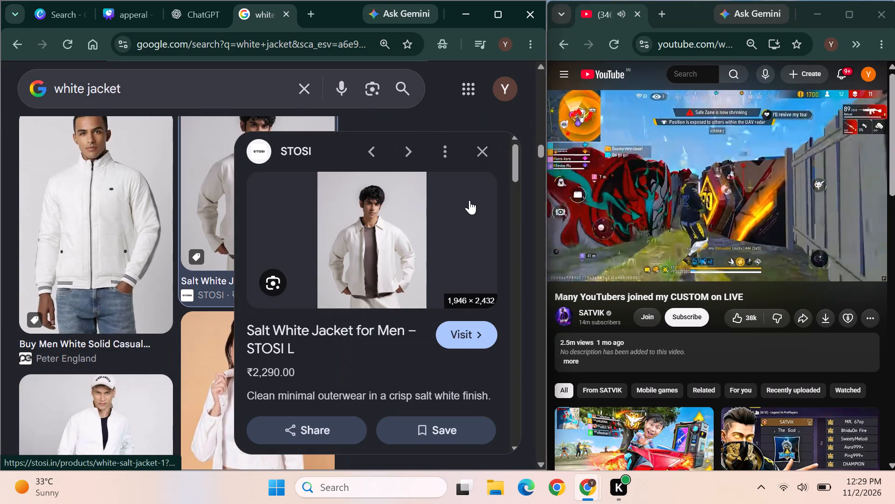
key("Down")
key("Down")
key("Down")
key("Down")
key("Down")
key("Down")
key("Down")
key("Down")
key("Down")
key("Down")
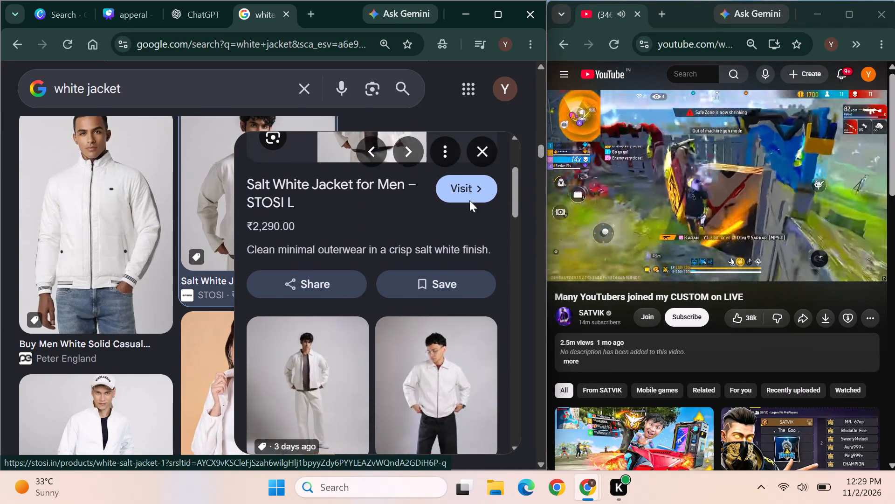
key("Down")
key("Down")
key("Up")
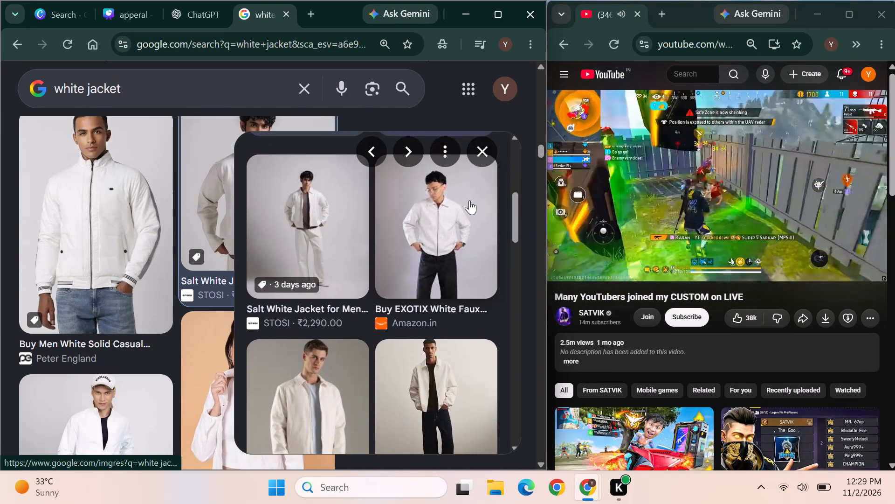
key("Down")
key("Down")
key("Down")
key("Down")
key("Down")
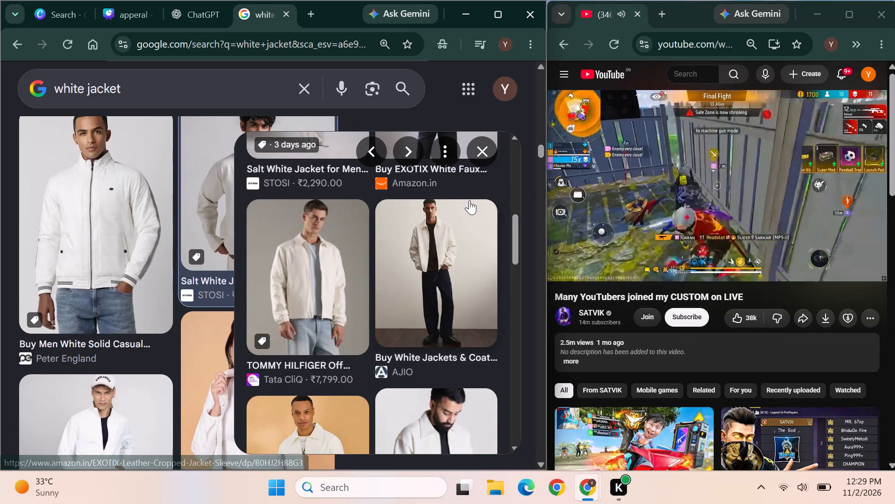
key("Down")
key("Down")
key("Down")
key("Down")
key("Down")
key("Down")
key("Down")
key("Down")
key("Down")
key("Down")
key("Down")
key("Down")
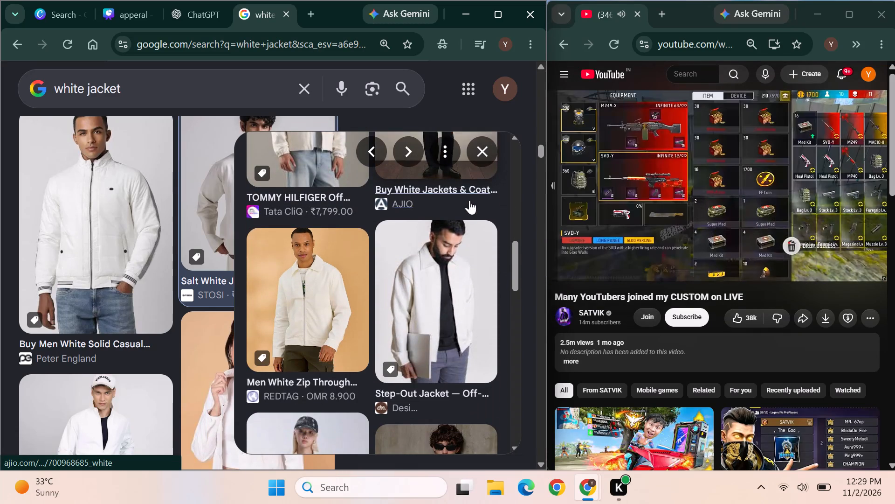
key("Down")
key("Down")
key("Down")
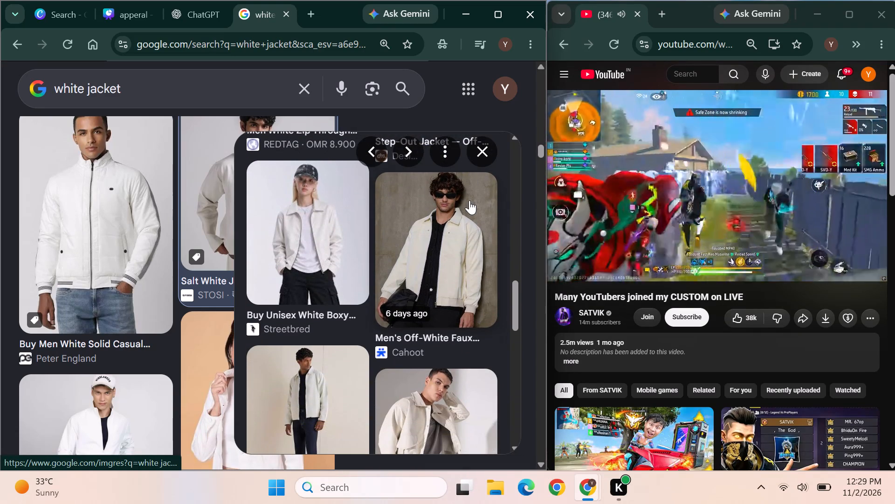
Bring Cahoot's Men's Off-White Faux jacket photo from the related images onto page 3 of the Canva presentation.
left_click_drag(440, 239, 138, 0)
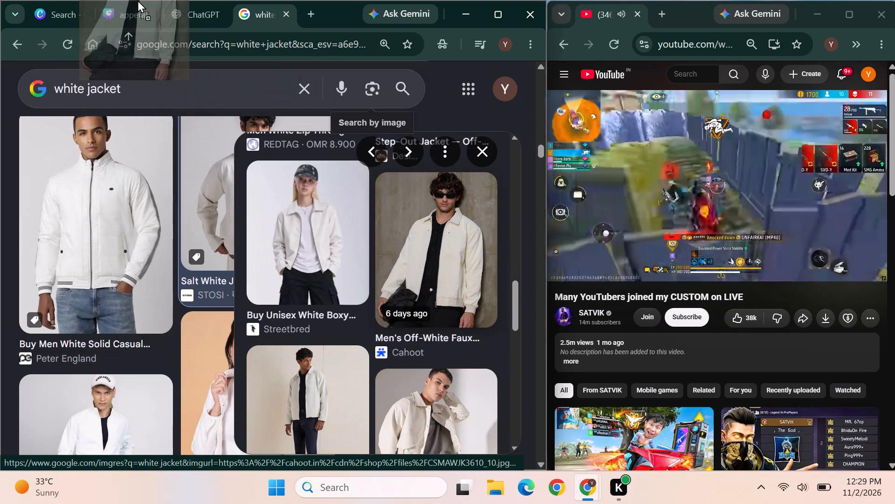
left_click_drag(138, 0, 415, 224)
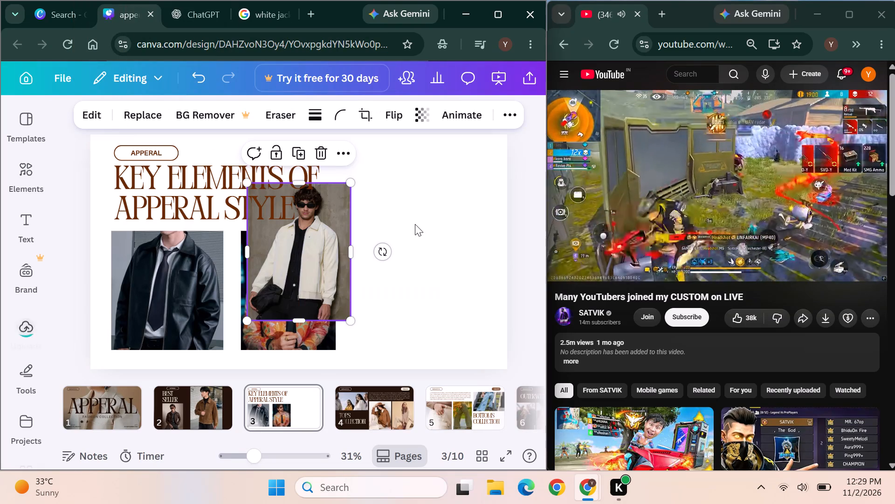
Place the white jacket photo beside the orange floral jacket photo on page 3 and enlarge it up to the heading's height.
left_click_drag(319, 245, 391, 278)
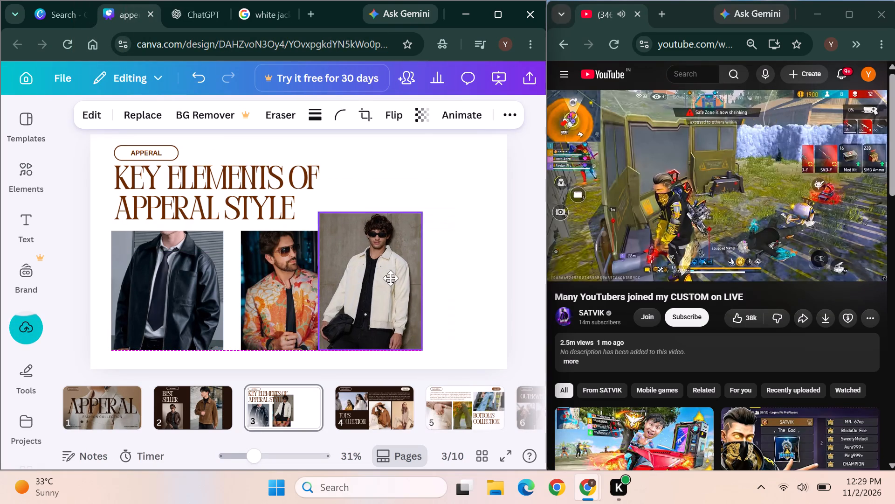
left_click_drag(391, 278, 408, 265)
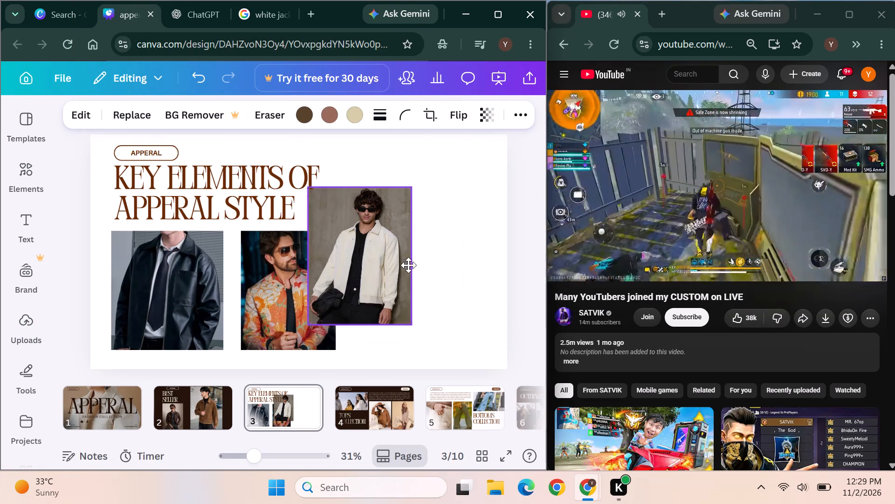
left_click_drag(408, 265, 414, 273)
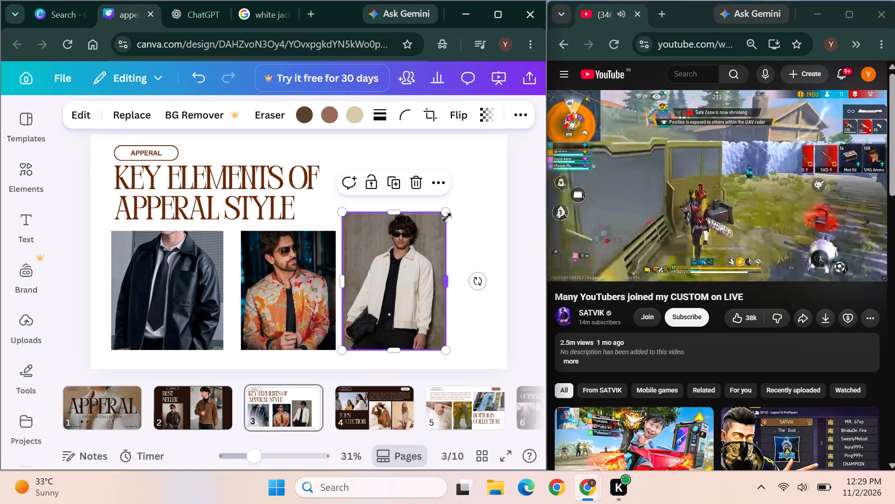
left_click_drag(444, 217, 512, 151)
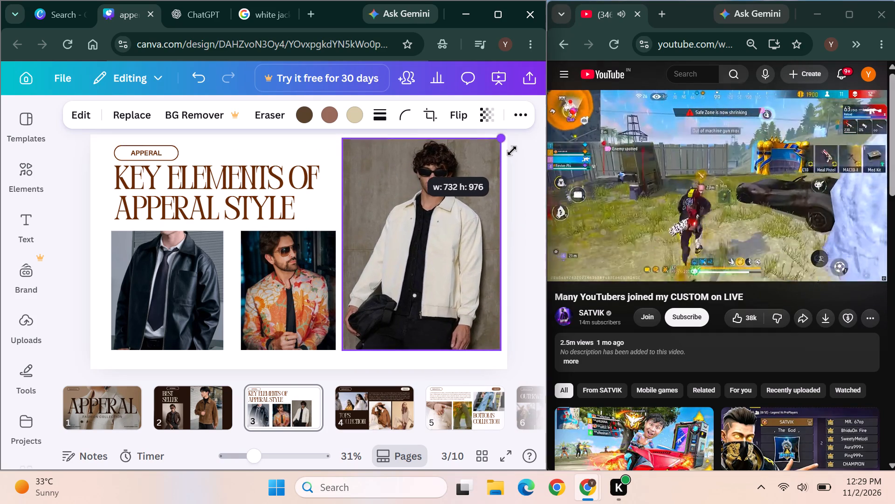
left_click_drag(512, 151, 507, 155)
left_click(529, 169)
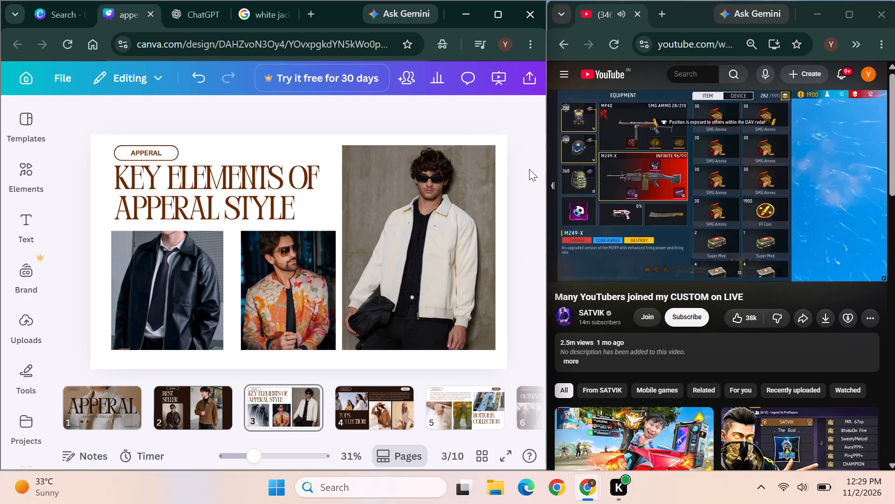
On page 4, delete all three template photos together with their frames.
left_click(366, 411)
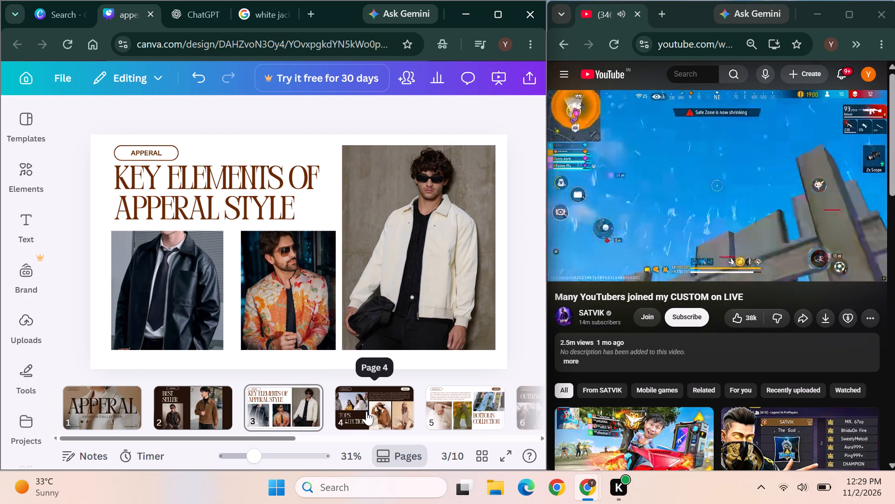
left_click(296, 398)
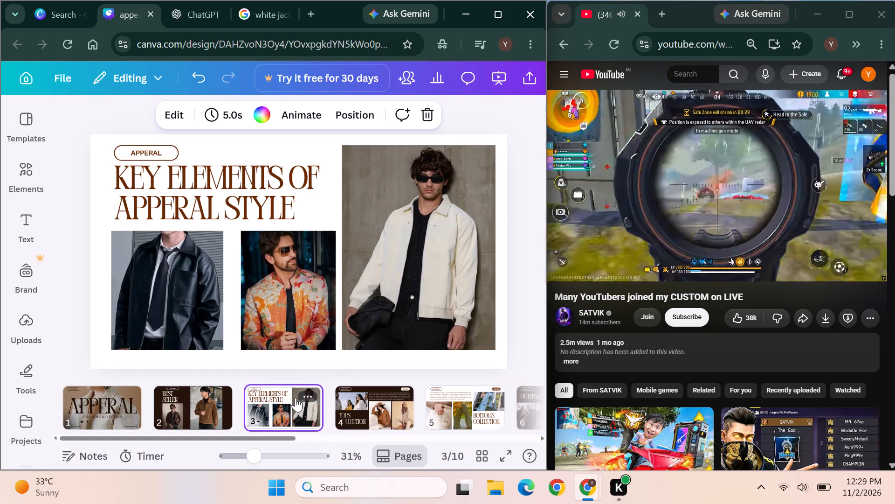
left_click(203, 411)
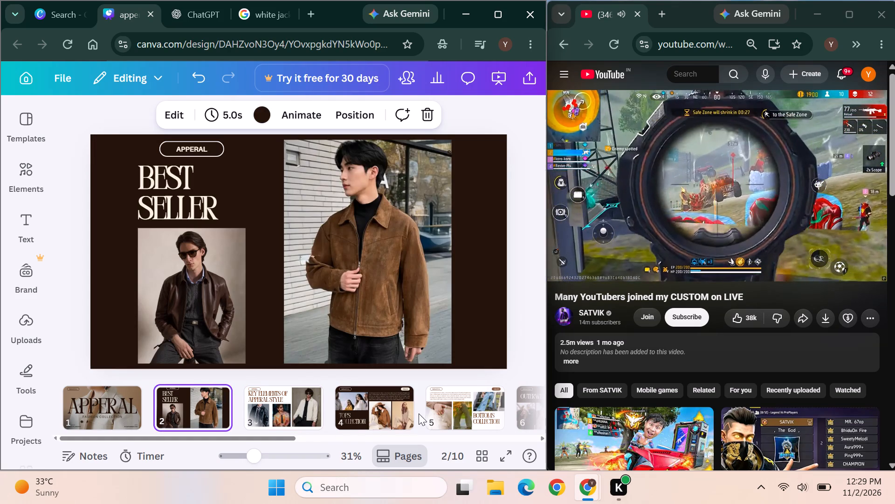
left_click(381, 411)
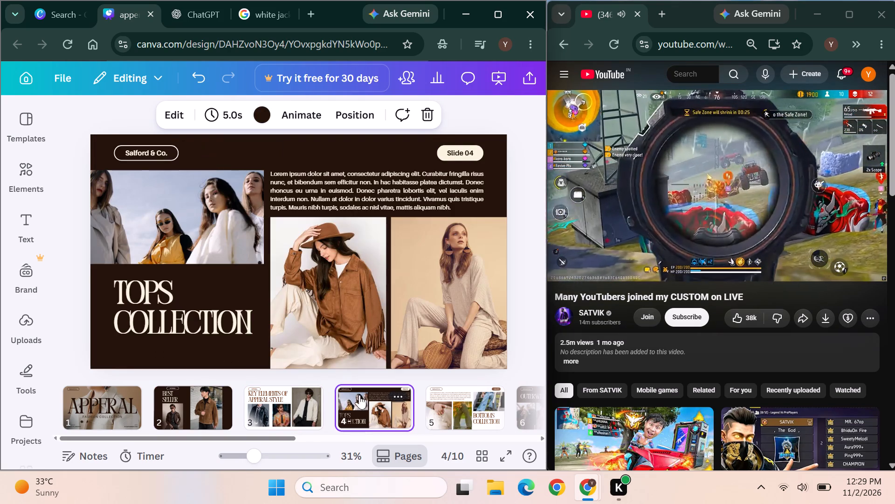
left_click(211, 231)
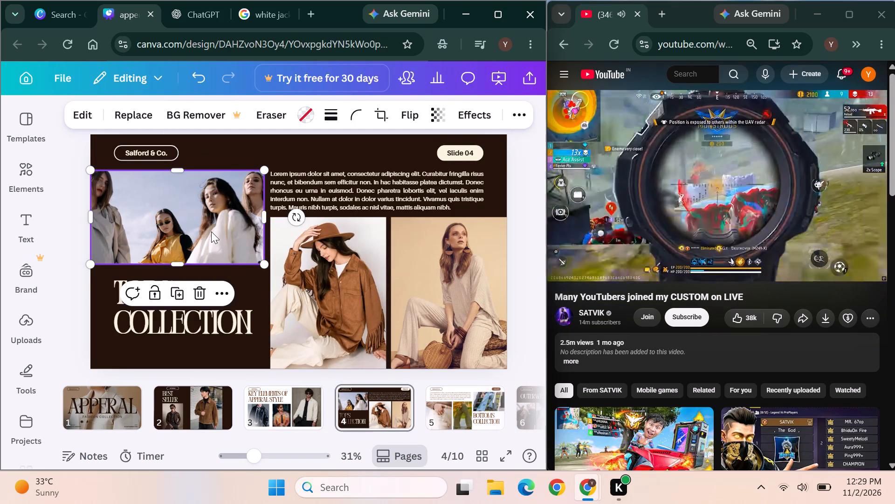
left_click(205, 293)
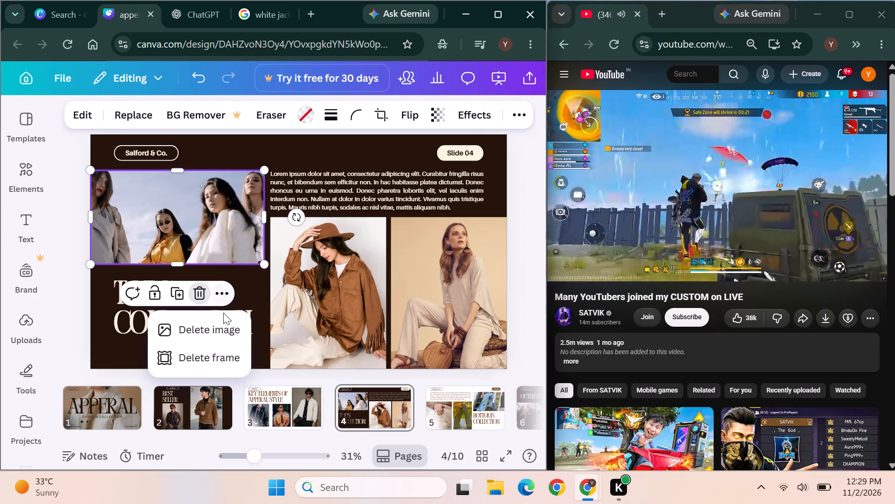
left_click(207, 362)
left_click(305, 294)
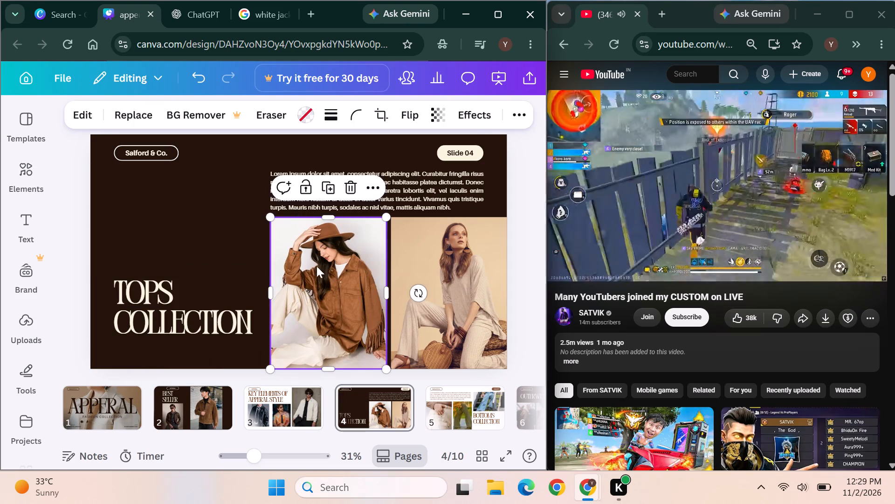
left_click(357, 186)
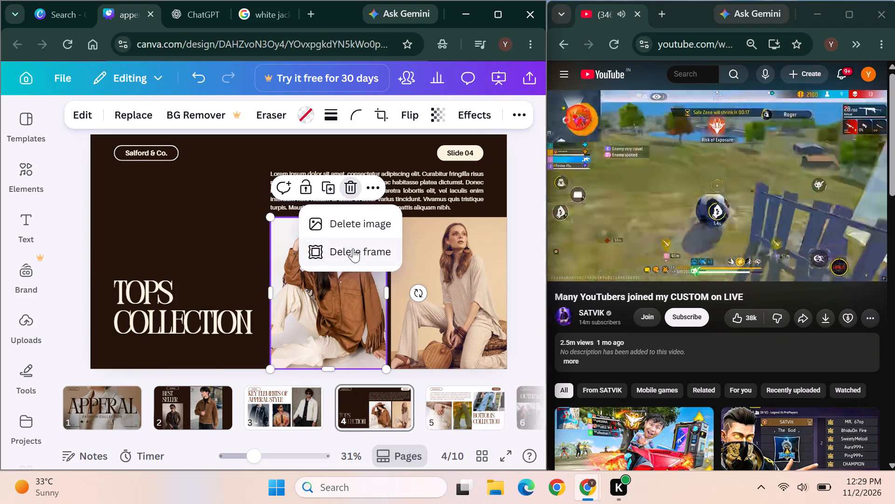
left_click(353, 248)
left_click(421, 265)
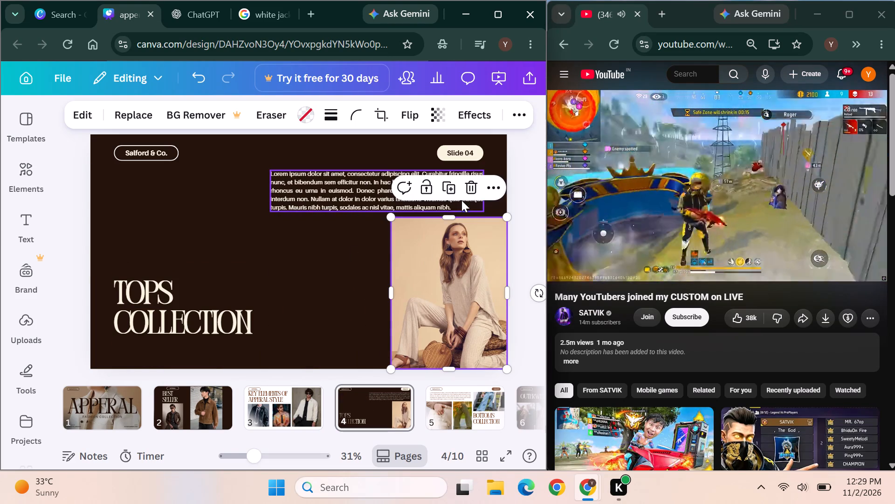
left_click(465, 194)
left_click(458, 252)
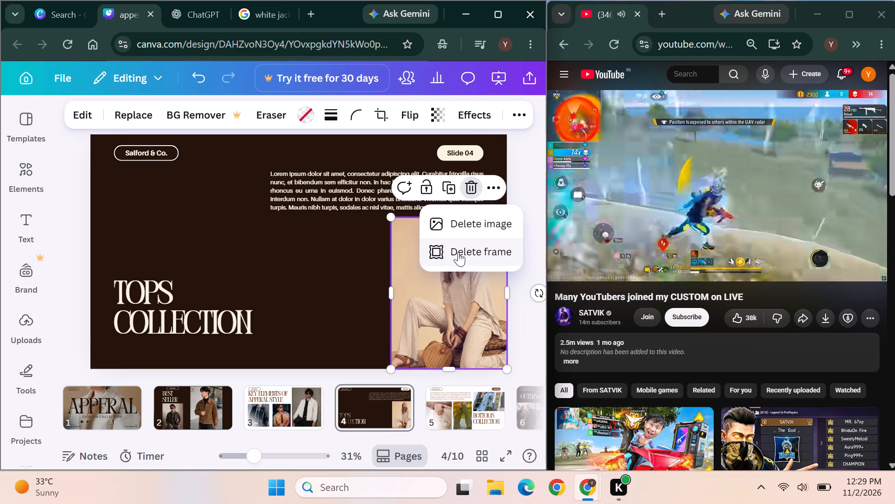
Delete the Lorem ipsum paragraph from page 4.
left_click(358, 186)
left_click(358, 186)
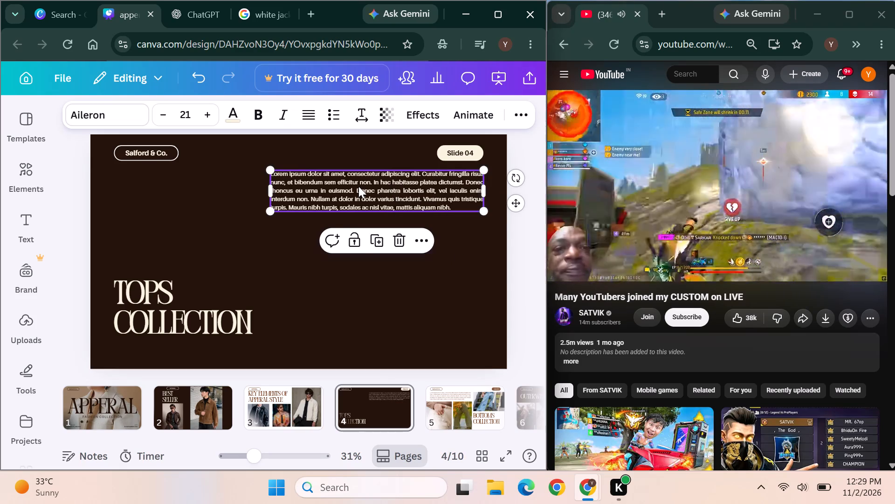
left_click(412, 237)
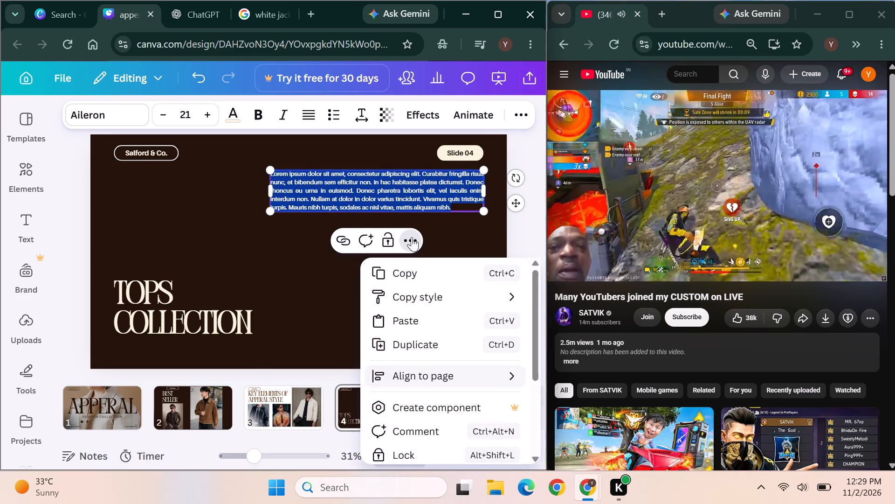
left_click(288, 275)
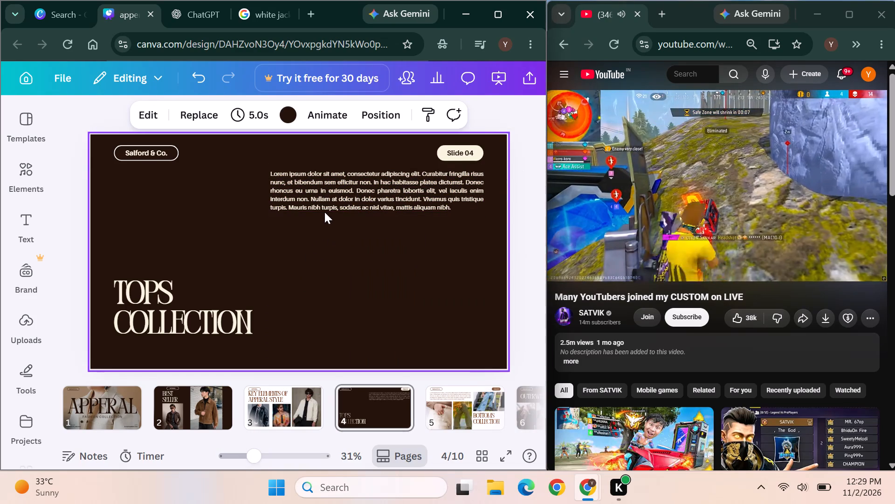
left_click(324, 212)
left_click(341, 193)
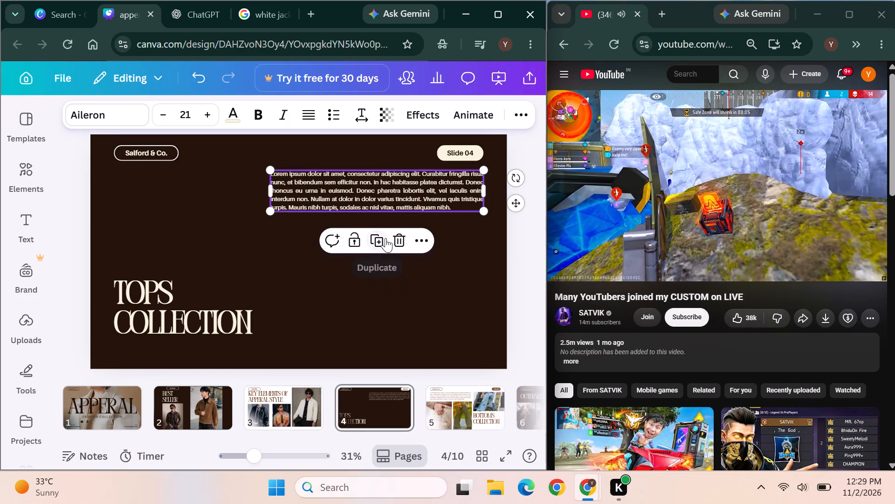
left_click(392, 238)
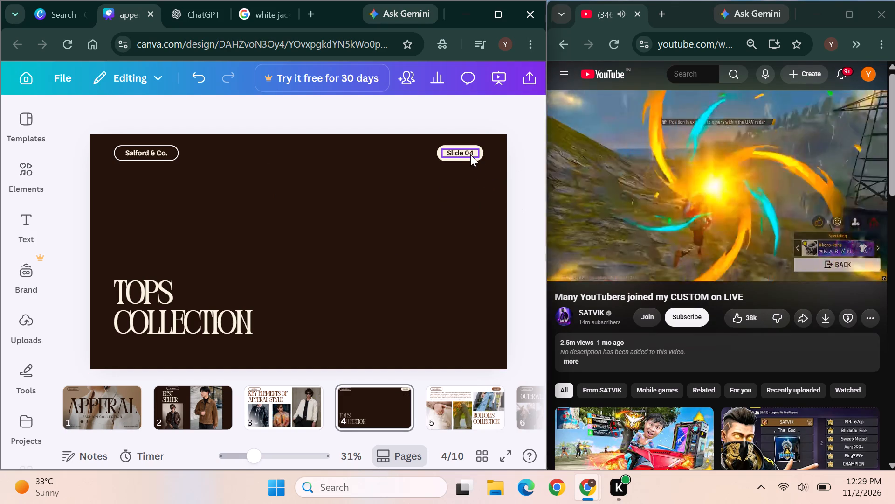
Delete the "Slide 04" text and its cream pill shape from page 4.
left_click(470, 154)
left_click(475, 182)
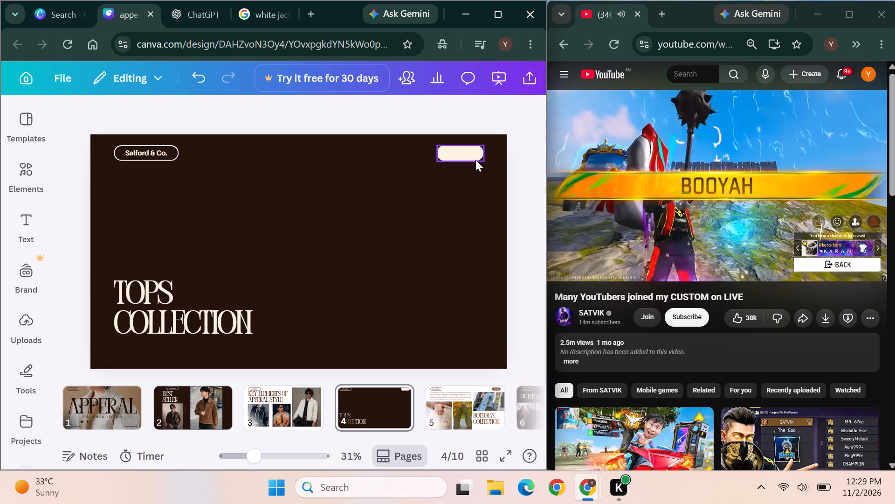
left_click(475, 159)
left_click(485, 189)
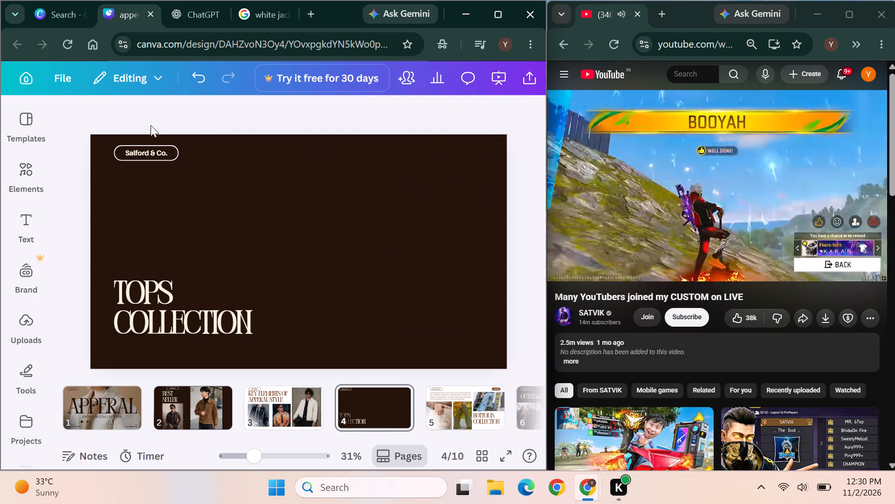
double_click(149, 151)
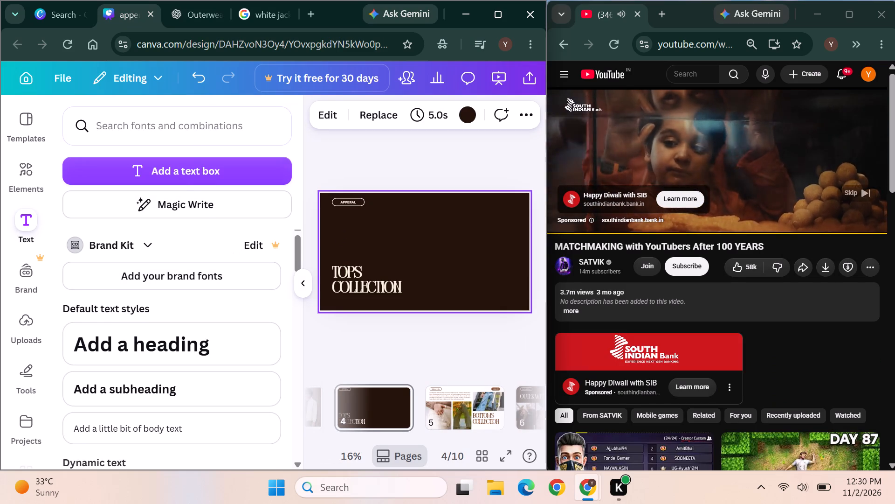
left_click(195, 164)
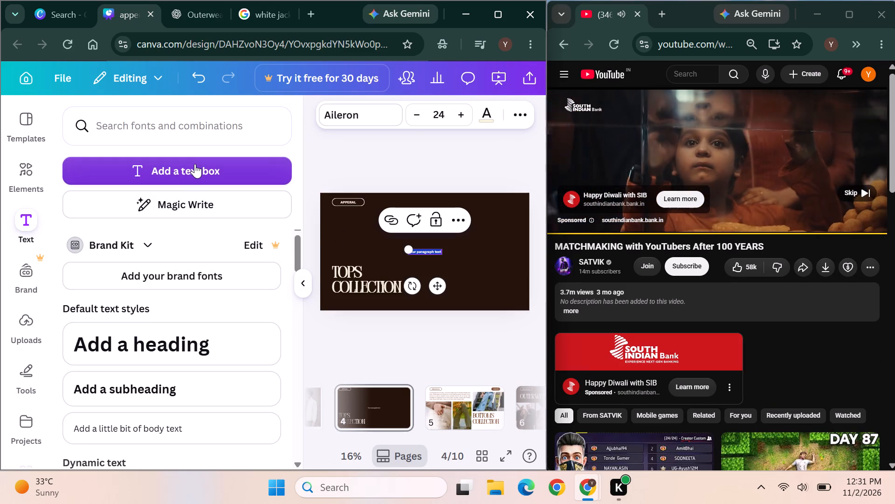
key("ctrl+v")
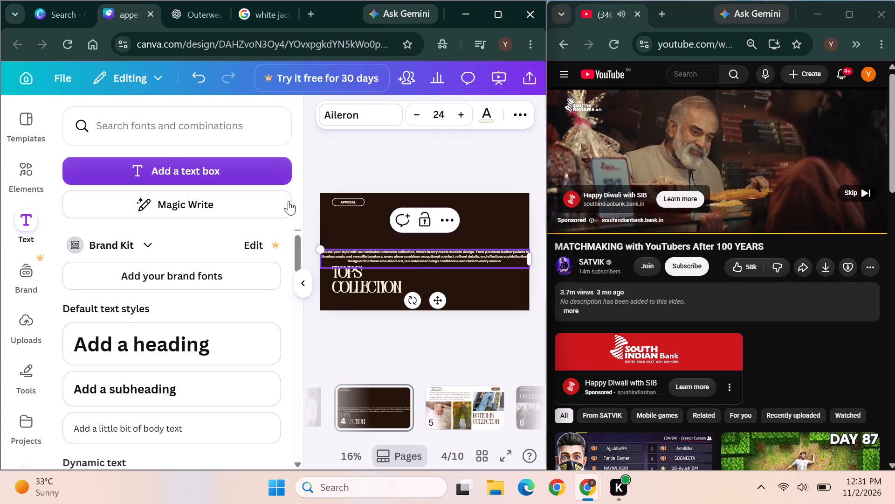
Scale the pasted paragraph down to size 15.3 and move it to the top of page 4, level with the APPERAL label.
left_click_drag(324, 249, 401, 233)
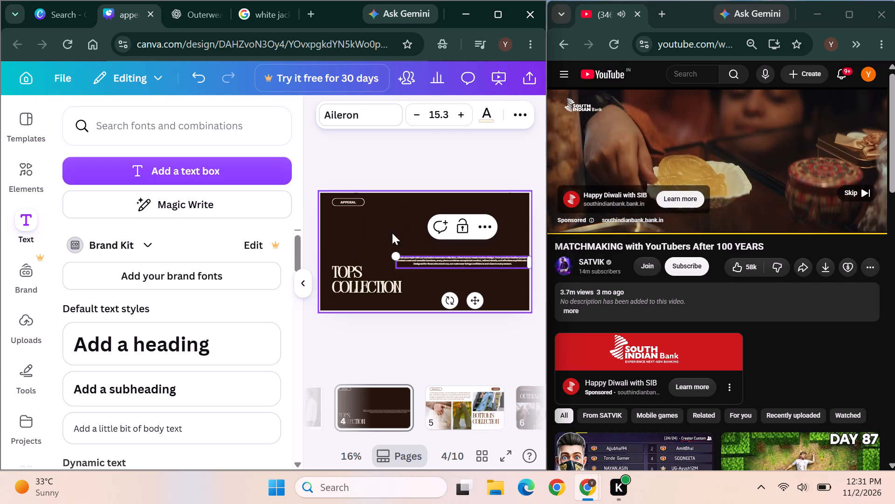
left_click(308, 282)
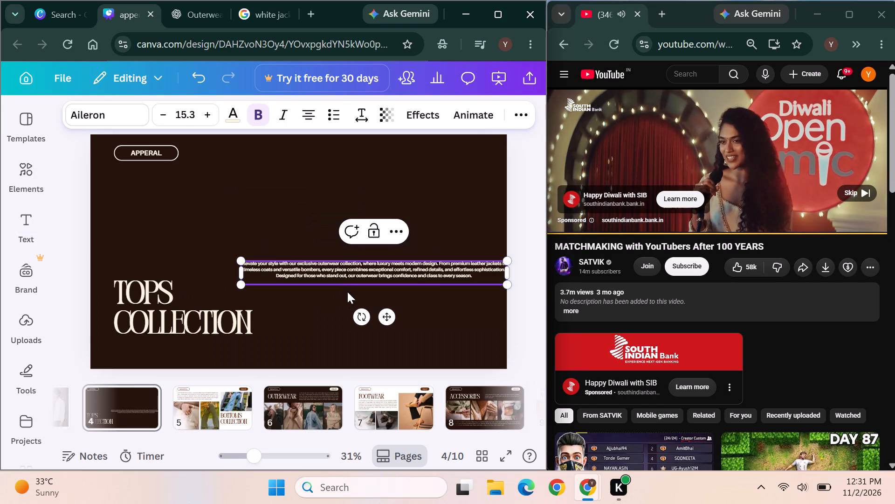
left_click(344, 295)
left_click_drag(357, 271, 349, 192)
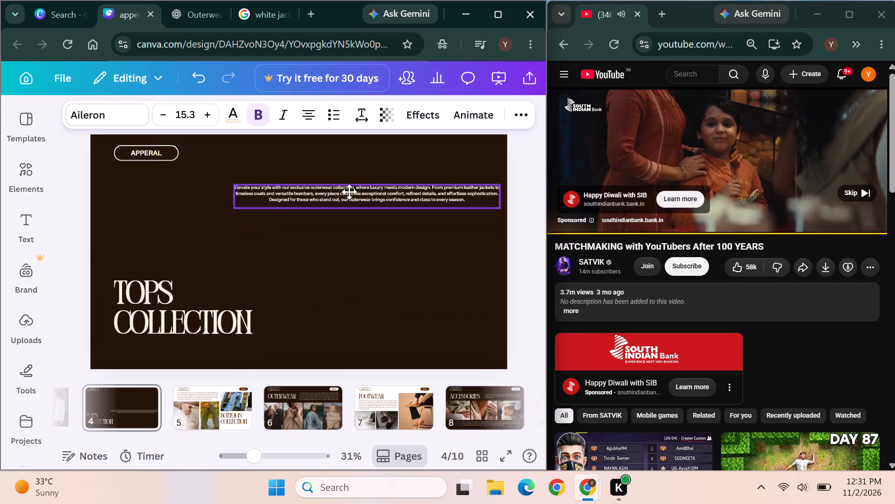
left_click_drag(349, 192, 351, 166)
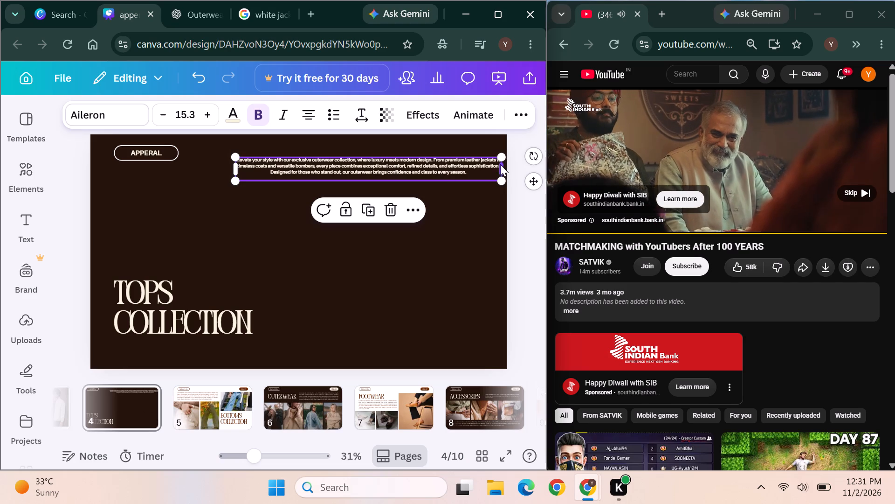
Narrow the paragraph's text box so it wraps onto four lines and move it to page 4's upper-right corner area.
left_click(500, 165)
left_click_drag(508, 168, 434, 170)
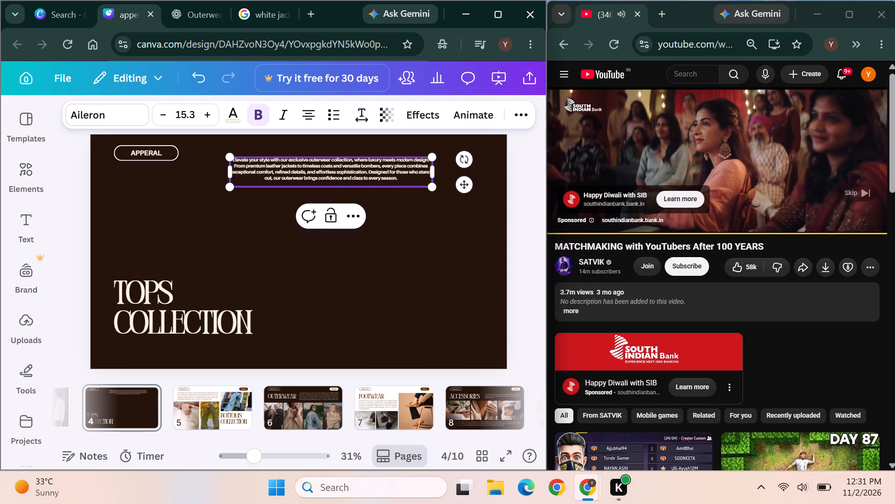
left_click(359, 174)
left_click(399, 199)
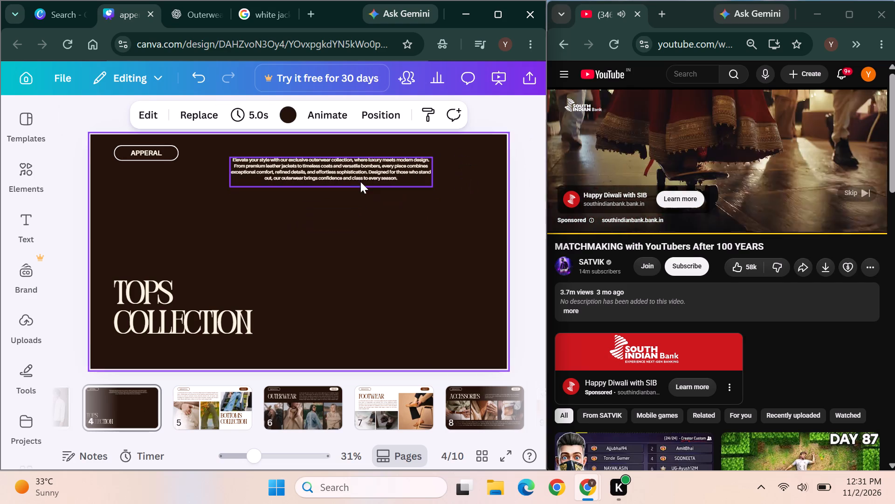
left_click_drag(349, 171, 408, 171)
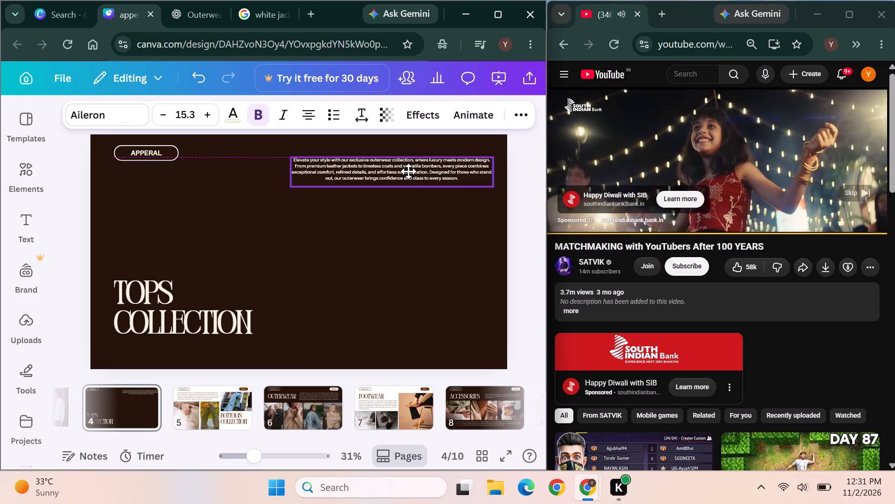
left_click_drag(408, 171, 408, 171)
left_click(400, 310)
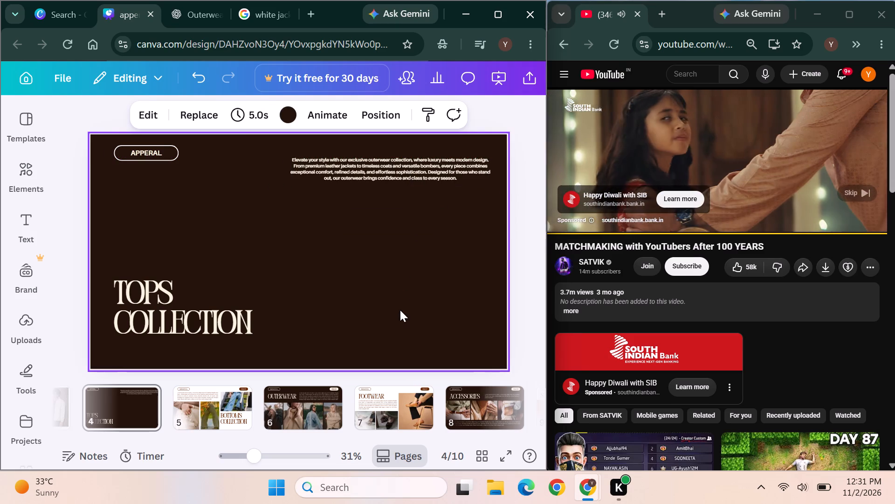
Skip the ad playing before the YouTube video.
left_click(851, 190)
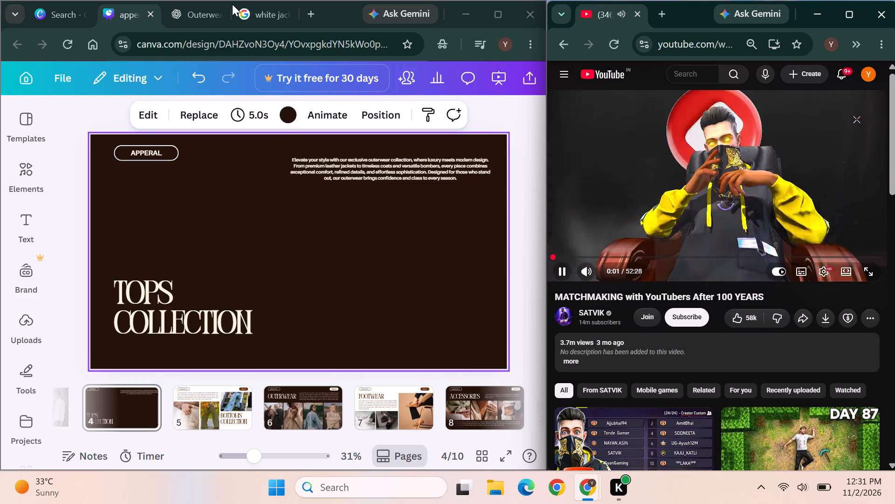
Switch to the Google image results, close the open preview and change the search to "hoodie jacket".
left_click(259, 12)
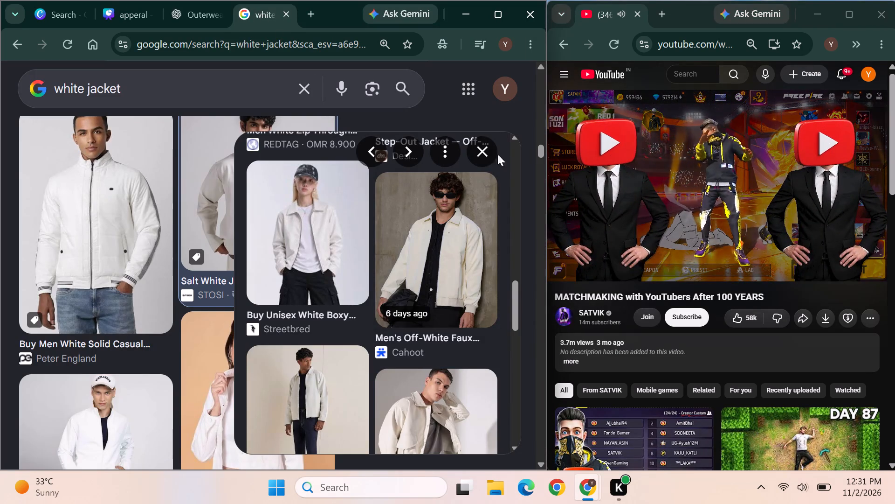
left_click(482, 151)
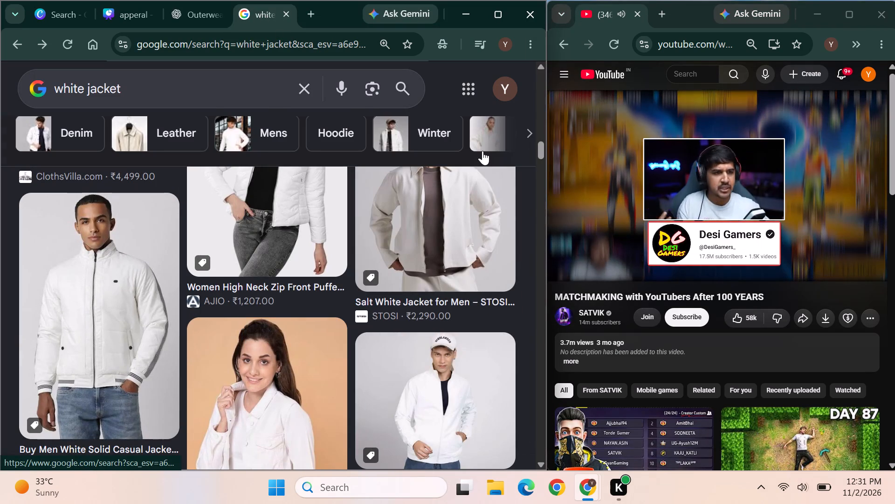
left_click(339, 129)
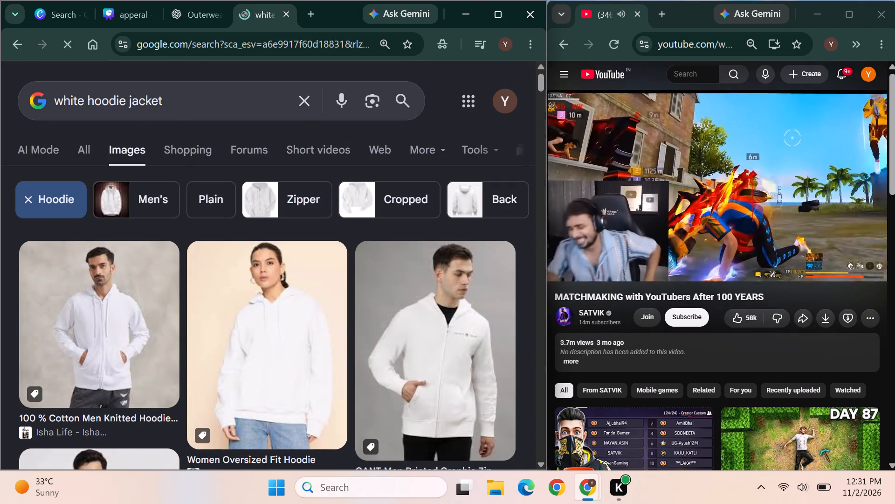
left_click(86, 105)
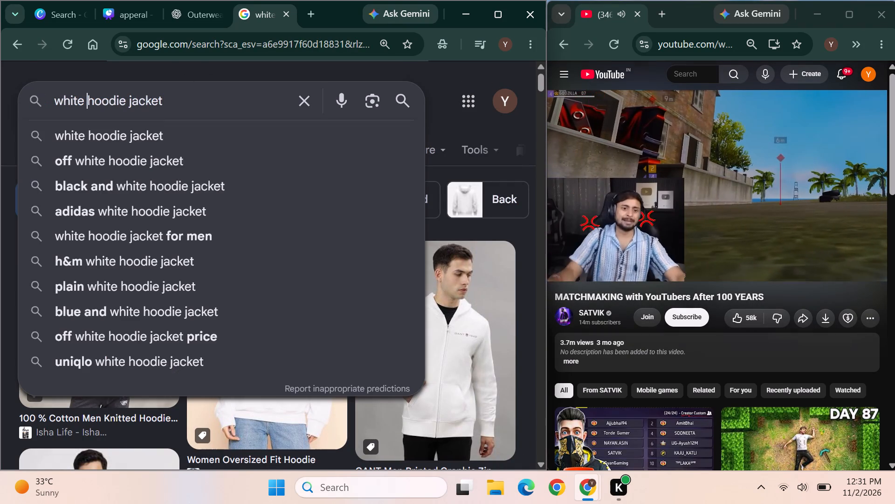
key("BackSpace")
key("BackSpace")
key("BackSpace")
key("BackSpace")
key("BackSpace")
key("BackSpace")
key("BackSpace")
key("BackSpace")
key("BackSpace")
key("BackSpace")
key("BackSpace")
key("BackSpace")
key("BackSpace")
key("Return")
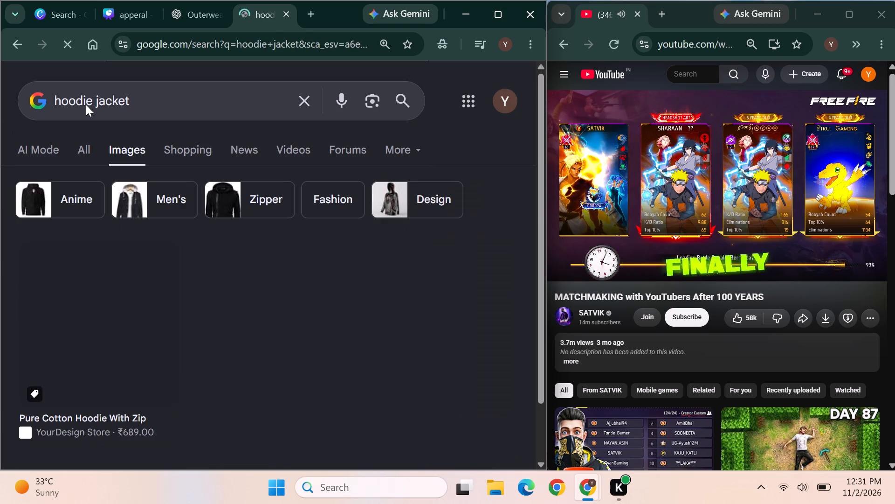
Find the Zara double-faced hoodie jacket photo with the brown jacket and long skirt and add it to page 4 in Canva.
key("Down")
key("Down")
key("Down")
key("Down")
key("Down")
key("Down")
key("Down")
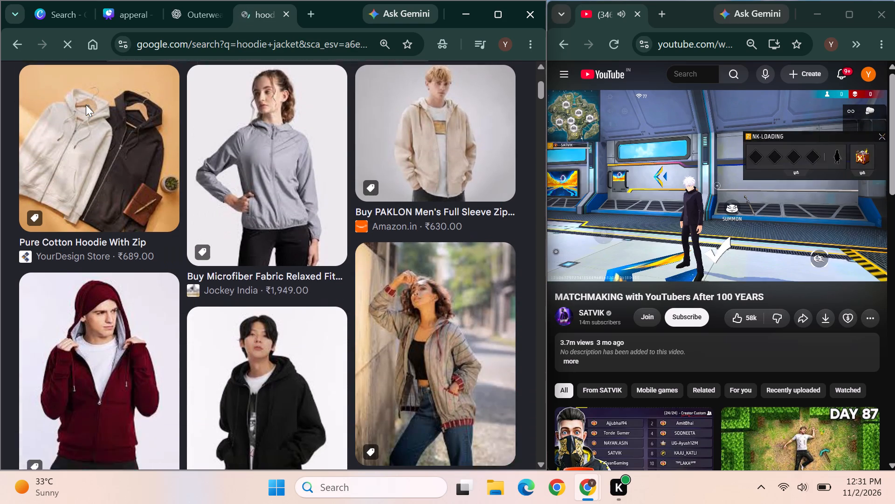
key("Down")
key("Down")
key("Down")
key("Down")
key("Down")
key("Down")
key("Down")
key("Down")
key("Down")
key("Down")
key("Down")
key("Down")
key("Down")
key("Down")
key("Down")
key("Down")
key("Down")
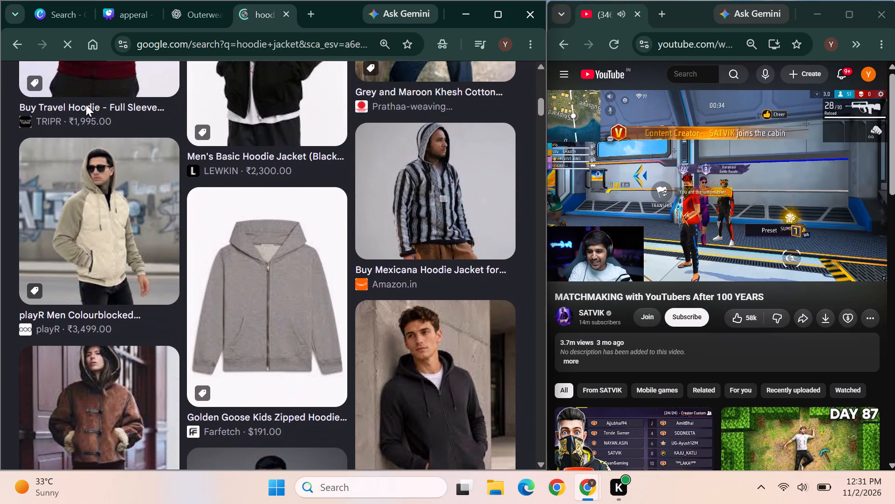
key("Down")
key("Down")
key("Down")
key("Down")
key("Down")
key("Down")
key("Down")
key("Down")
key("Down")
key("Up")
key("Up")
key("Up")
key("Up")
key("Up")
key("Up")
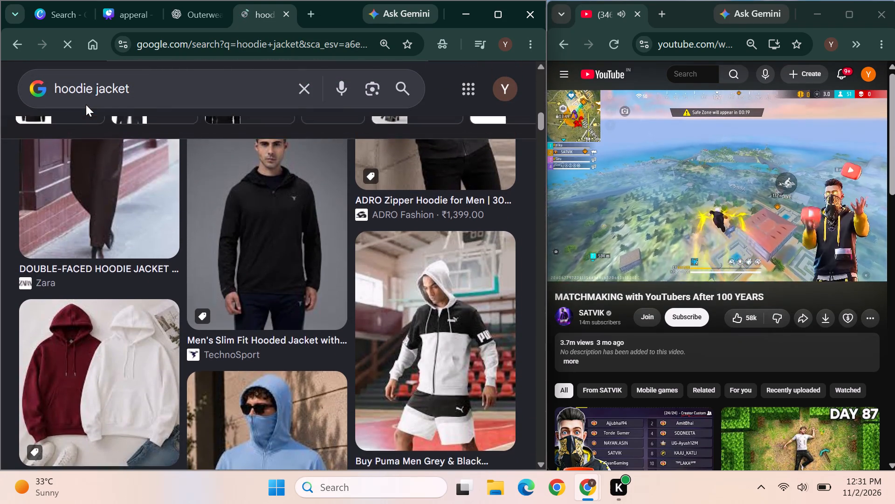
key("Up")
key("Up")
key("Up")
key("Down")
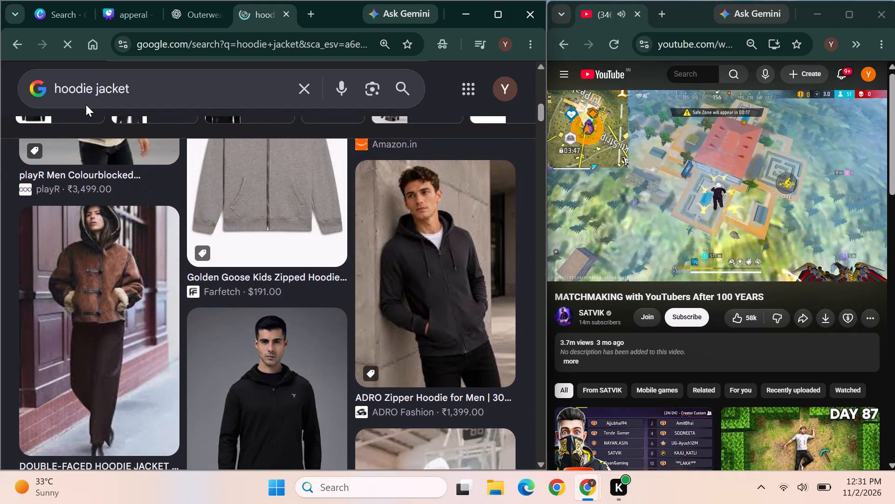
left_click_drag(96, 319, 144, 0)
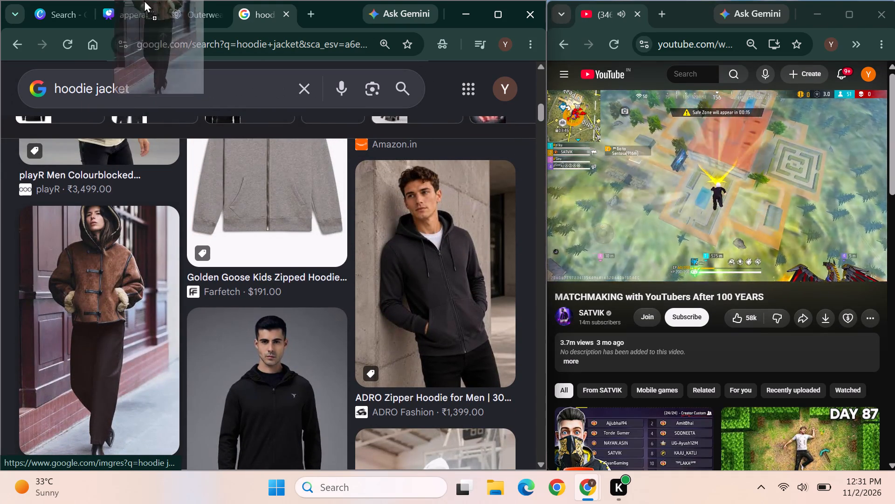
left_click_drag(144, 0, 348, 276)
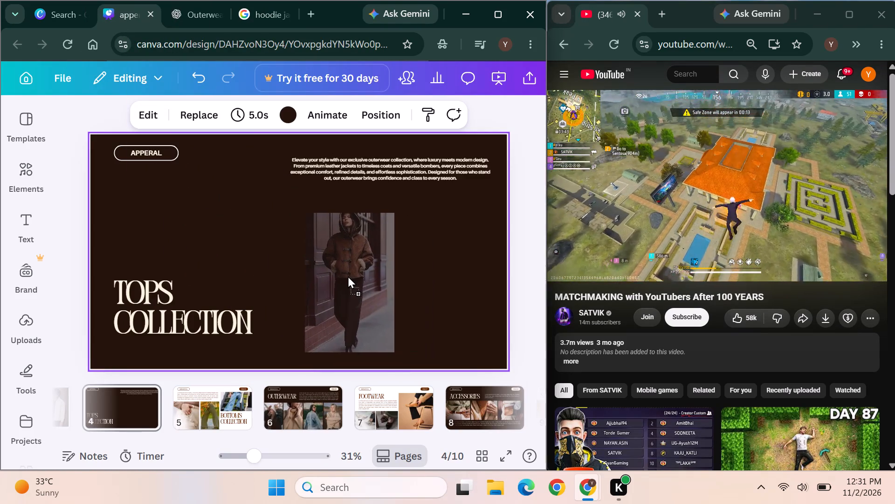
left_click_drag(348, 276, 329, 272)
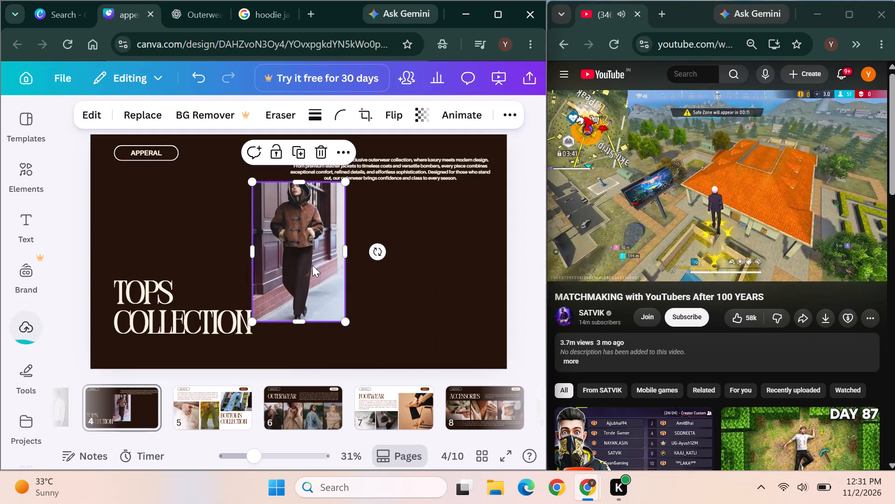
Position the brown hooded jacket photo below the paragraph, to the right of the "TOPS COLLECTION" title.
left_click_drag(304, 260, 177, 264)
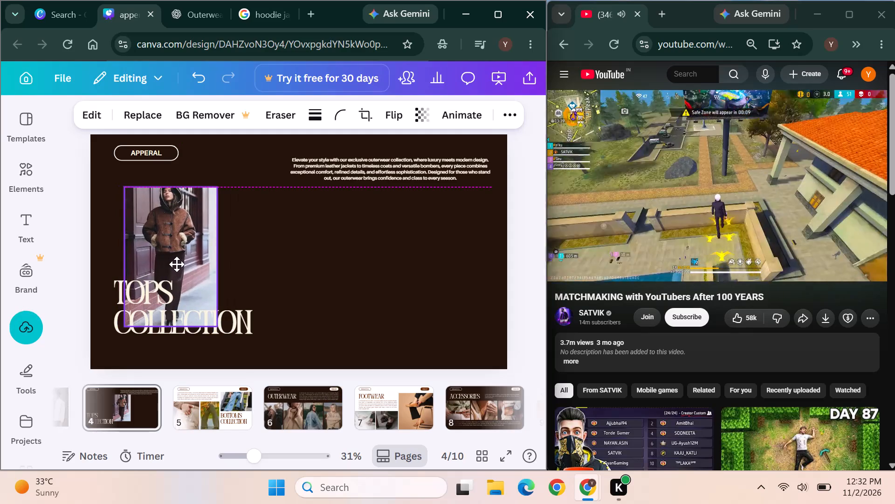
left_click_drag(177, 264, 335, 288)
left_click(350, 186)
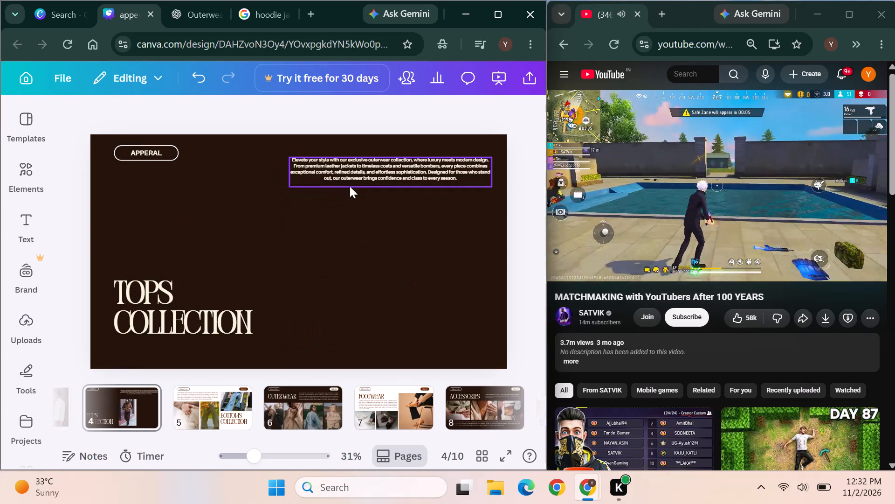
Look through the Google image results for "hoodie jacket" for another outerwear photo that suits page 4.
left_click(253, 9)
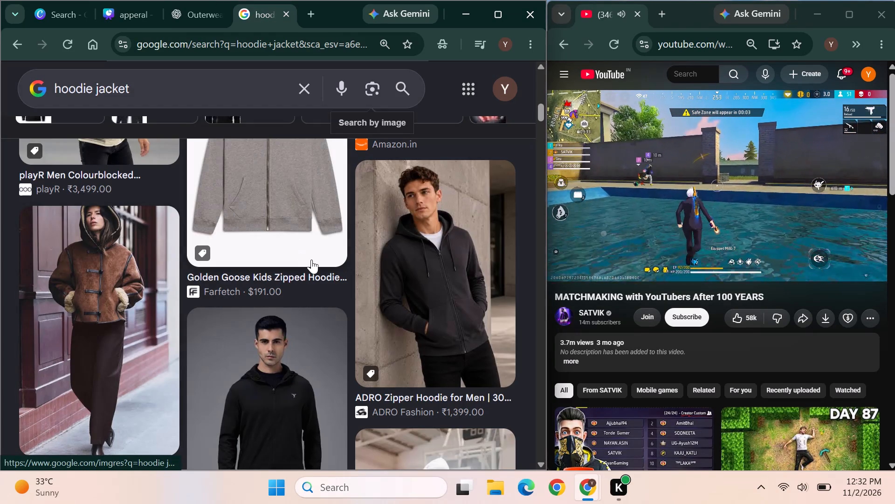
key("Down")
key("Down")
key("Down")
key("Down")
key("Down")
key("Down")
key("Down")
key("Down")
key("Down")
key("Down")
key("Down")
key("Down")
key("Down")
key("Down")
key("Down")
key("Down")
key("Down")
key("Down")
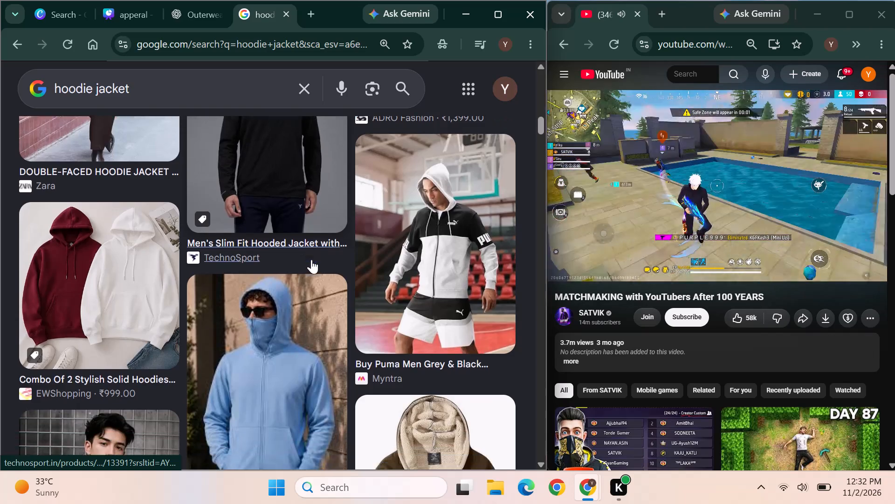
key("Down")
key("Down")
key("Down")
key("Down")
key("Down")
key("Down")
key("Down")
key("Down")
key("Down")
key("Down")
key("Down")
key("Up")
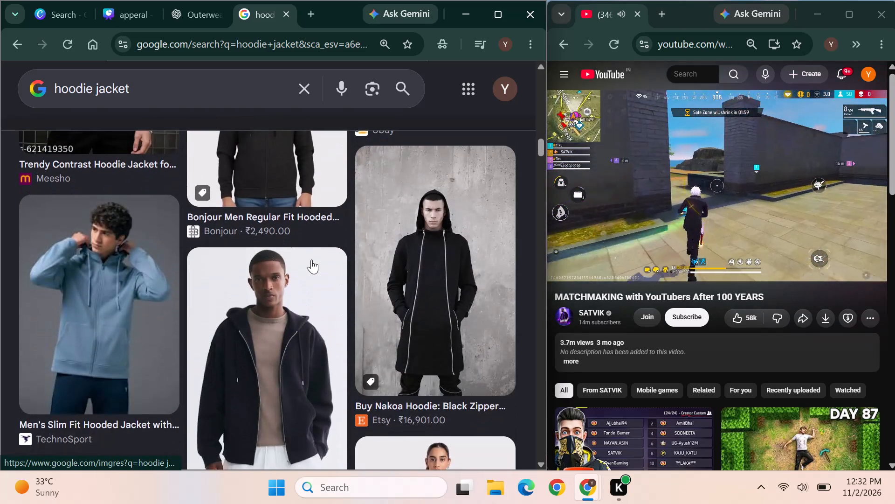
key("Down")
key("Down")
key("Down")
key("Down")
key("Down")
key("Down")
key("Down")
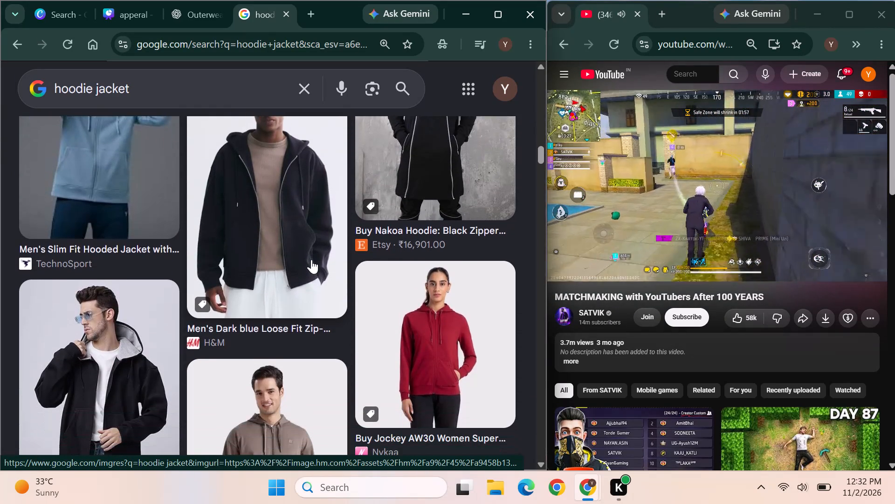
key("Down")
key("Down")
key("Down")
key("Down")
key("Down")
key("Down")
key("Down")
key("Down")
key("Down")
key("Down")
key("Down")
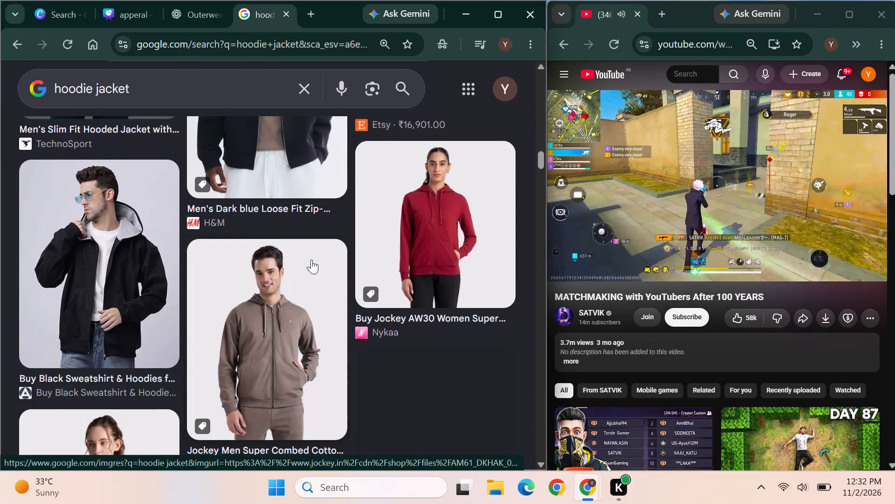
key("Down")
key("Down")
key("Down")
key("Down")
key("Down")
key("Down")
key("Down")
key("Down")
key("Down")
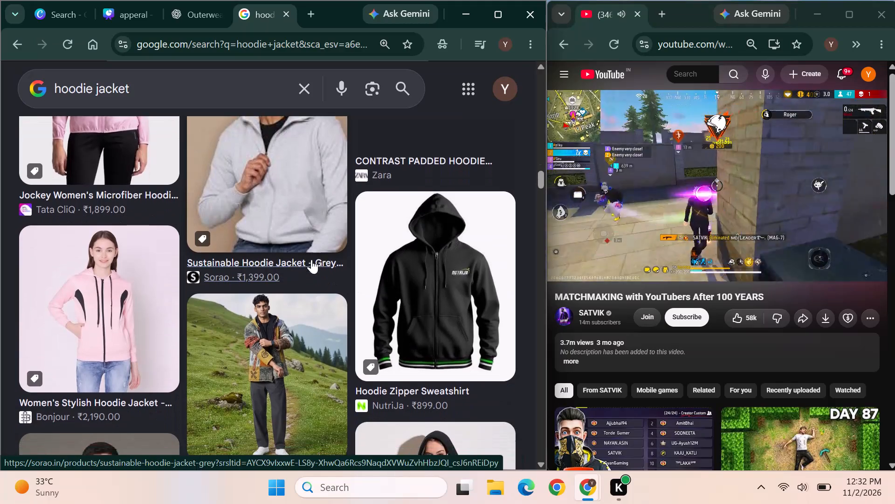
key("Down")
key("Down")
key("Down")
key("Down")
key("Down")
key("Down")
key("Down")
key("Down")
key("Down")
key("Down")
key("Down")
key("Down")
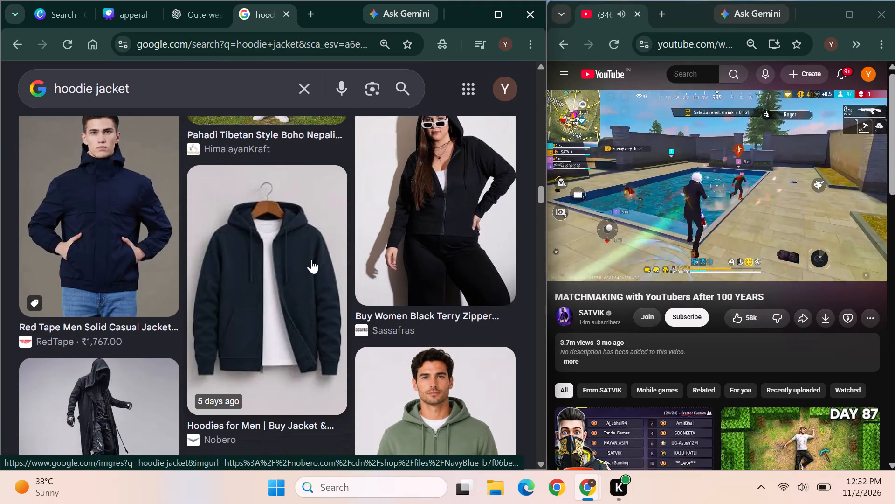
key("Down")
key("Down")
key("Down")
key("Down")
key("Down")
key("Down")
key("Down")
key("Down")
key("Down")
key("Down")
key("Down")
key("Down")
key("Down")
key("Down")
key("Down")
key("Down")
key("Down")
key("Down")
key("Down")
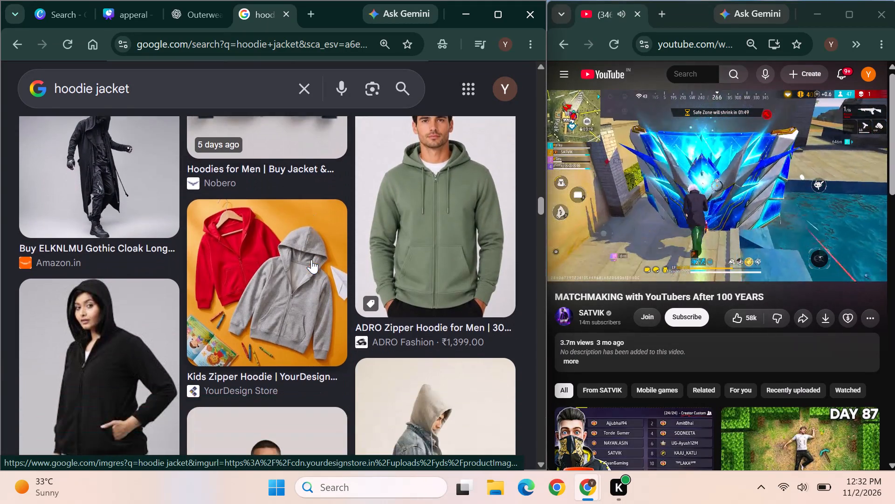
key("Up")
key("Up")
key("Up")
key("Up")
key("Up")
key("Up")
key("Up")
key("Up")
key("Up")
key("Up")
key("Up")
key("Up")
key("Up")
key("Up")
key("Up")
key("Up")
key("Up")
key("Up")
key("Up")
key("Up")
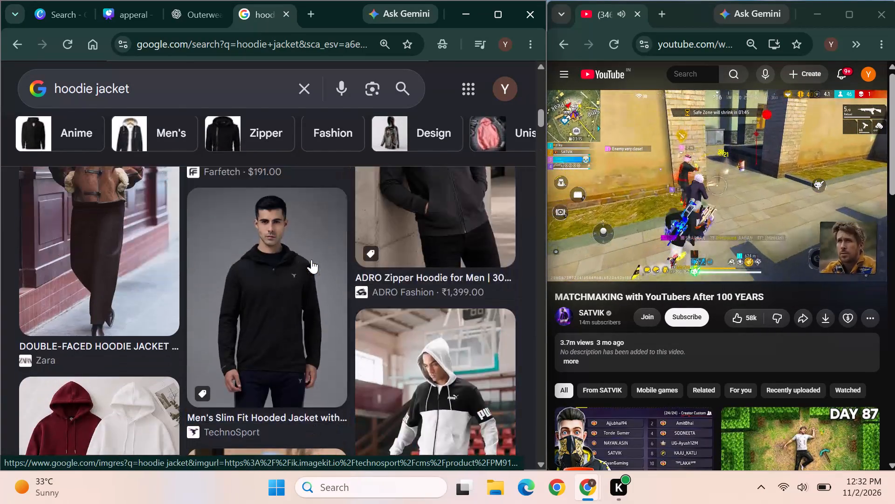
key("Up")
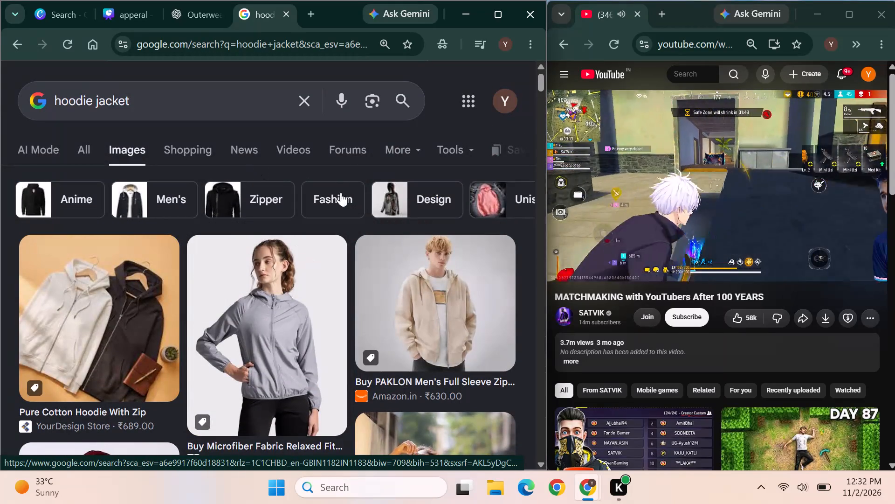
Narrow the image search to "hoodie jacket design" and add the snowy-forest photo of the black jacket with red spider to page 4 in Canva.
left_click(406, 200)
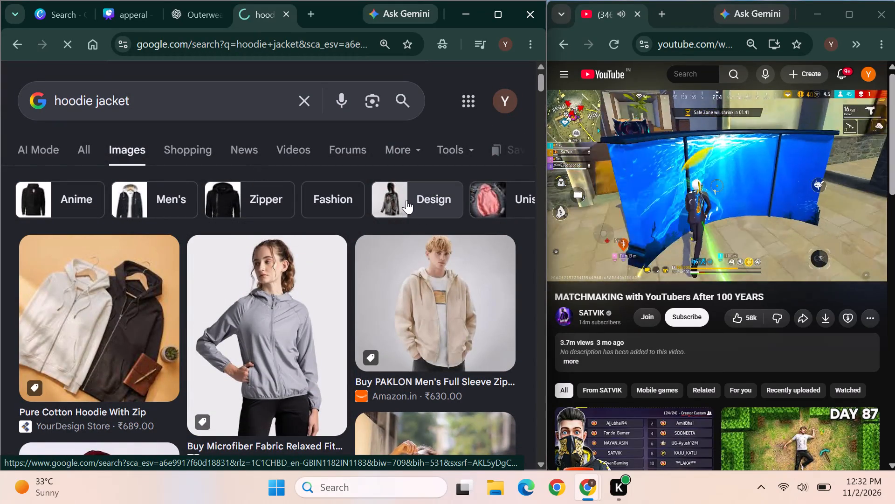
key("Down")
key("Down")
key("Down")
key("Down")
key("Down")
key("Down")
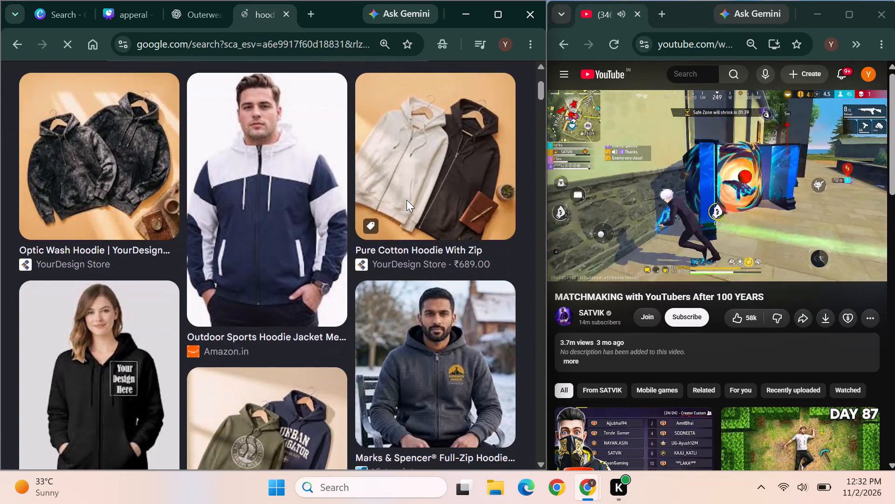
key("Up")
key("Down")
key("Up")
key("Down")
key("Down")
key("Down")
key("Down")
key("Down")
key("Down")
key("Down")
key("Down")
key("Down")
key("Down")
key("Down")
key("Down")
key("Down")
key("Down")
key("Down")
key("Down")
key("Down")
key("Down")
key("Down")
key("Down")
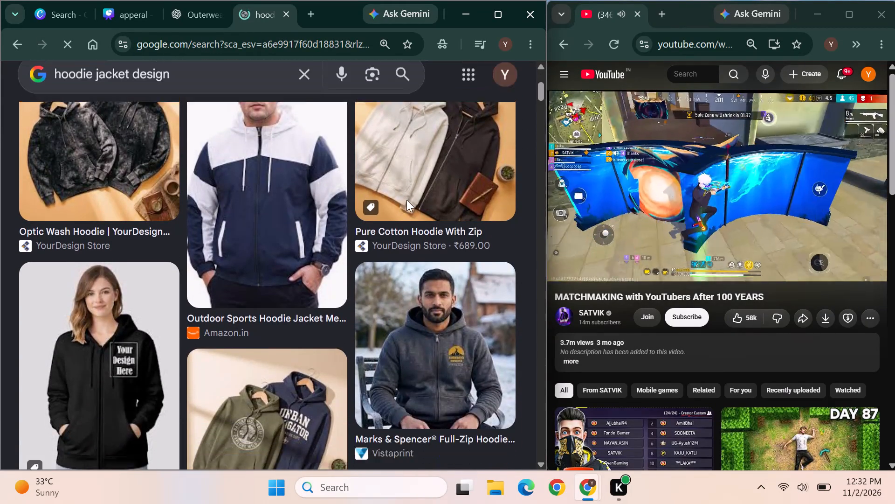
key("Up")
key("Up")
key("Up")
key("Up")
key("Up")
key("Up")
key("Up")
key("Up")
key("Up")
key("Up")
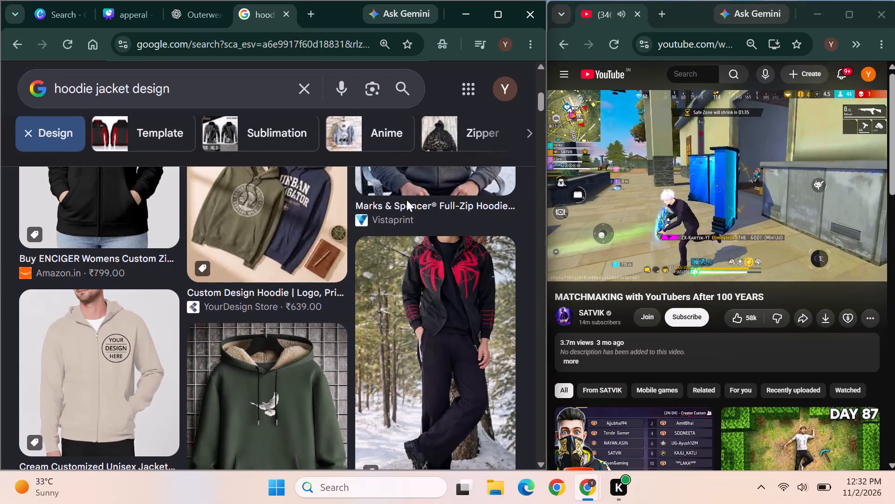
key("Down")
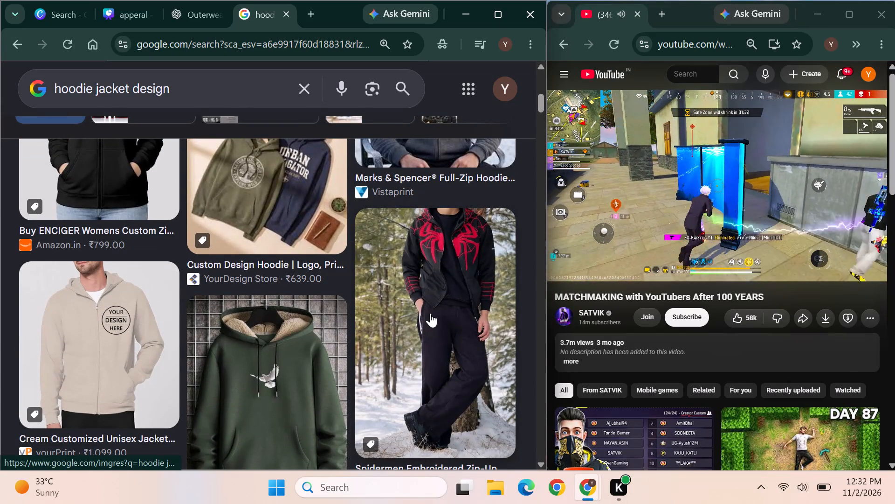
left_click_drag(430, 313, 129, 0)
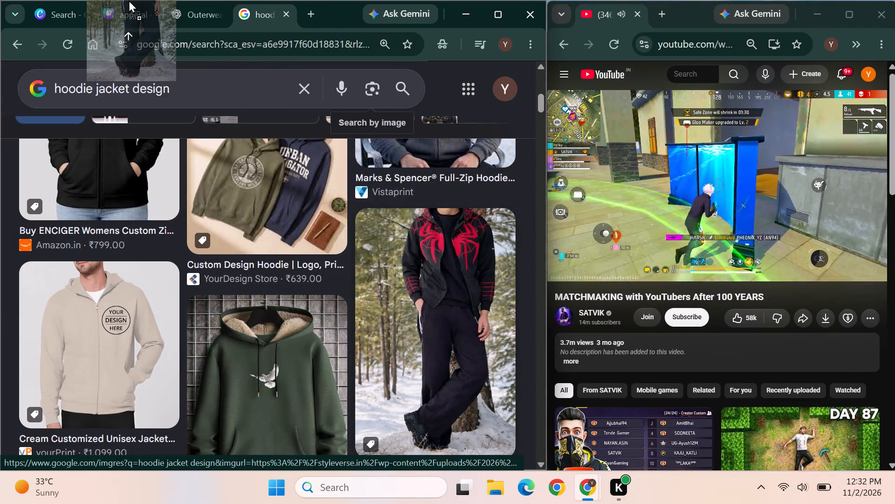
left_click_drag(129, 0, 415, 262)
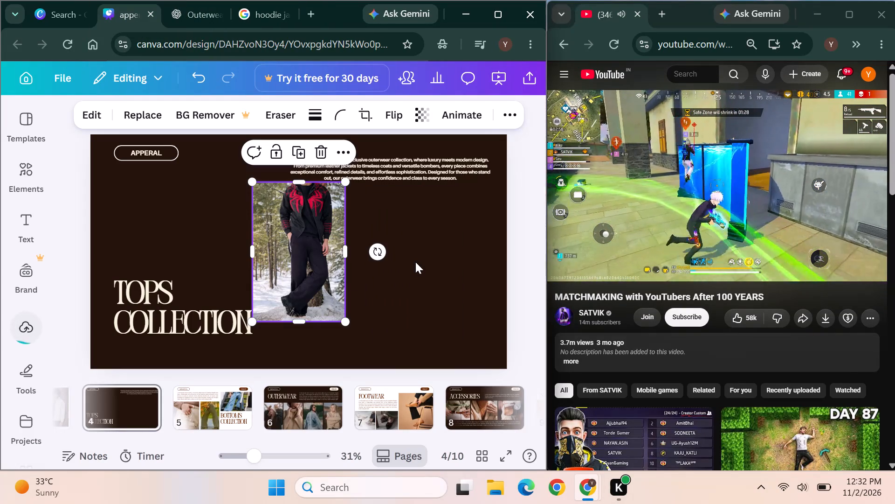
Crop the spider jacket photo's bottom and left side, enlarge it, and fit it into page 4's lower right corner beneath the paragraph.
left_click_drag(300, 322, 297, 248)
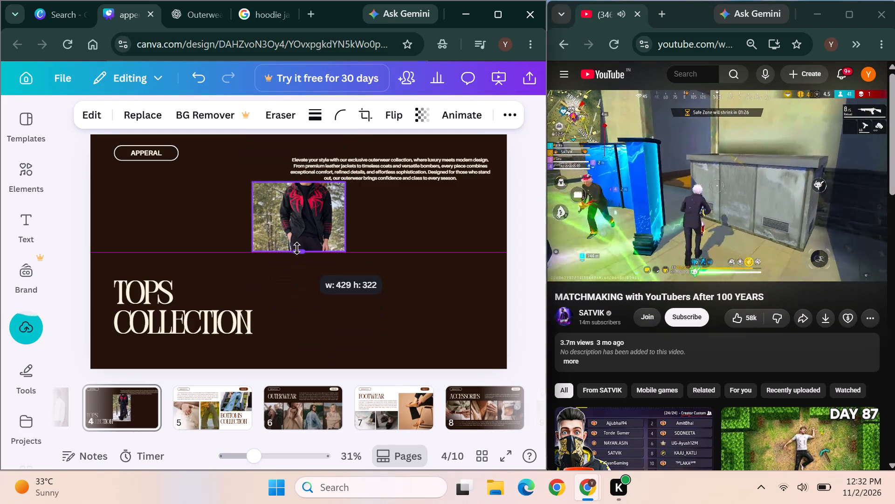
left_click_drag(297, 248, 304, 273)
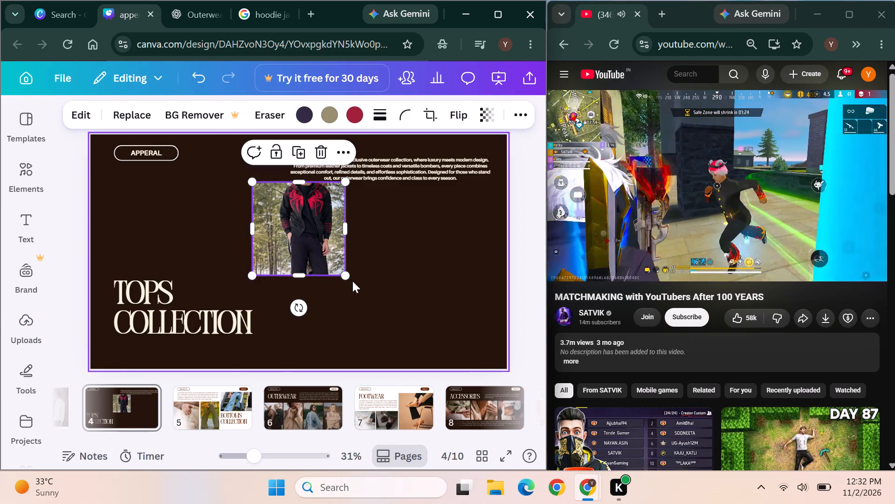
left_click_drag(343, 274, 454, 332)
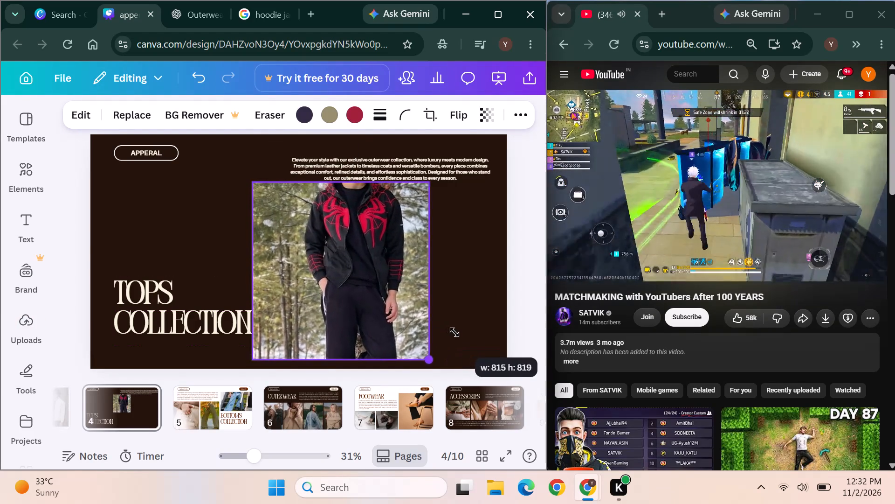
left_click_drag(454, 332, 466, 336)
left_click_drag(252, 275, 382, 254)
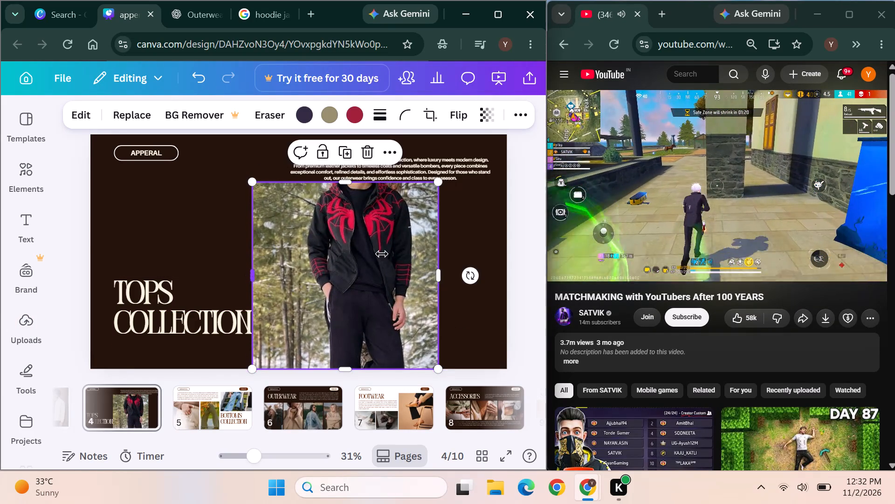
left_click_drag(382, 254, 289, 253)
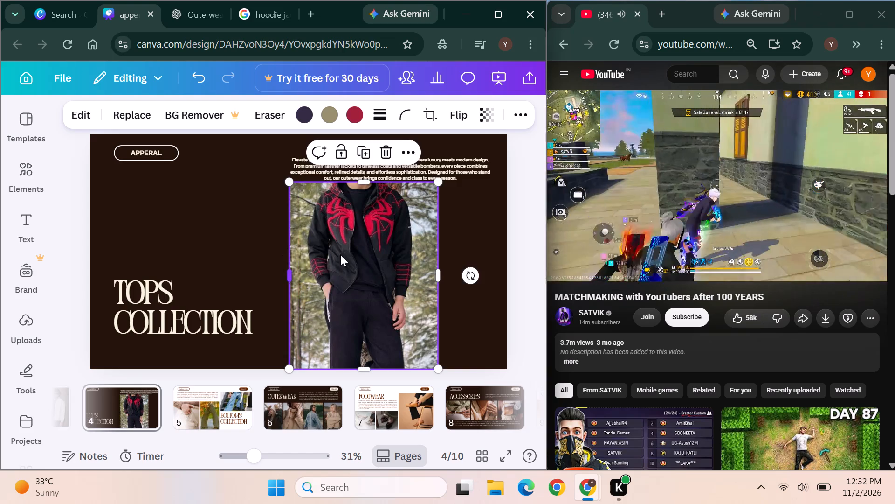
left_click_drag(386, 262, 451, 259)
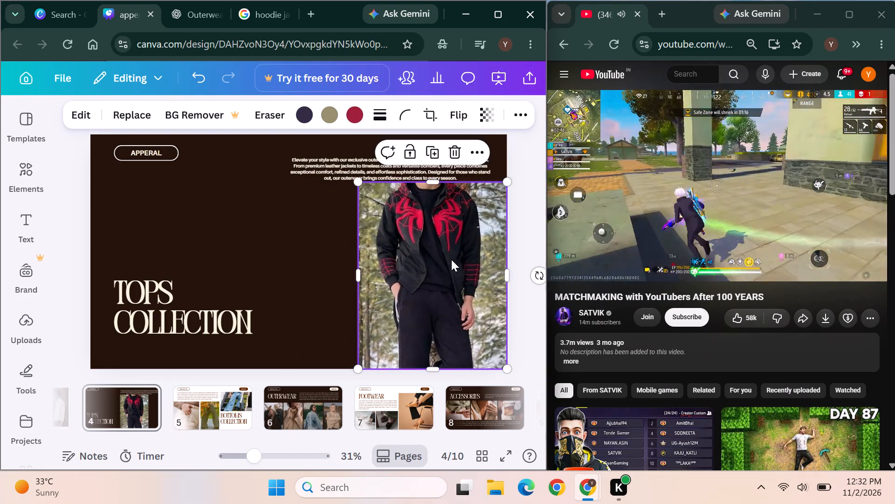
Open the snowy-forest spider jacket result in Google Images and look through its related photos for a better shot of the jacket.
left_click(262, 21)
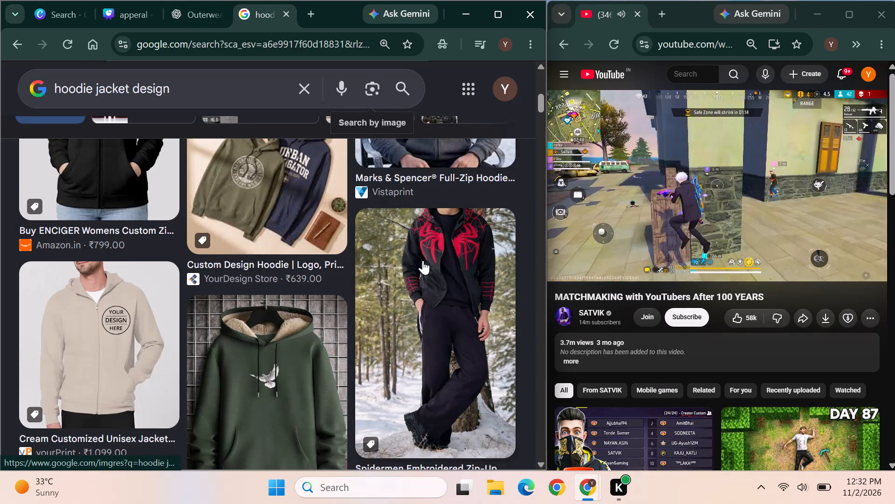
left_click(423, 260)
key("Down")
key("Down")
key("Down")
key("Down")
key("Down")
key("Down")
key("Down")
key("Down")
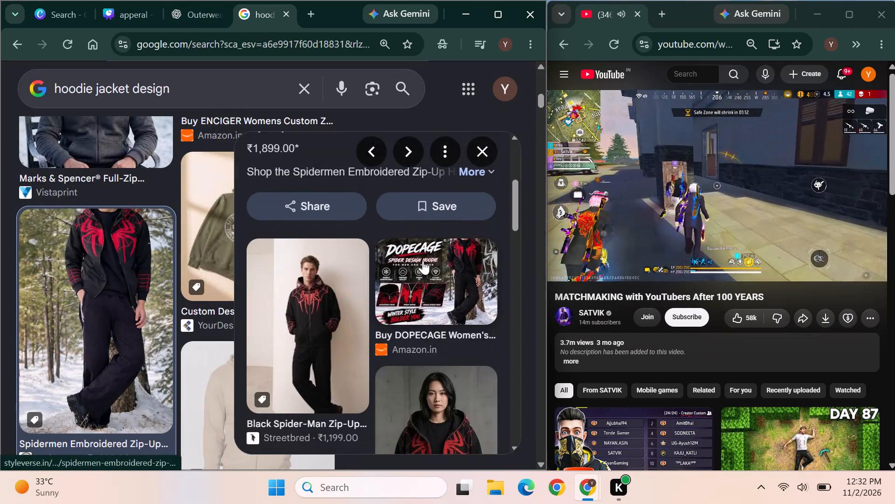
key("Down")
key("Down")
key("Down")
key("Down")
key("Down")
key("Down")
key("Down")
key("Down")
key("Down")
key("Down")
key("Down")
key("Down")
key("Down")
key("Down")
key("Down")
key("Down")
key("Down")
key("Down")
key("Down")
key("Down")
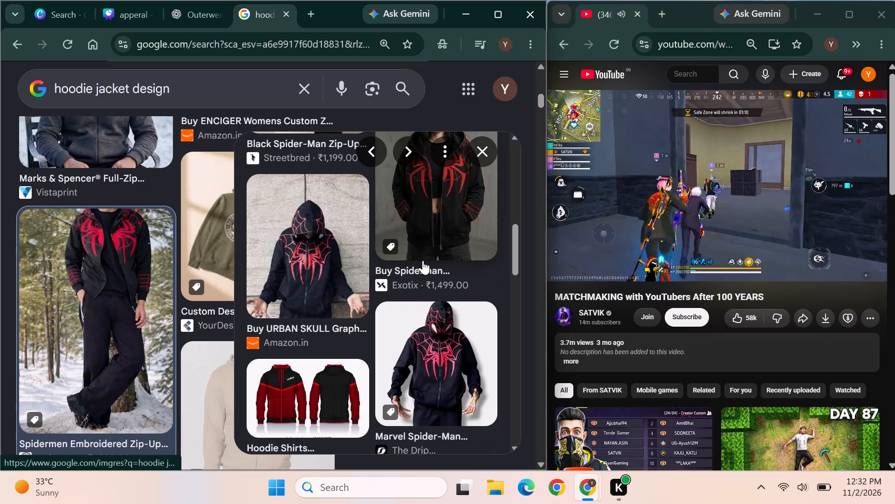
key("Down")
key("Down")
key("Down")
key("Down")
key("Down")
key("Down")
key("Down")
key("Down")
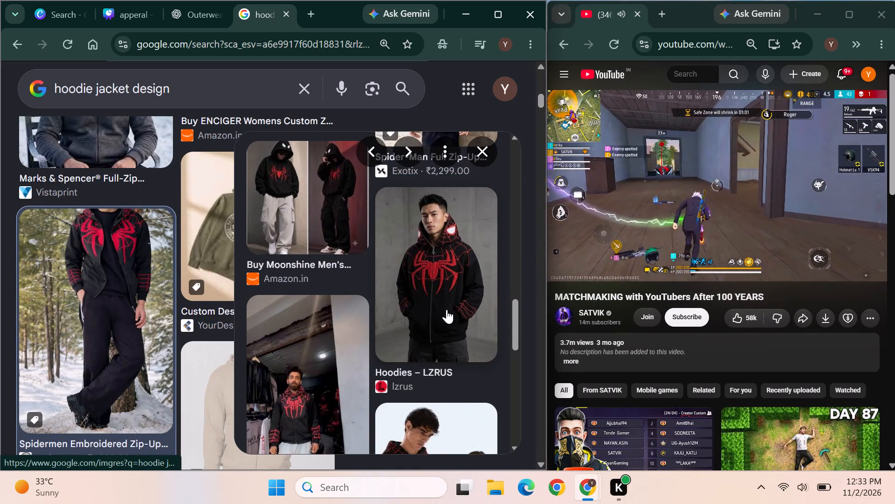
key("Down")
key("Down")
key("Down")
key("Down")
key("Down")
key("Down")
key("Down")
key("Down")
key("Down")
key("Down")
key("Down")
key("Down")
key("Down")
key("Down")
key("Down")
key("Down")
key("Down")
key("Down")
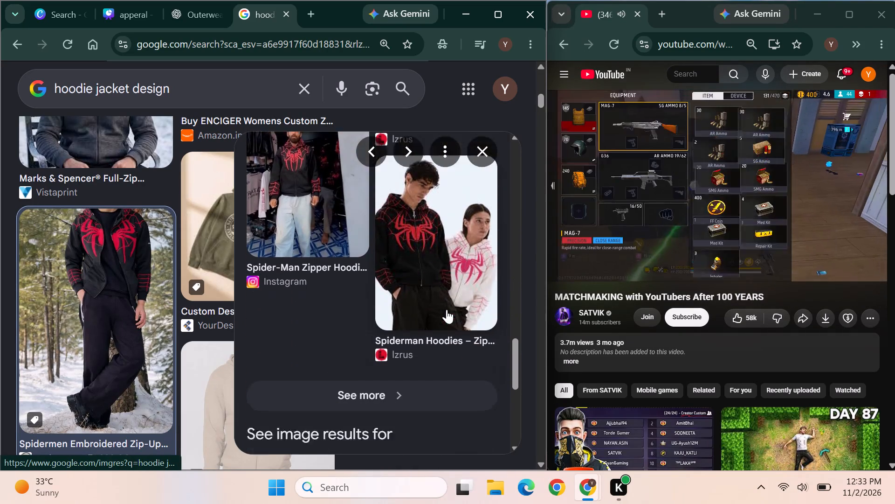
key("Up")
key("Up")
key("Up")
key("Up")
key("Up")
key("Up")
key("Up")
key("Up")
key("Up")
key("Up")
key("Up")
key("Up")
key("Up")
key("Up")
key("Up")
key("Up")
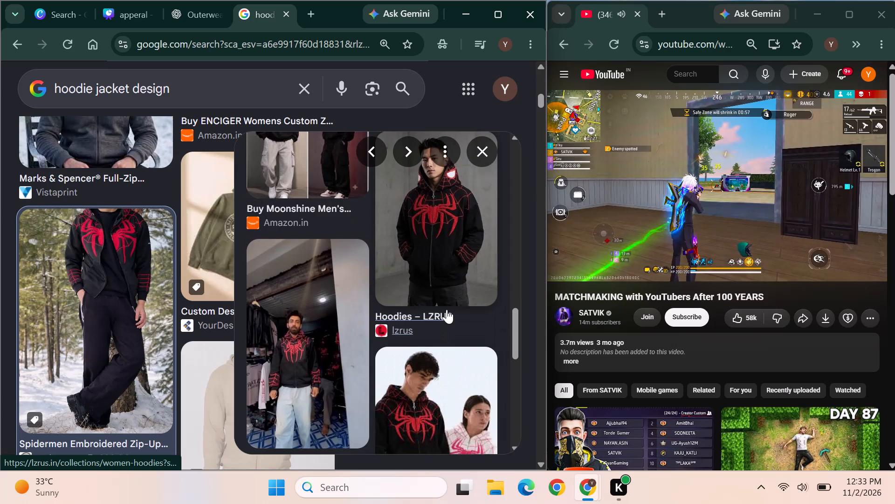
key("Up")
key("Up")
key("Up")
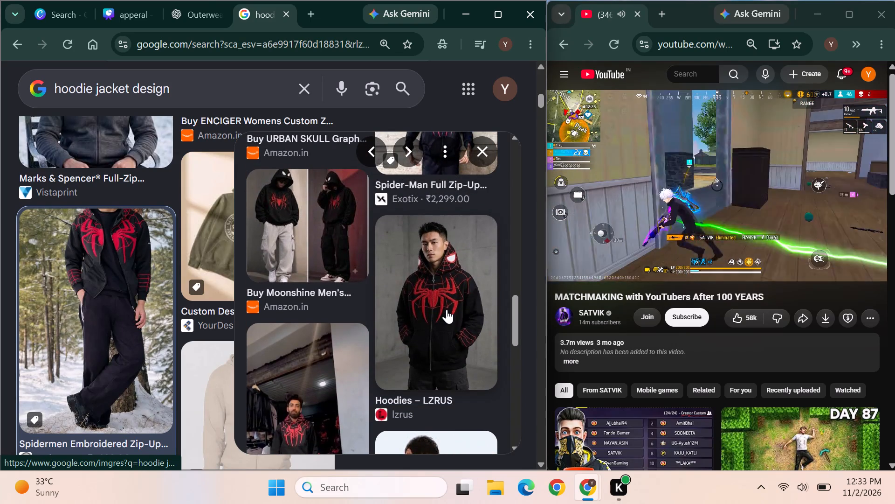
Replace page 4's snowy-forest jacket photo in Canva with the LZRUS photo of a man in a black-and-red spider hoodie against a grey wall.
left_click_drag(447, 309, 180, 109)
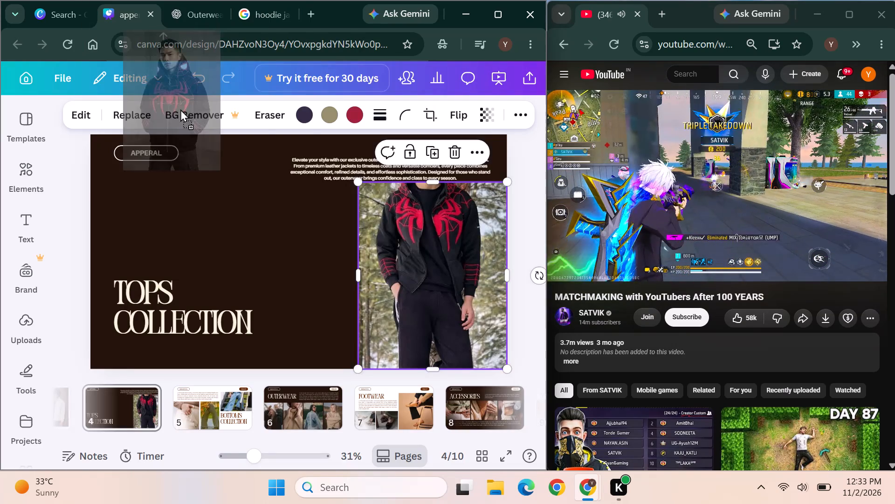
left_click_drag(180, 109, 296, 240)
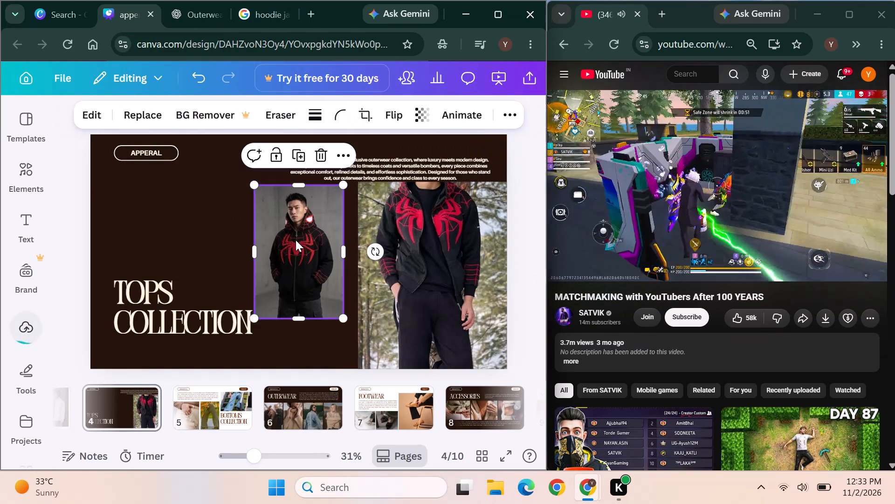
left_click(402, 231)
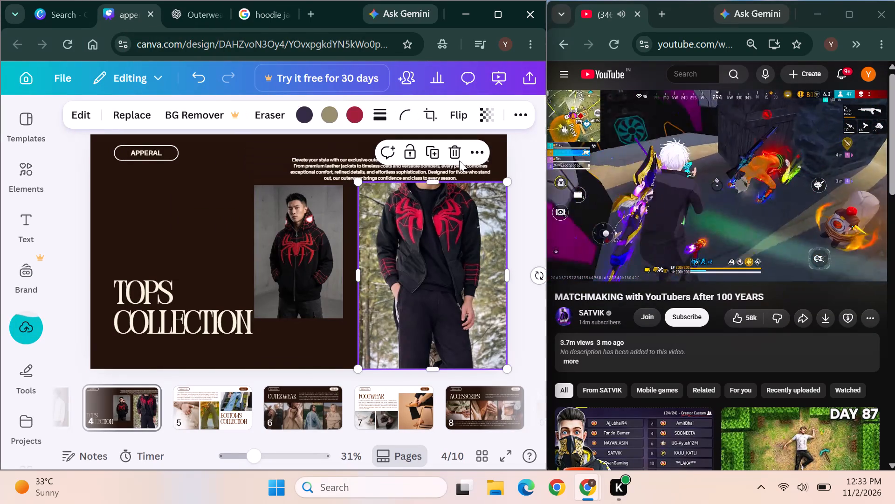
left_click(452, 147)
Enlarge the spider hoodie photo to fill the height below page 4's paragraph and align its right edge with the paragraph's.
left_click_drag(305, 251, 378, 256)
left_click_drag(415, 322, 486, 324)
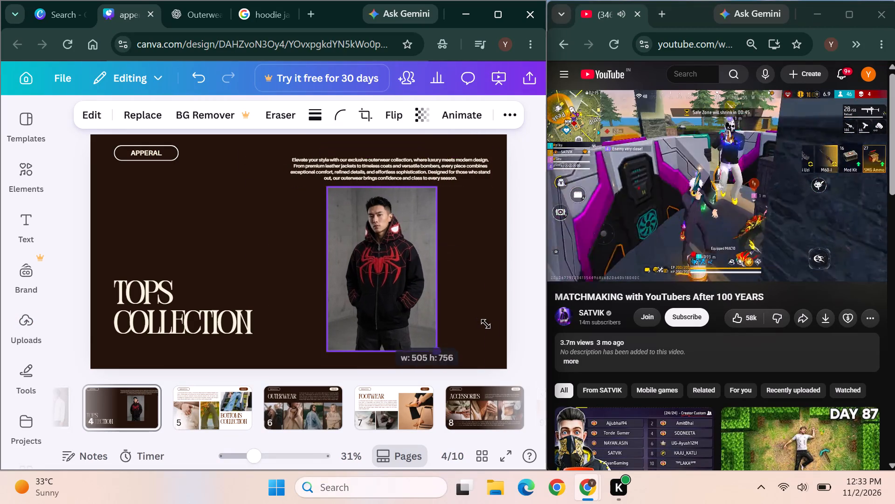
left_click_drag(486, 324, 509, 331)
left_click_drag(387, 306, 414, 303)
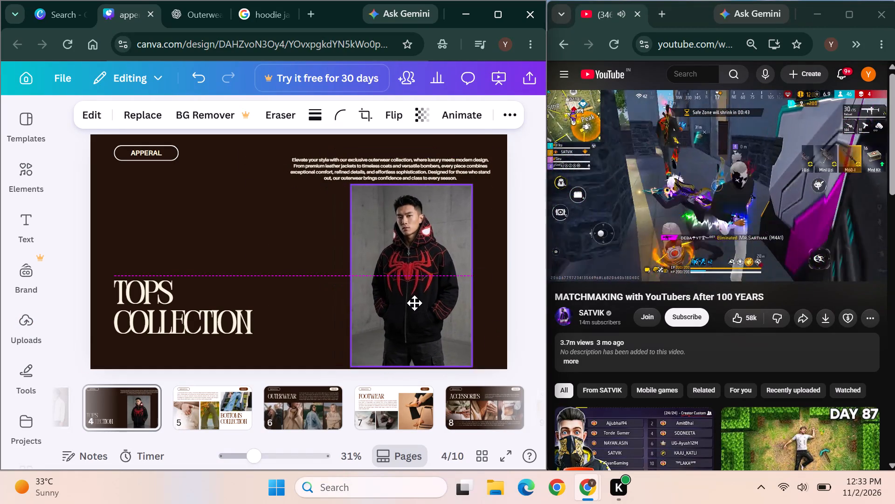
left_click_drag(414, 303, 428, 301)
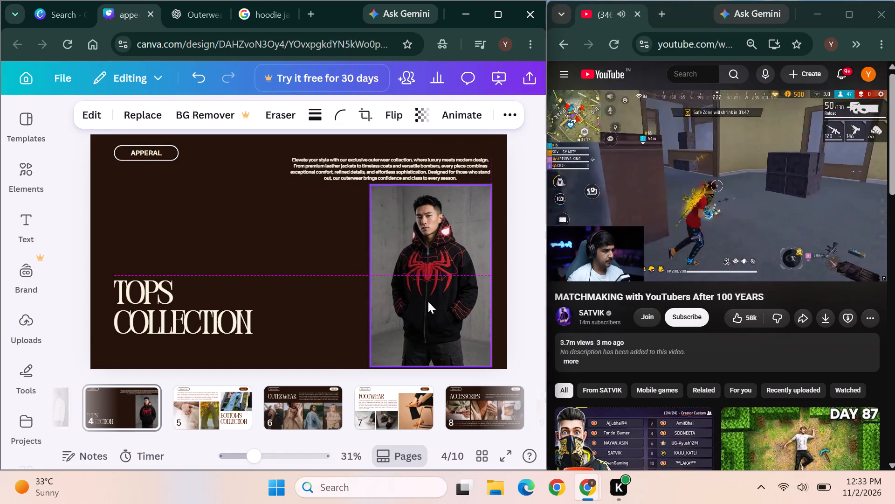
left_click(516, 209)
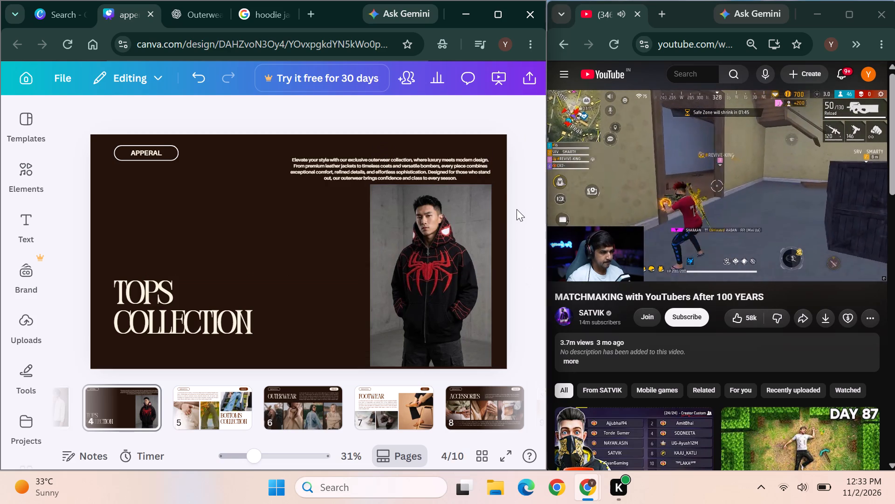
Return to the Google image results, close the jacket preview, and narrow the search to "customized hoodie jacket design".
left_click(266, 20)
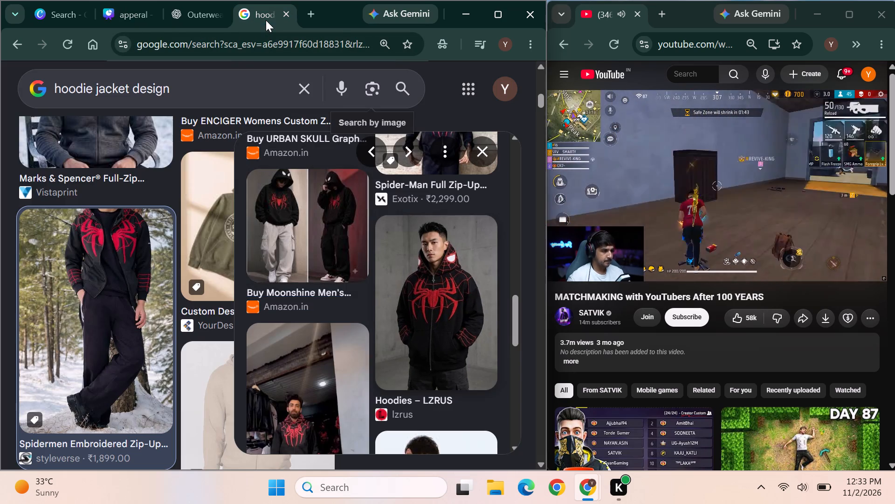
left_click(475, 154)
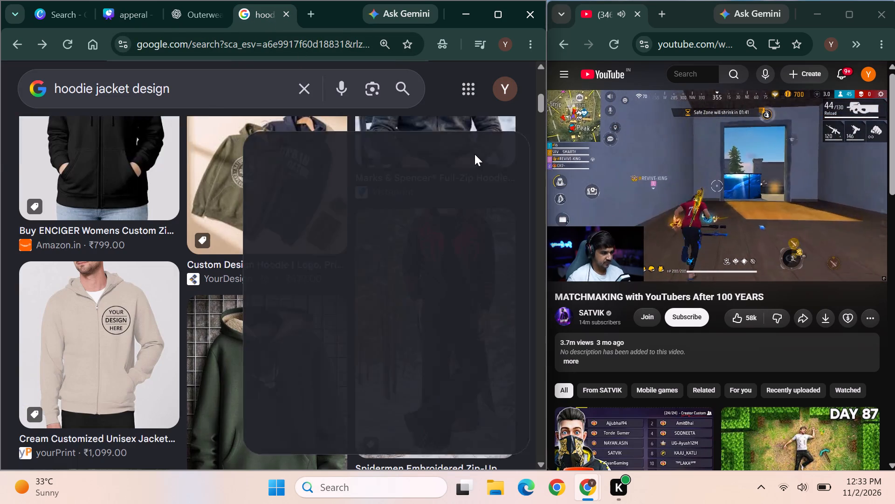
key("Up")
key("Up")
key("Up")
key("Up")
key("Up")
key("Up")
key("Up")
key("Up")
key("Up")
key("Up")
key("Up")
key("Up")
key("Up")
key("Up")
key("Up")
key("Up")
key("Up")
key("Up")
key("Up")
key("Up")
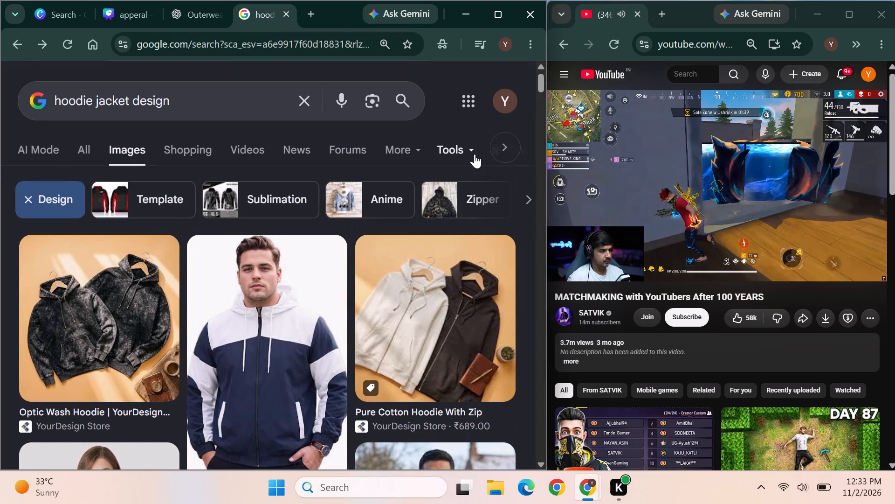
left_click(518, 195)
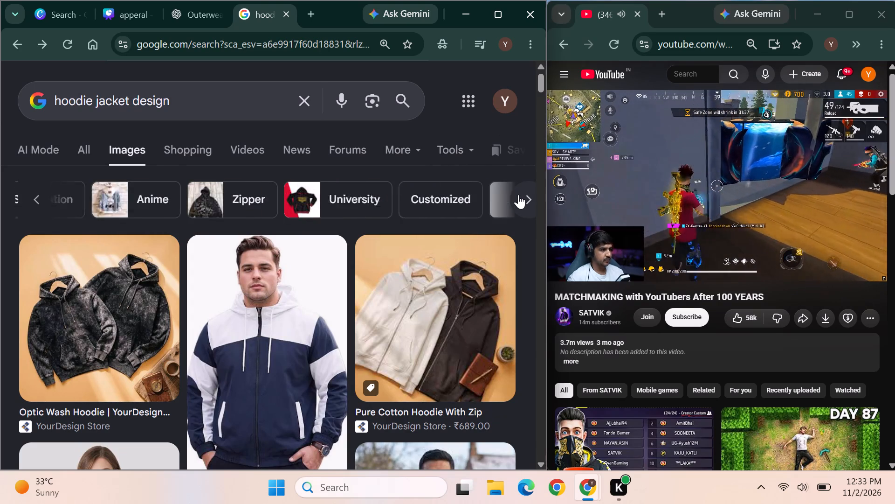
left_click(518, 195)
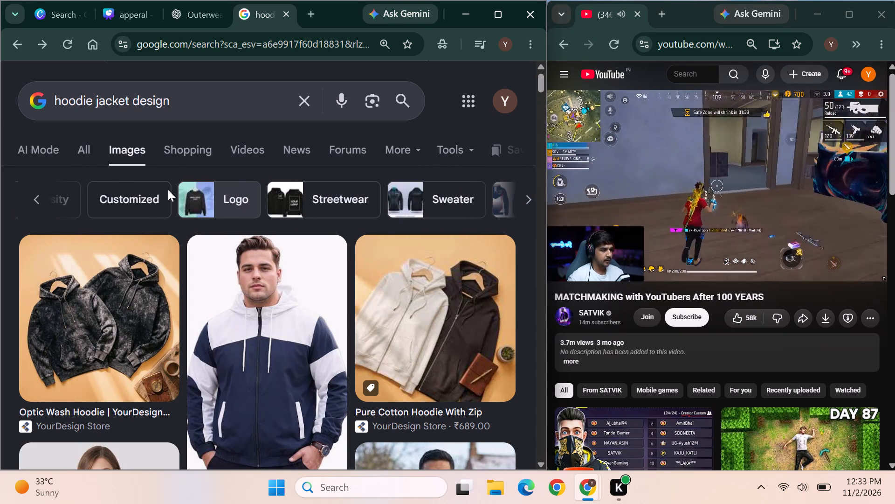
left_click(124, 209)
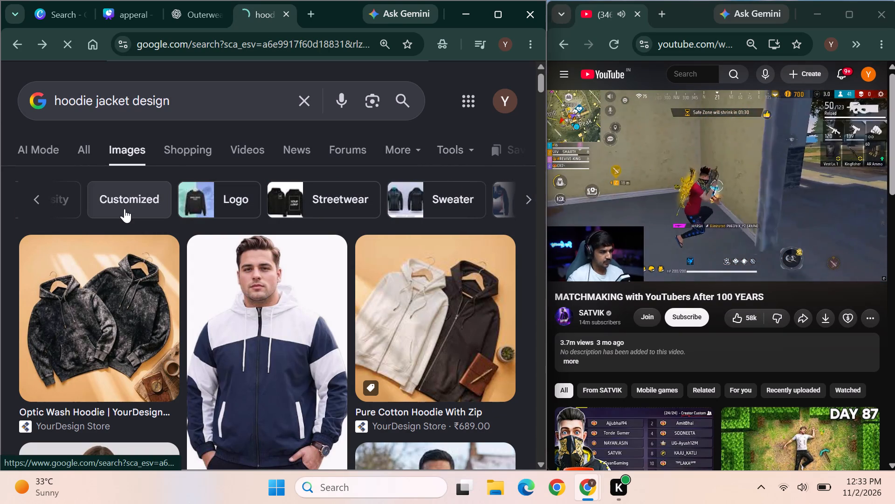
Look through the "customized hoodie jacket design" image results for another jacket photo.
key("Down")
key("Down")
key("Down")
key("Down")
key("Down")
key("Down")
key("Down")
key("Down")
key("Down")
key("Down")
key("Down")
key("Down")
key("Down")
key("Down")
key("Down")
key("Down")
key("Down")
key("Down")
key("Down")
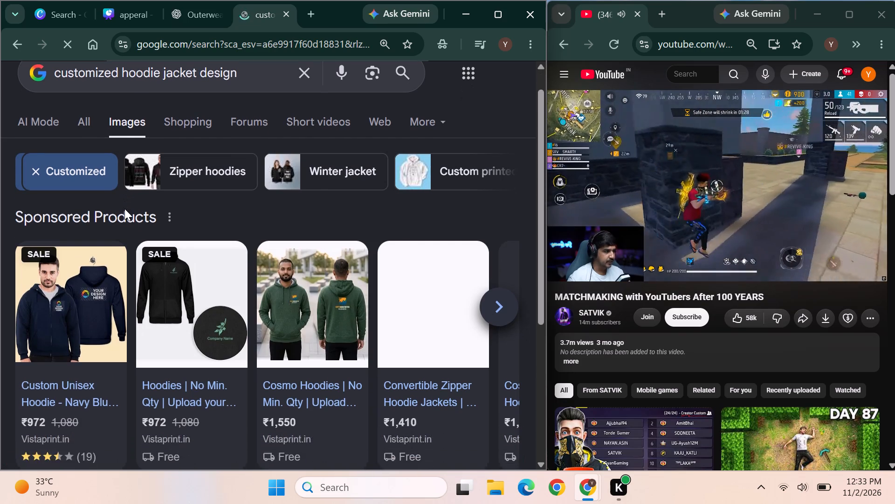
key("Down")
key("Up")
key("Up")
key("Up")
key("Up")
key("Up")
key("Up")
key("Up")
key("Up")
key("Up")
key("Up")
key("Up")
key("Up")
key("Up")
key("Up")
key("Up")
key("Up")
key("Up")
key("Up")
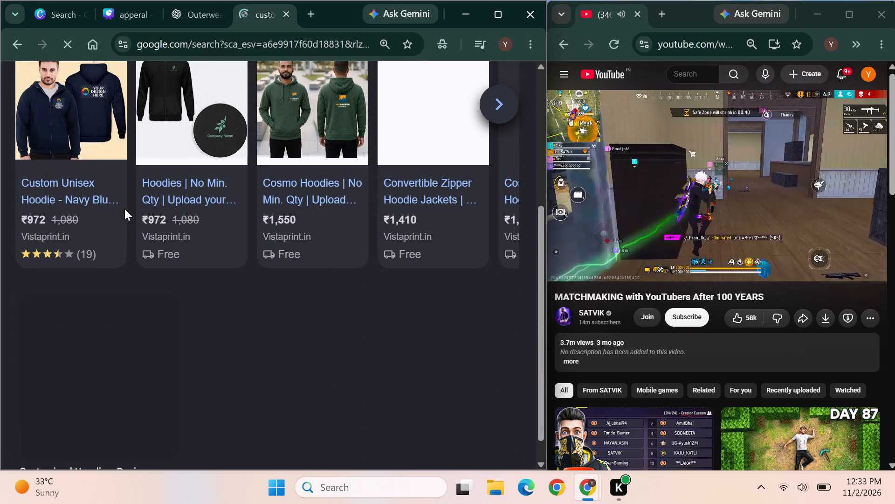
key("Down")
key("Down")
key("Down")
key("Down")
key("Down")
key("Down")
key("Down")
key("Down")
key("Down")
key("Down")
key("Down")
key("Down")
key("Down")
key("Down")
key("Down")
key("Down")
key("Down")
key("Down")
key("Down")
key("Down")
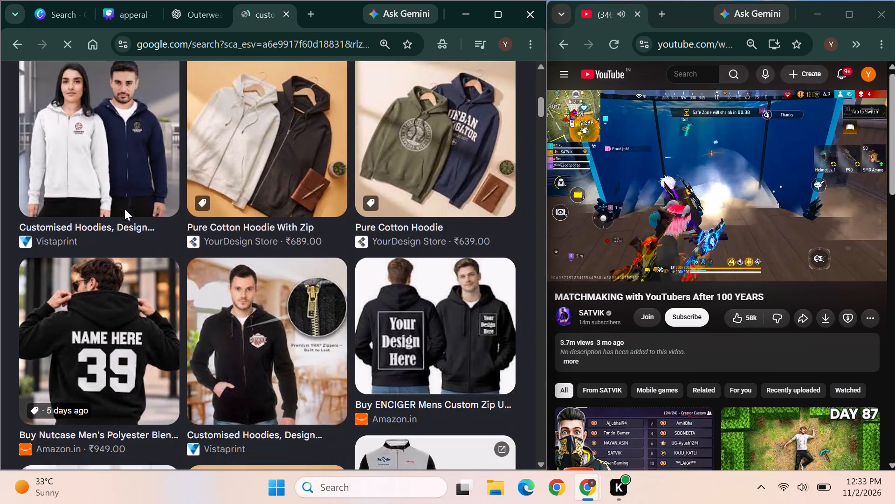
key("Up")
key("Up")
key("Up")
key("Down")
key("Down")
key("Down")
key("Down")
key("Down")
key("Down")
key("Down")
key("Down")
key("Down")
key("Down")
key("Down")
key("Down")
key("Down")
key("Down")
key("Down")
key("Down")
key("Down")
key("Down")
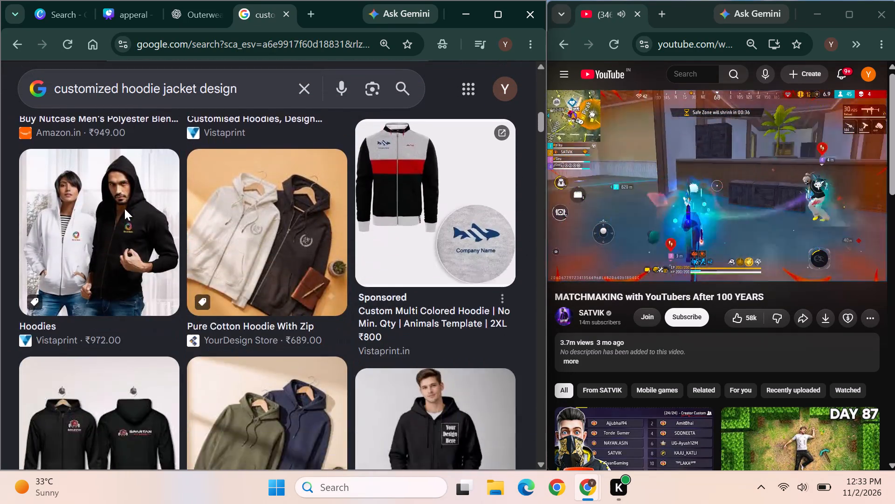
Go back to the hoodie jacket results and search Google Images for "unique jacket" instead.
left_click(20, 40)
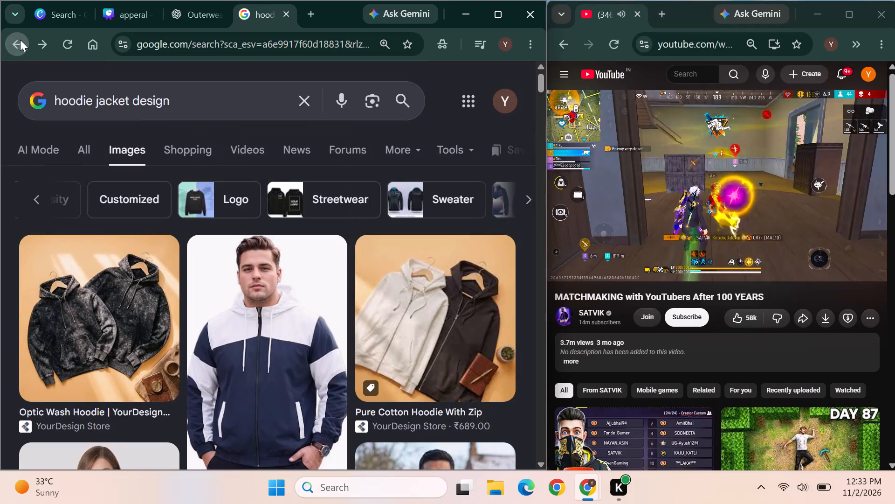
left_click(20, 40)
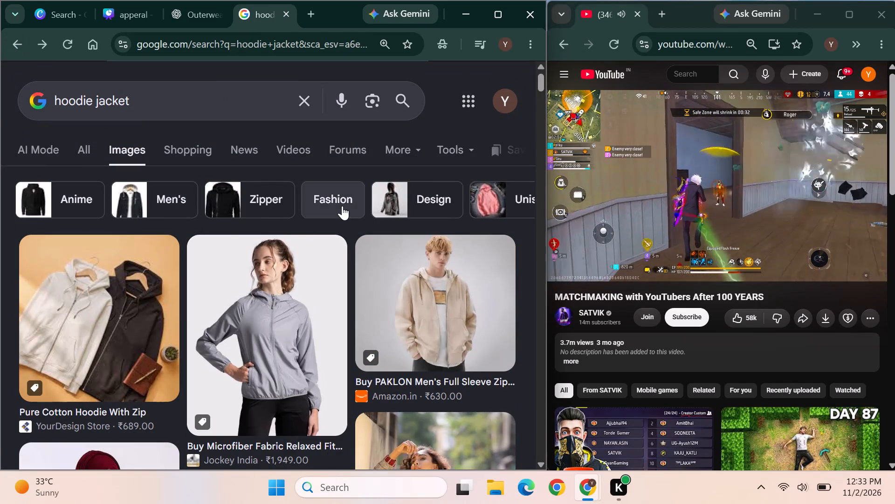
left_click(297, 105)
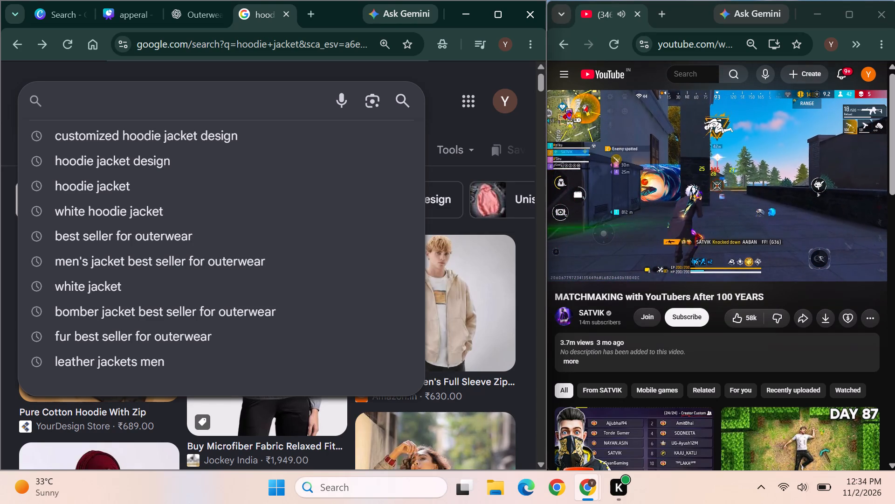
type("UNI")
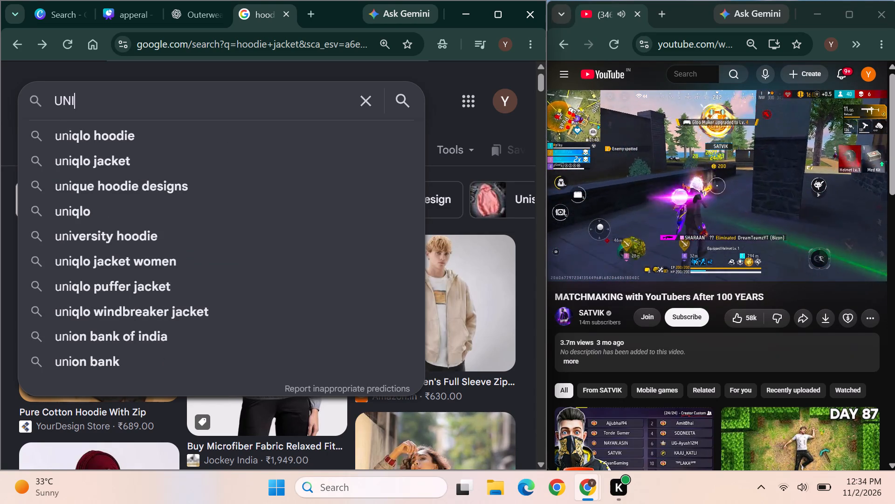
key("q")
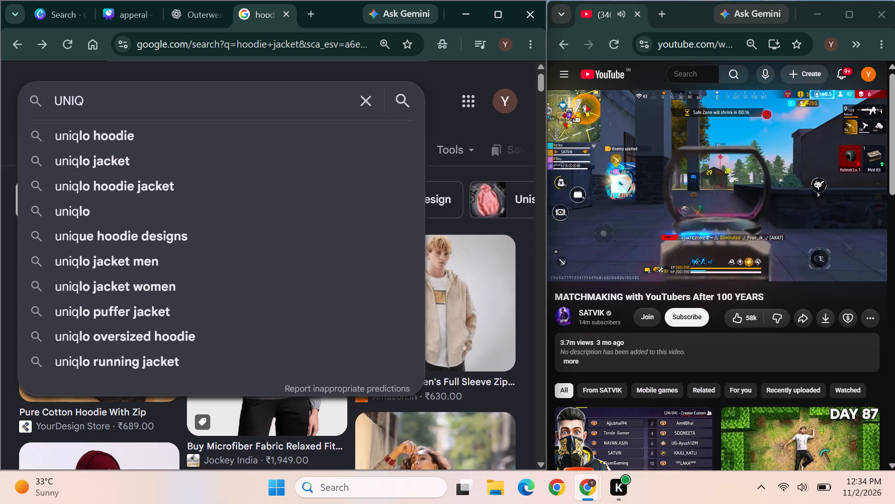
type("UE")
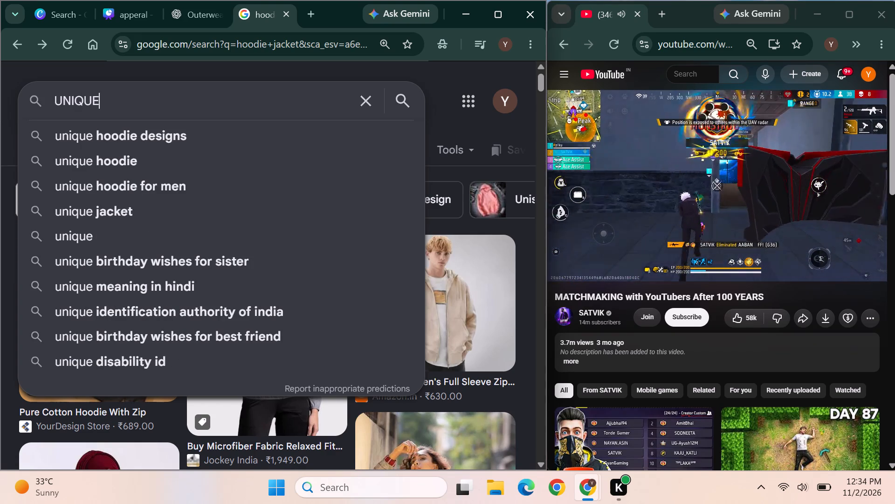
key("Down")
key("Down")
key("Down")
key("Down")
key("Return")
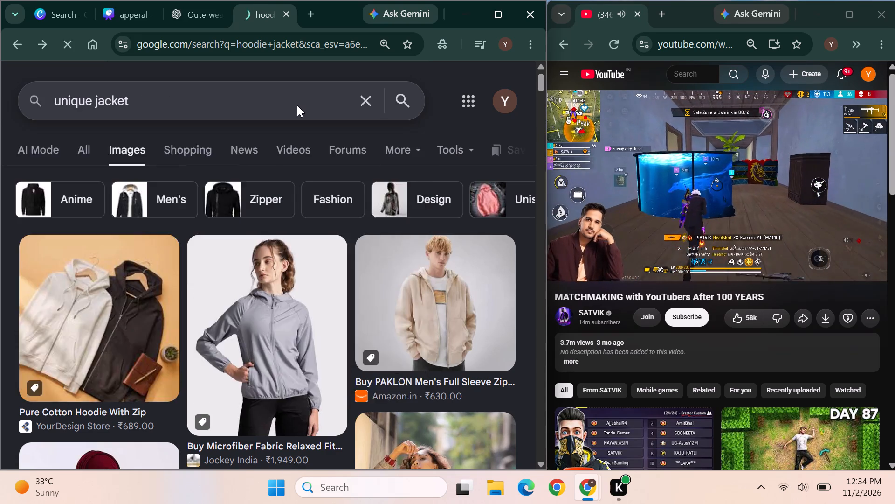
Add The Souled Store's oversized cream-and-olive jacket photo from the image results to page 4 in Canva, beside the spider hoodie photo.
key("Down")
key("Down")
key("Down")
key("Down")
key("Down")
key("Down")
key("Down")
key("Down")
key("Down")
key("Down")
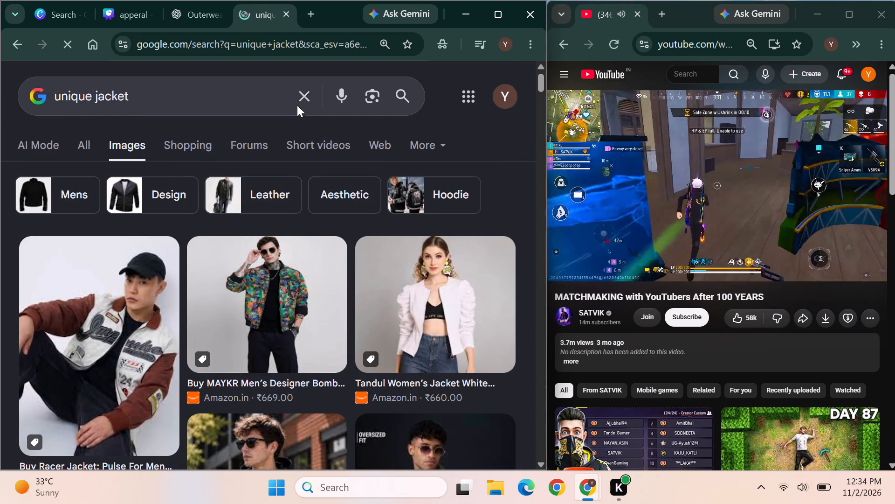
key("Up")
key("Up")
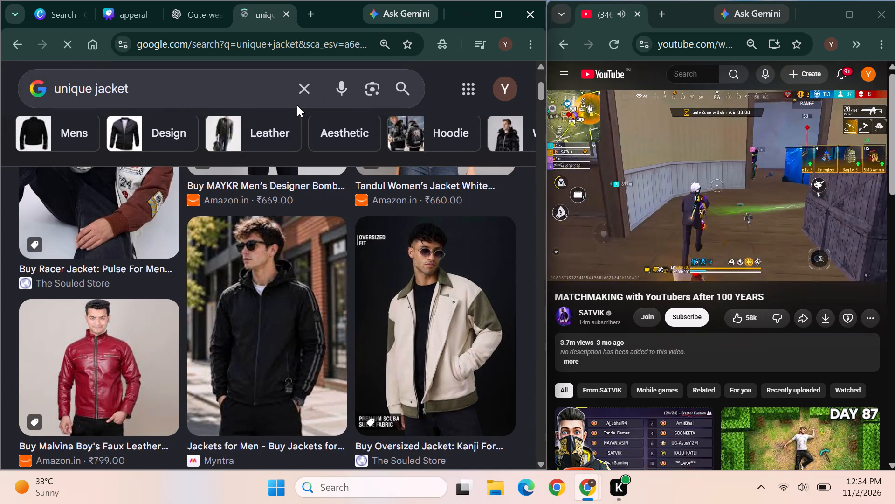
left_click_drag(456, 342, 152, 0)
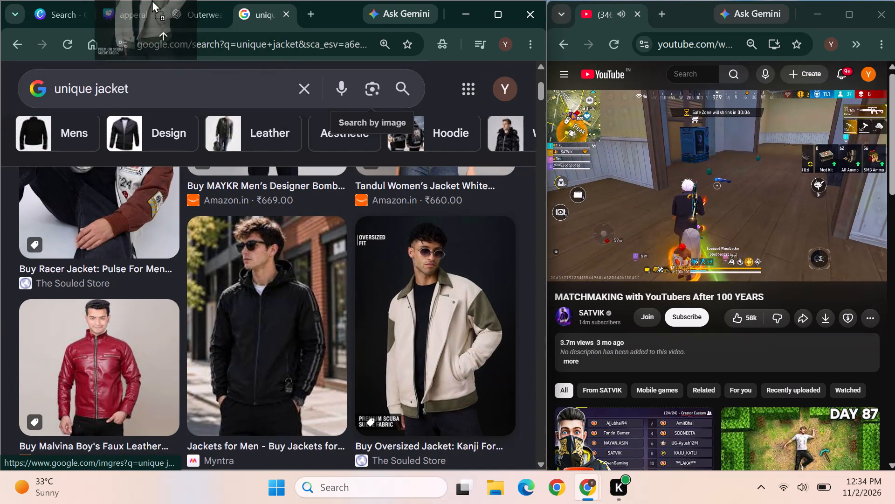
left_click_drag(152, 0, 306, 275)
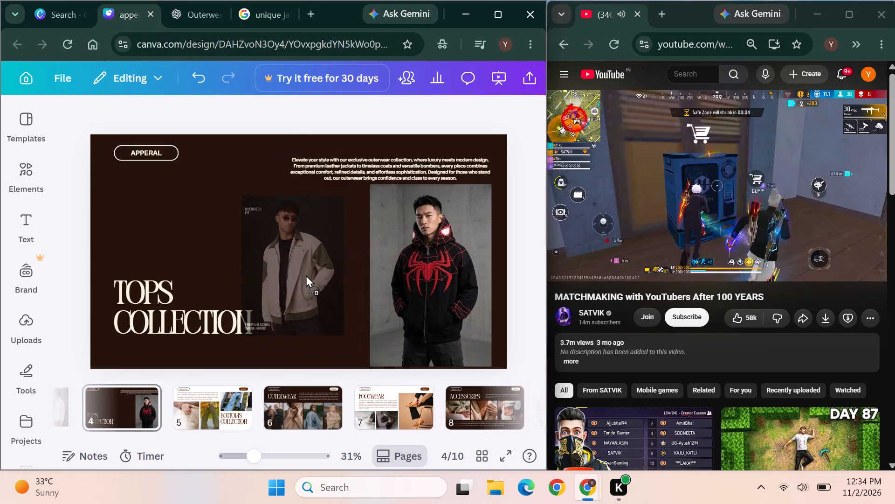
left_click_drag(306, 275, 307, 272)
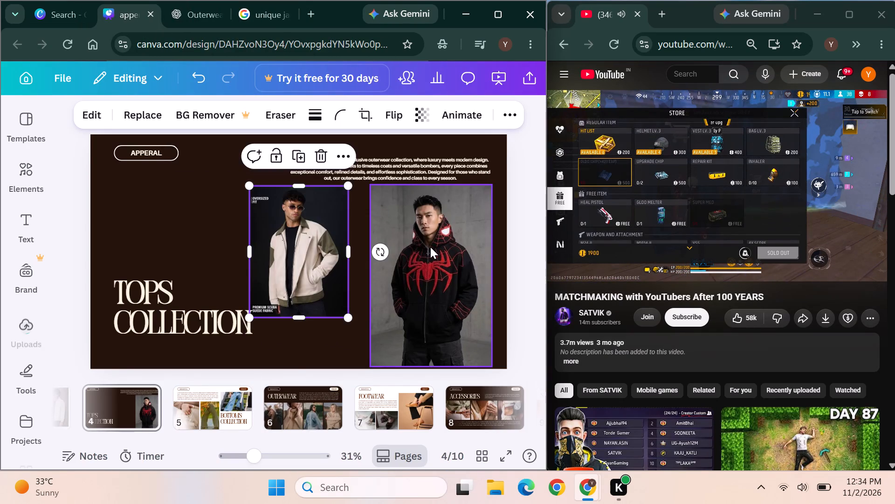
Shift the spider hoodie photo slightly closer to page 4's right edge.
left_click_drag(430, 247, 438, 245)
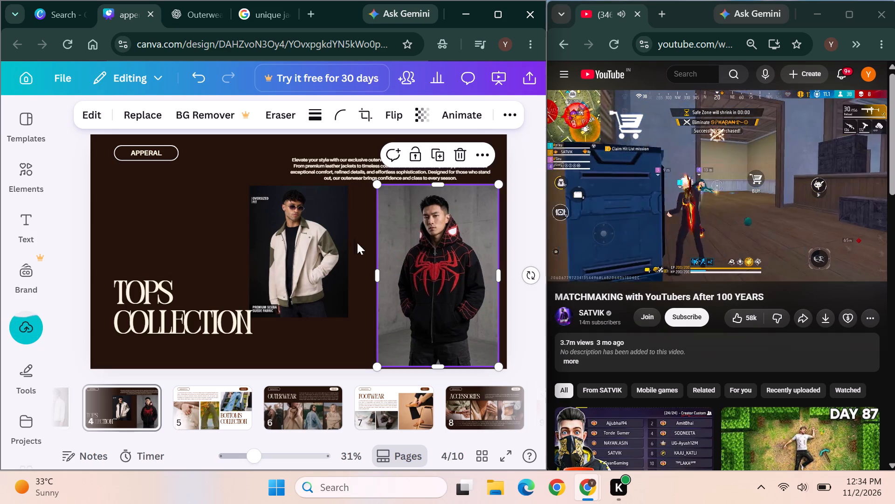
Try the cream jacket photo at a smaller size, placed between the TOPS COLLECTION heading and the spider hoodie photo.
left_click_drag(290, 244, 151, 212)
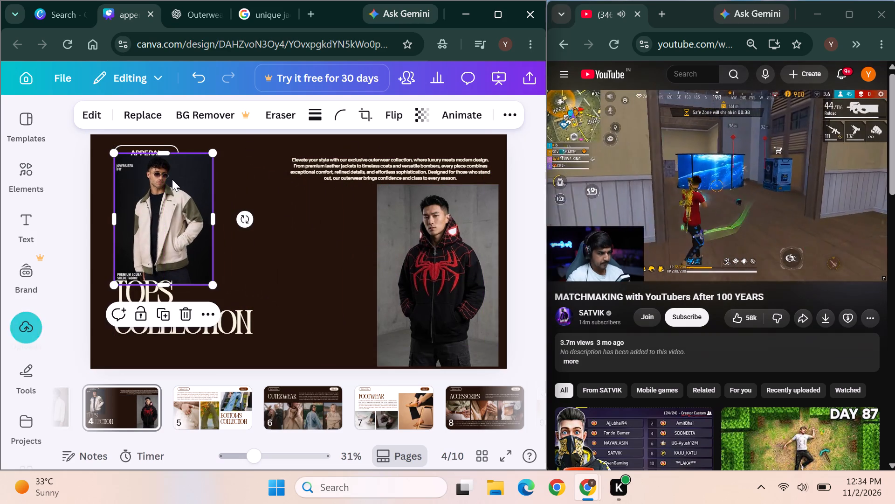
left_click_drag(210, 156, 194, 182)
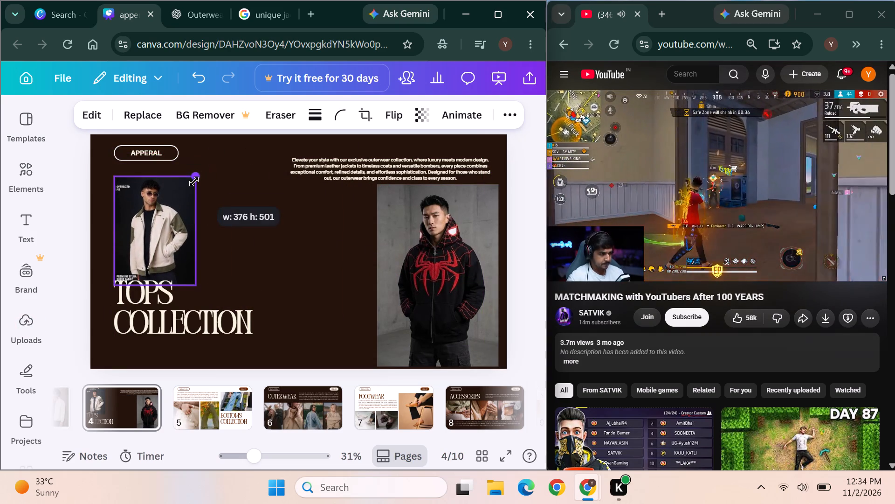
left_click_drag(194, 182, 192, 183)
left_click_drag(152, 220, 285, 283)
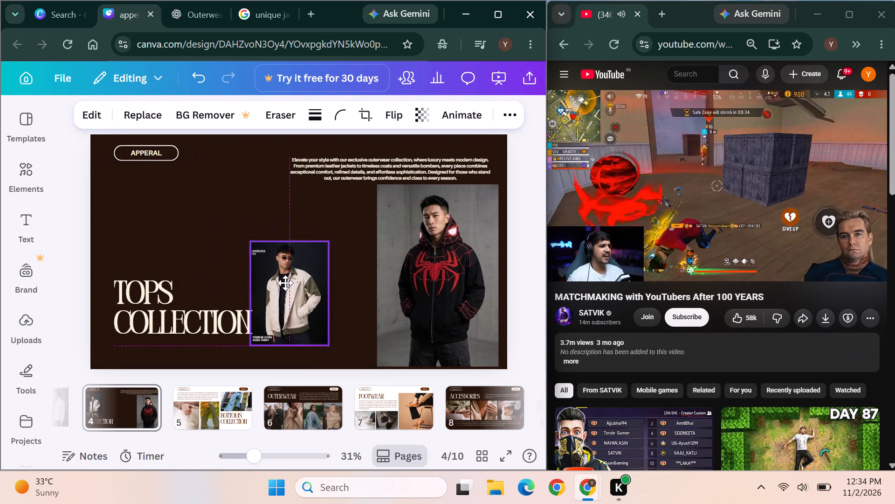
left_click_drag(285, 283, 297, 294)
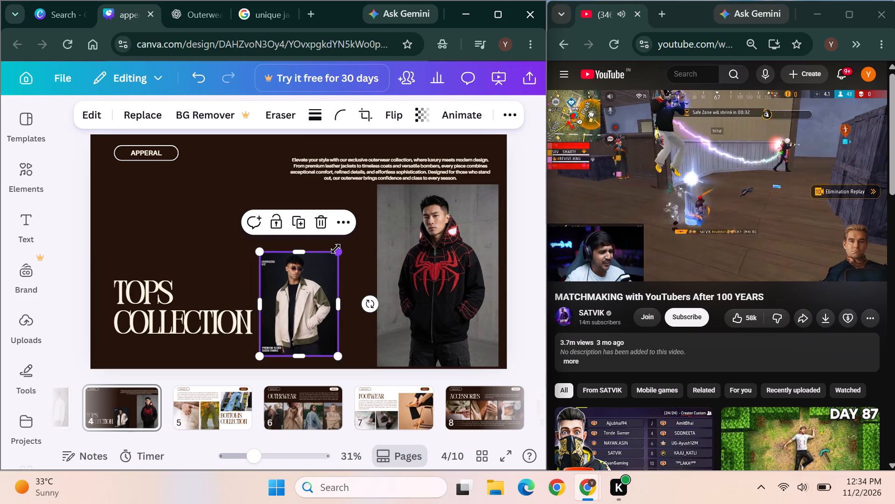
Enlarge the cream jacket photo to the spider hoodie photo's height and line it up against the end of the TOPS COLLECTION heading.
left_click_drag(336, 249, 363, 176)
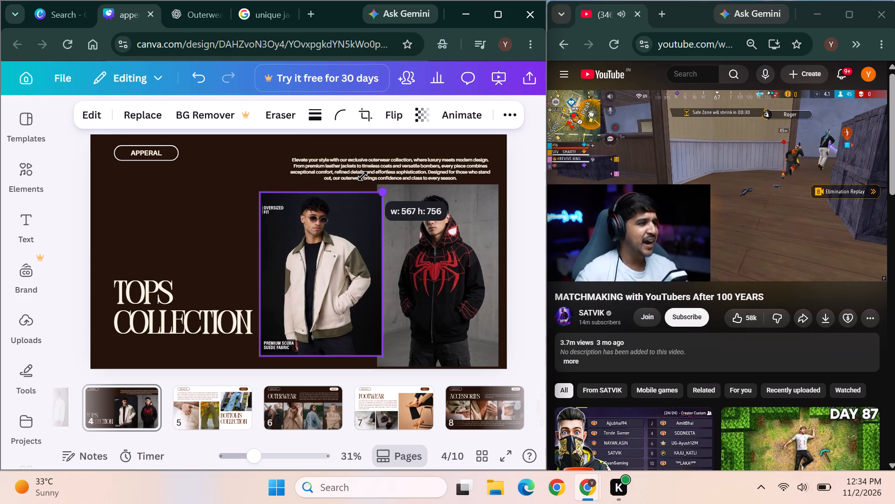
left_click_drag(363, 176, 390, 175)
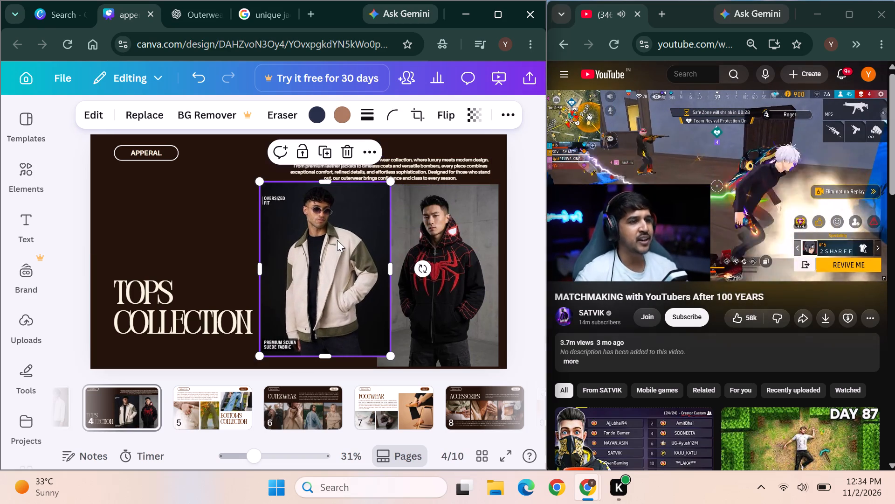
left_click_drag(336, 241, 339, 256)
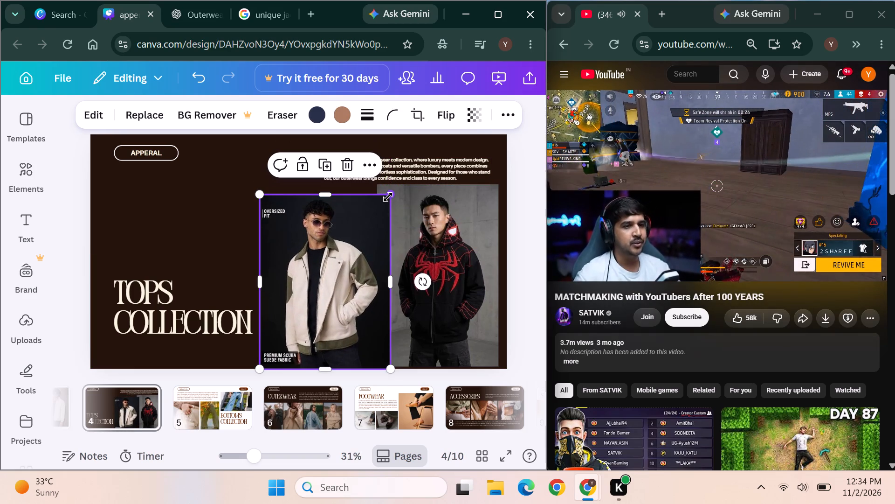
left_click_drag(388, 197, 399, 187)
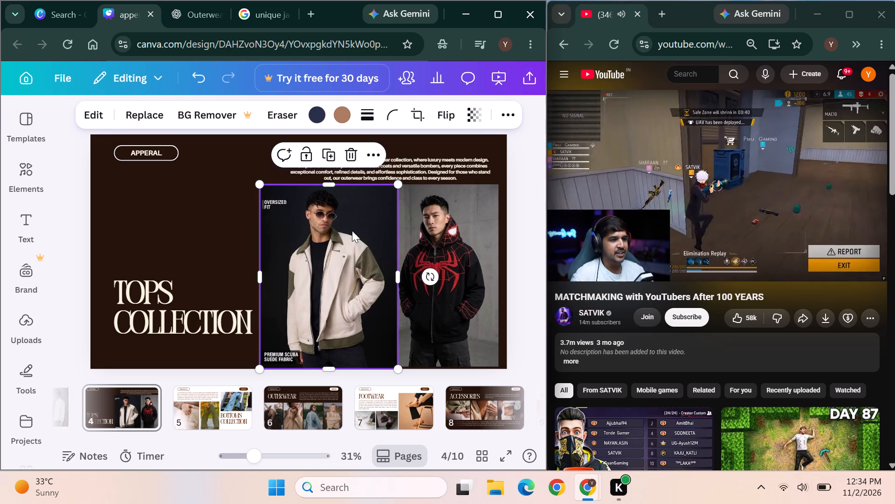
left_click_drag(341, 242, 336, 241)
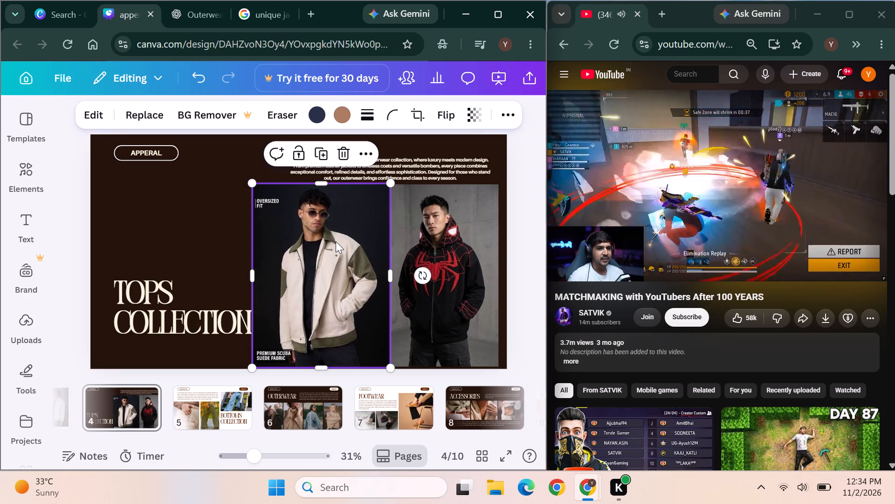
Move the TOPS COLLECTION heading toward page 4's left edge, clear of the cream jacket photo.
left_click_drag(181, 320, 172, 322)
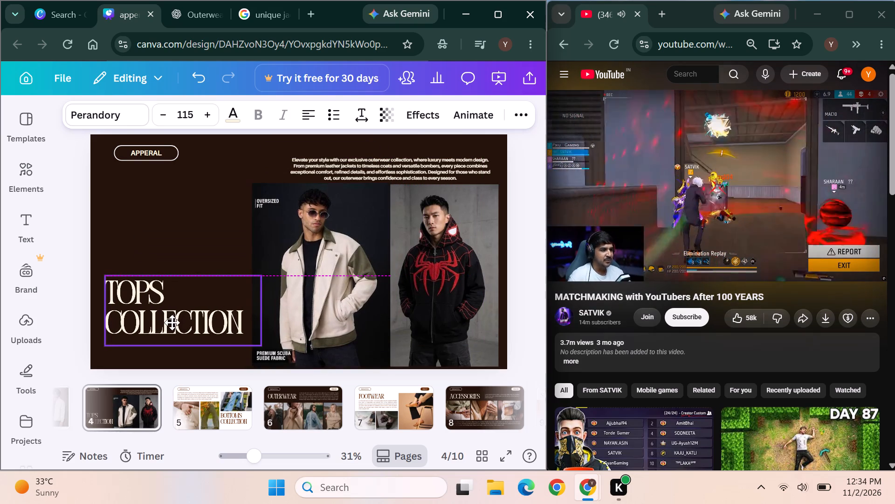
left_click_drag(172, 322, 170, 322)
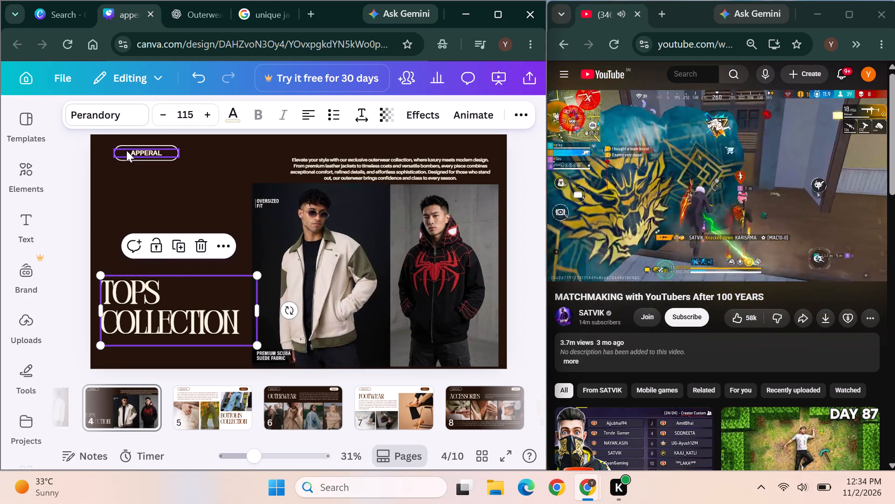
Shift the APPERAL label text and its rounded outline together slightly toward page 4's left edge.
left_click_drag(126, 150, 118, 150)
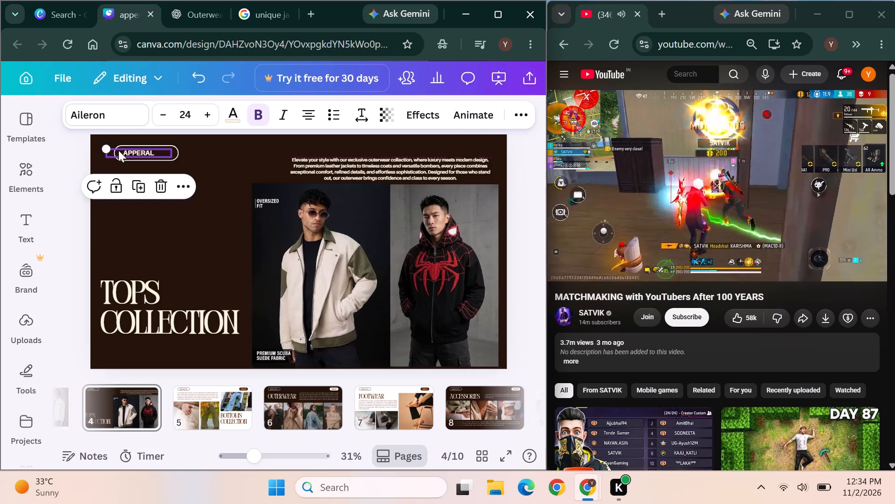
left_click_drag(144, 159, 139, 159)
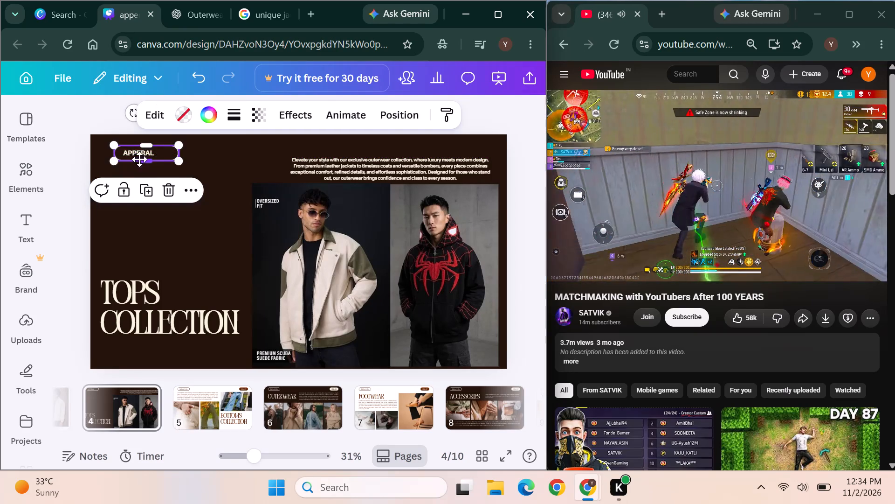
left_click_drag(139, 159, 136, 158)
left_click(210, 266)
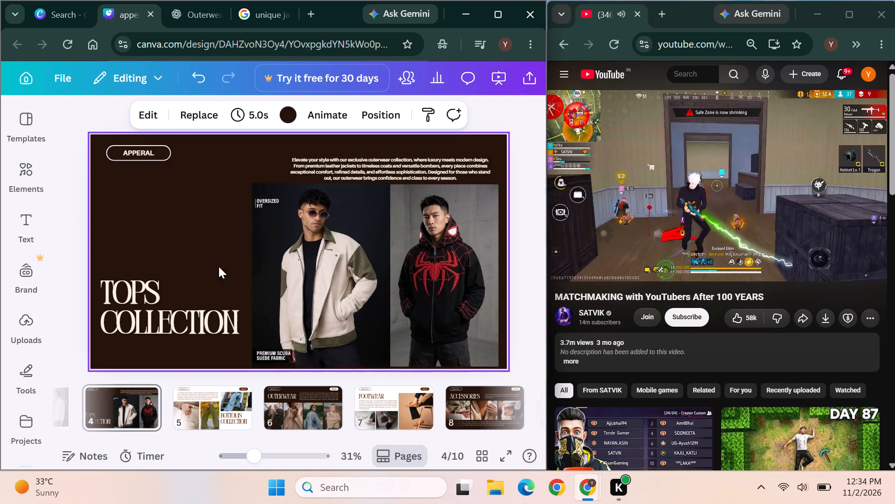
Shift the cream jacket photo closer to the TOPS COLLECTION heading so it covers less of the spider hoodie photo.
left_click_drag(299, 262, 290, 261)
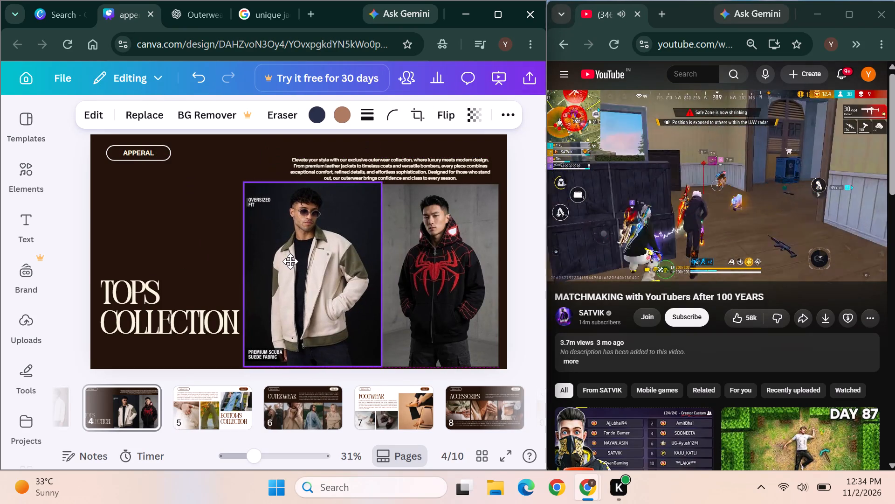
left_click_drag(290, 261, 291, 259)
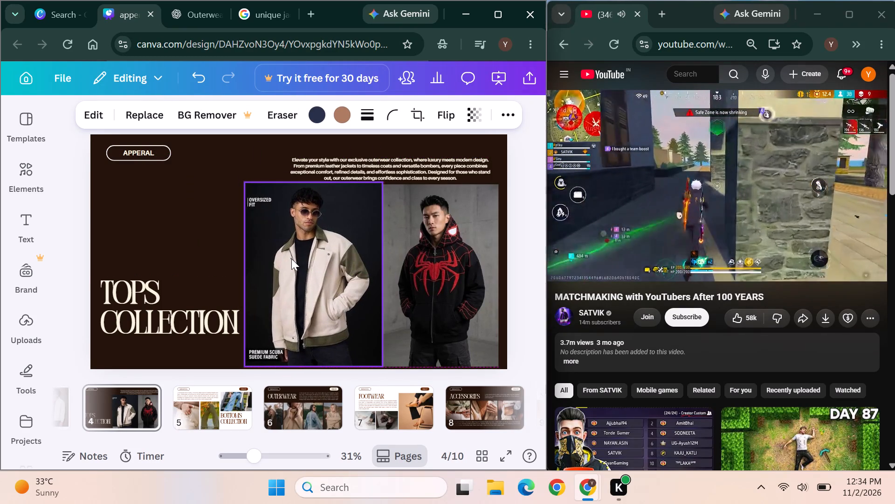
left_click(209, 237)
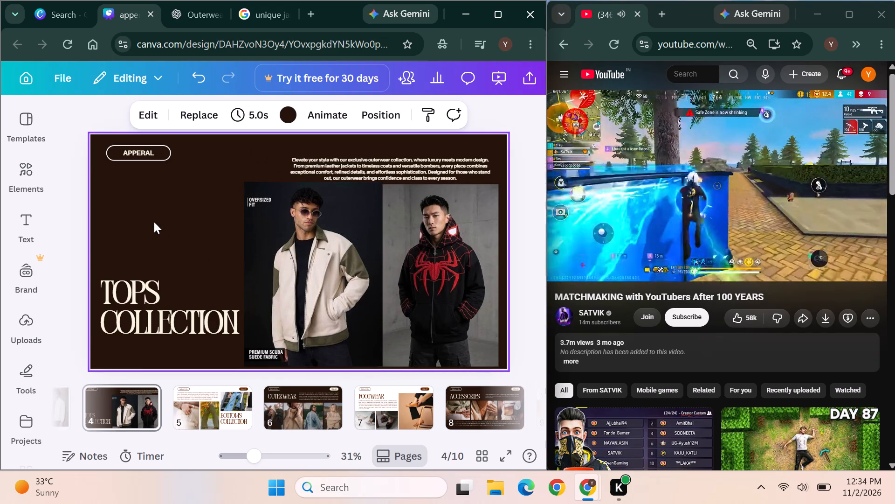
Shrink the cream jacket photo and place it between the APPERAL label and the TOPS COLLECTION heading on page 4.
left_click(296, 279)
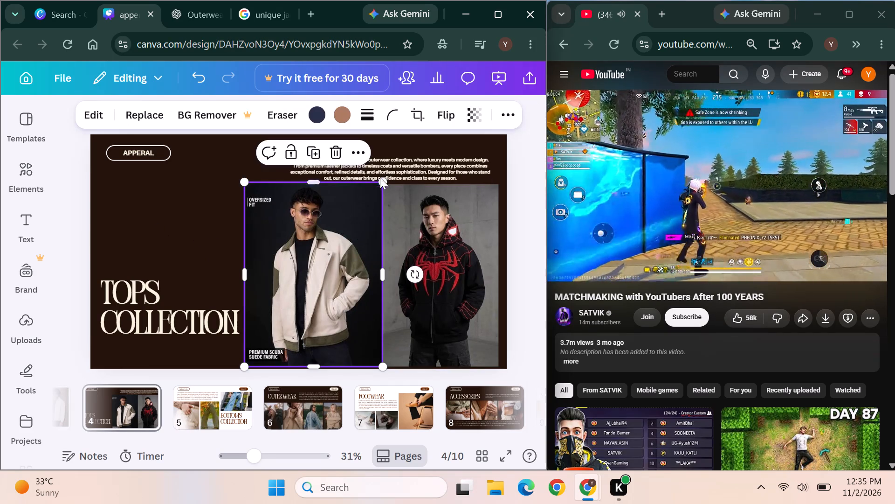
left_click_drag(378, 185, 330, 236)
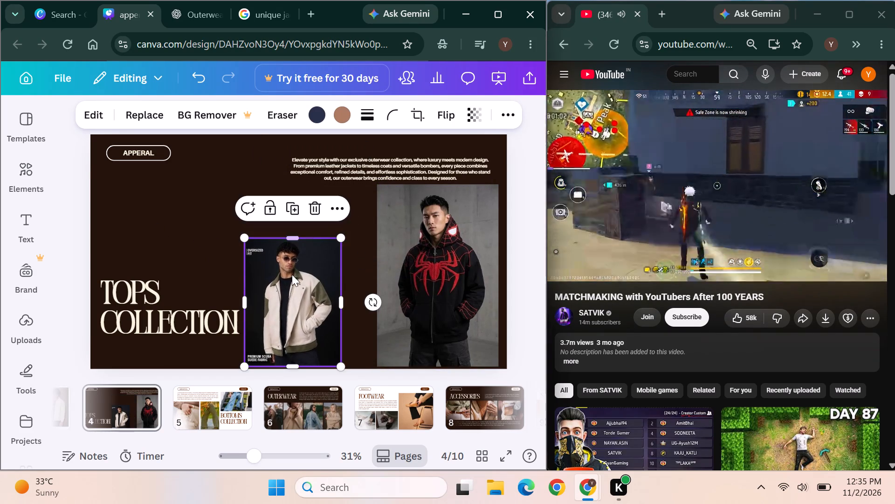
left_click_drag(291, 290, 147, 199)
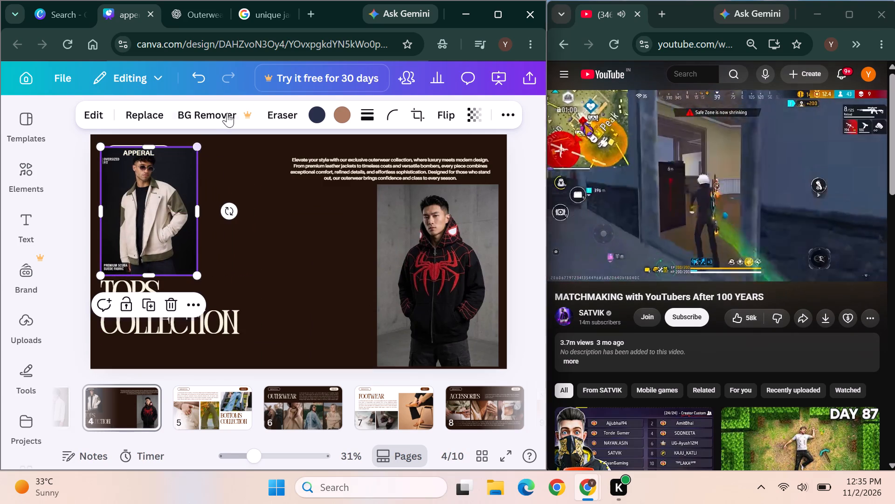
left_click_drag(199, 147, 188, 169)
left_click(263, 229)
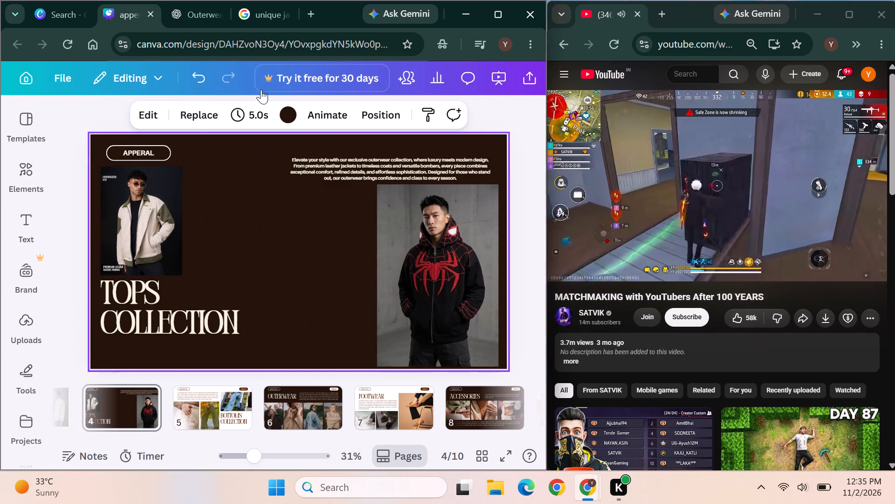
Delete the cream jacket photo from page 4.
left_click(164, 196)
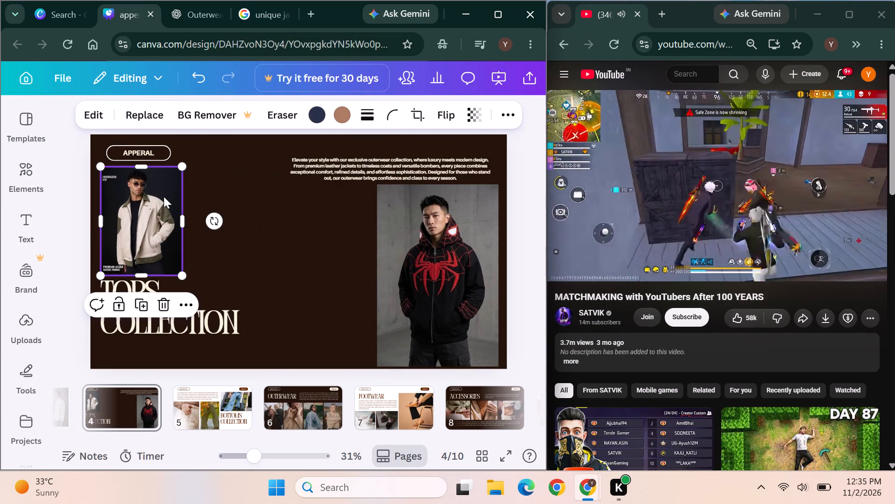
left_click(171, 301)
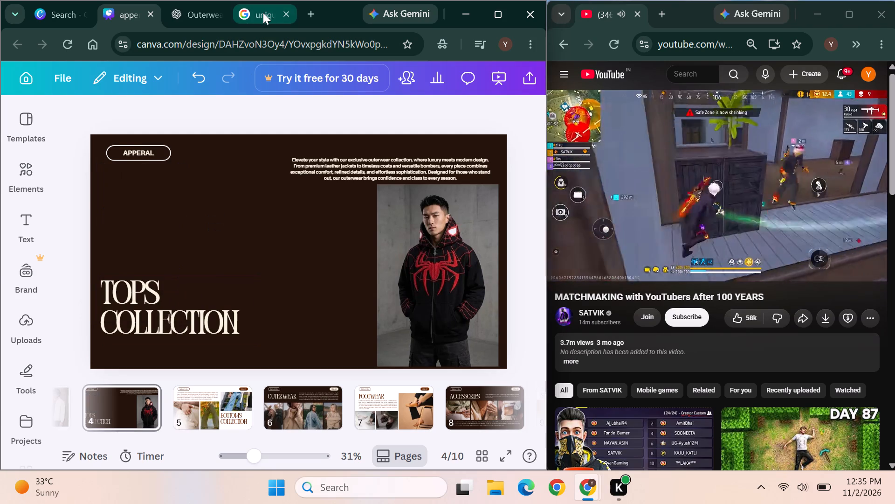
Switch to the Google "unique jacket" image results and look through them for a replacement jacket photo.
left_click(263, 13)
key("Down")
key("Down")
key("Down")
key("Down")
key("Down")
key("Down")
key("Down")
key("Down")
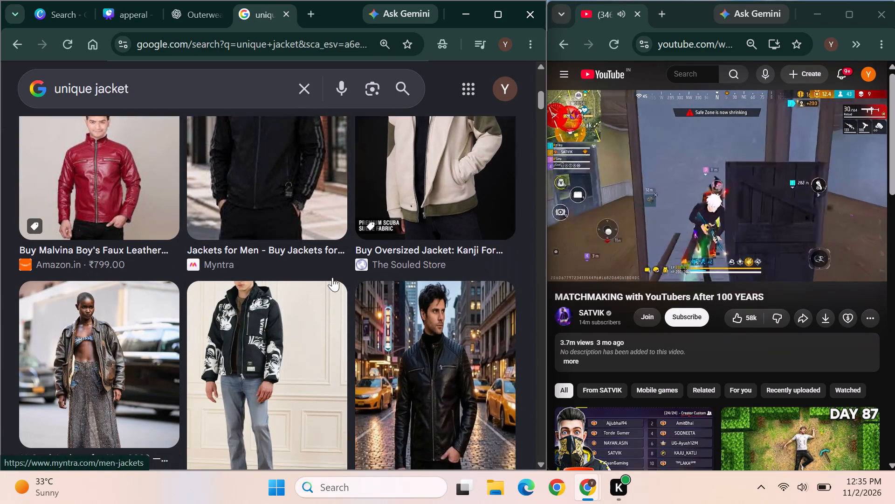
key("Down")
key("Down")
key("Down")
key("Down")
key("Down")
key("Down")
key("Down")
key("Down")
key("Down")
key("Down")
key("Down")
key("Down")
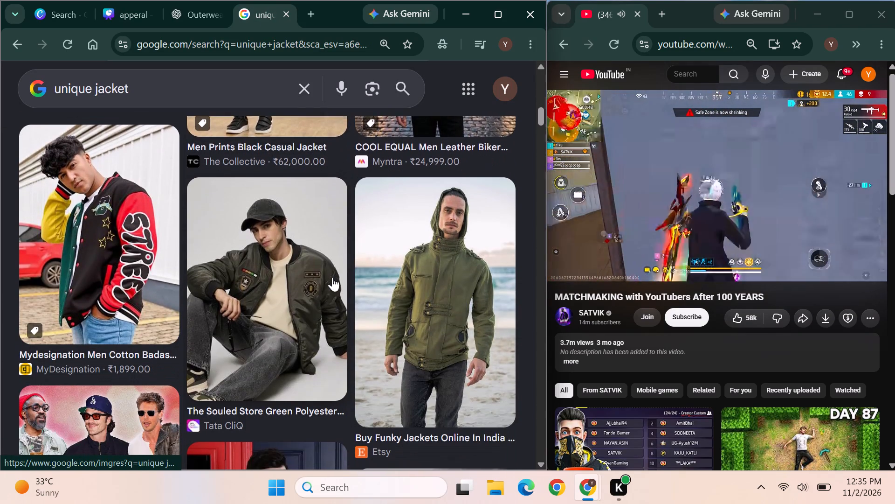
key("Down")
key("Down")
key("Down")
key("Down")
key("Down")
key("Down")
key("Down")
key("Down")
key("Down")
key("Down")
key("Down")
key("Down")
key("Down")
key("Down")
key("Down")
key("Down")
key("Down")
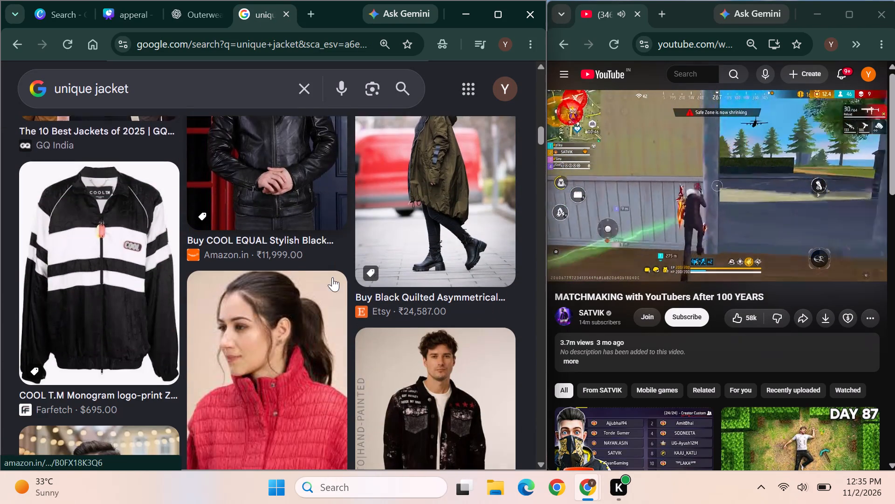
key("Down")
key("Down")
key("Down")
key("Down")
key("Down")
key("Down")
key("Down")
key("Down")
key("Down")
key("Down")
key("Down")
key("Up")
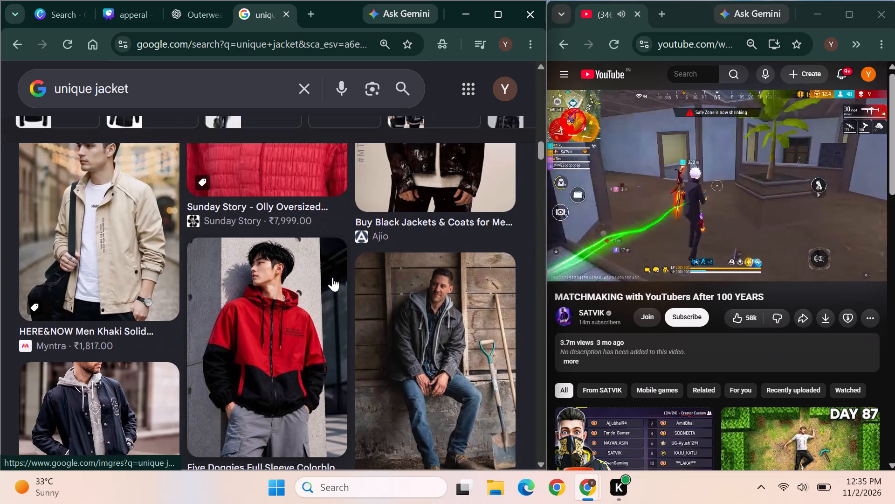
key("Down")
key("Down")
key("Down")
key("Down")
key("Down")
key("Down")
key("Down")
key("Down")
key("Down")
key("Down")
key("Down")
key("Down")
key("Down")
key("Down")
key("Up")
key("Down")
key("Down")
key("Down")
key("Down")
key("Down")
key("Down")
key("Down")
key("Down")
key("Down")
key("Down")
key("Down")
key("Down")
key("Down")
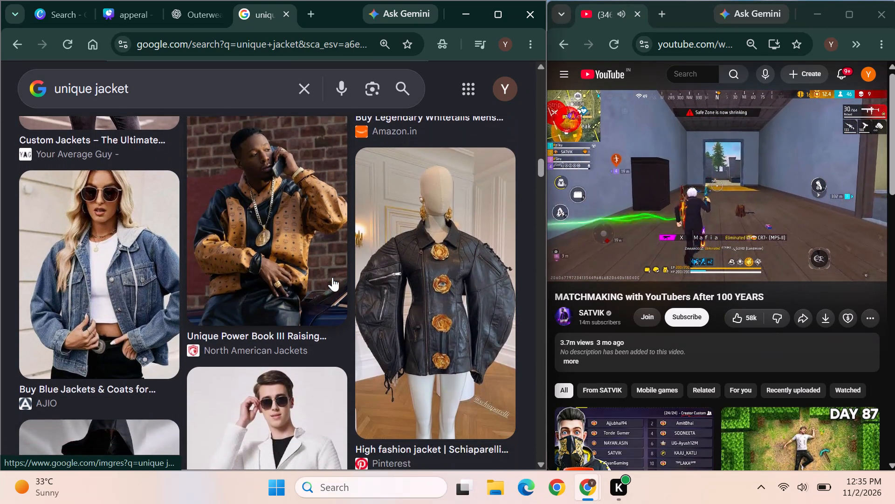
key("Up")
key("Up")
key("Up")
key("Up")
key("Up")
key("Up")
key("Up")
key("Up")
key("Up")
key("Up")
key("Up")
key("Up")
key("Up")
key("Up")
key("Up")
key("Up")
key("Up")
key("Up")
key("Up")
key("Up")
key("Up")
key("Up")
key("Up")
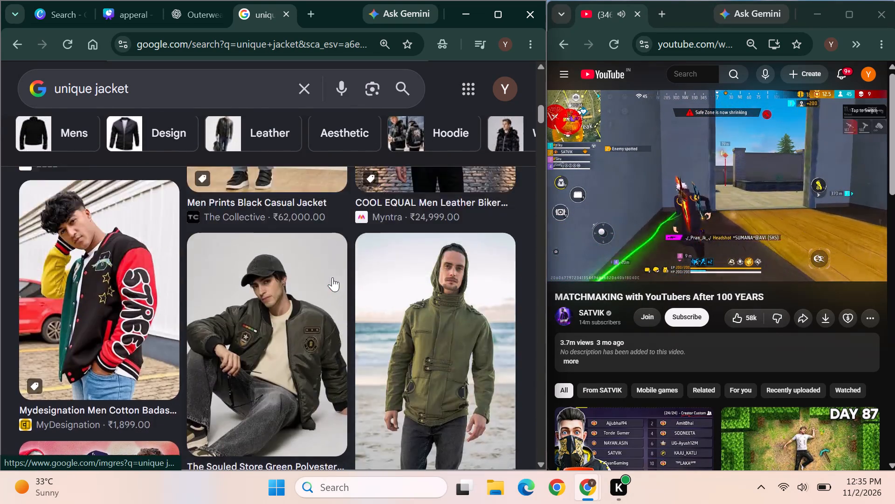
Narrow the "unique jacket" image results to Leather and look through the leather jacket photos for a replacement jacket.
left_click(239, 201)
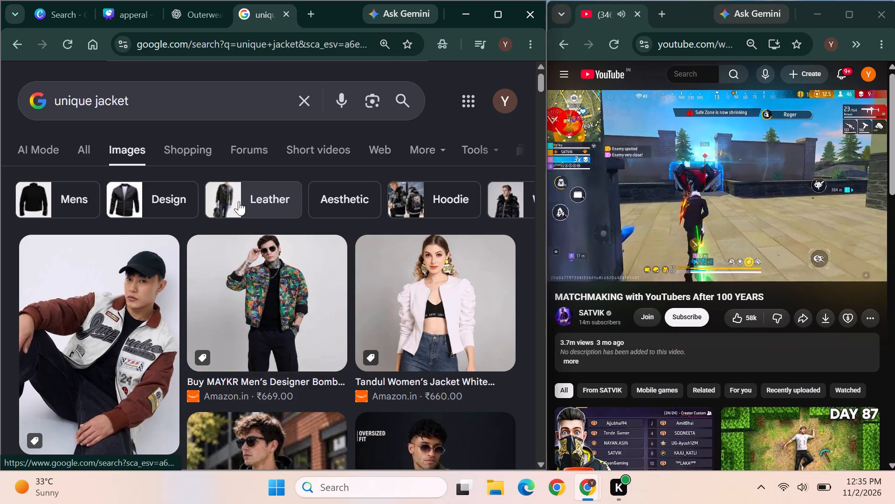
key("Down")
key("Down")
key("Down")
key("Down")
key("Down")
key("Down")
key("Down")
key("Down")
key("Down")
key("Down")
key("Down")
key("Down")
key("Down")
key("Down")
key("Down")
key("Down")
key("Down")
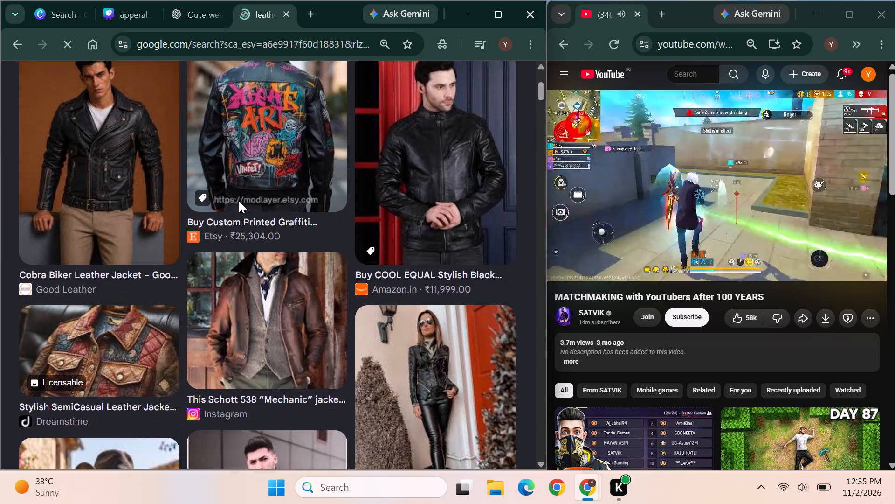
key("Down")
key("Down")
key("Down")
key("Down")
key("Down")
key("Down")
key("Down")
key("Down")
key("Down")
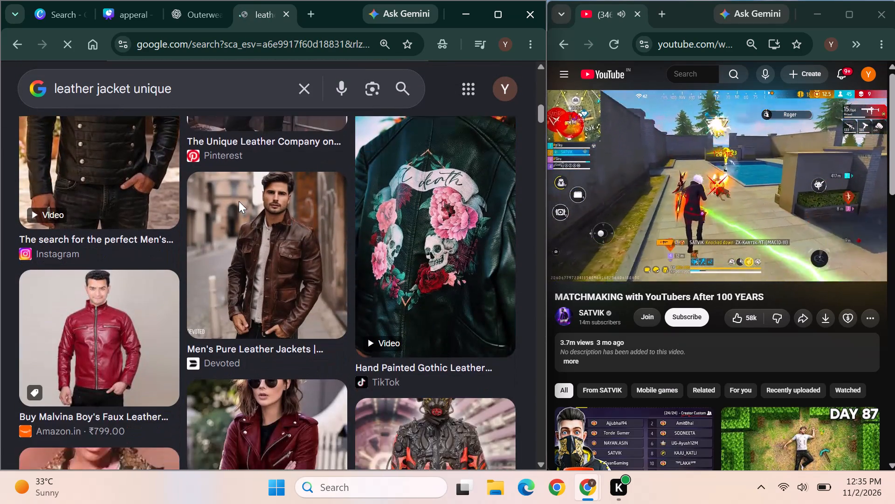
key("Up")
key("Up")
key("Up")
key("Up")
key("Up")
key("Up")
key("Up")
key("Up")
key("Up")
key("Up")
key("Up")
key("Up")
key("Down")
key("Down")
key("Down")
key("Down")
key("Down")
key("Down")
key("Down")
key("Down")
key("Down")
key("Down")
key("Down")
key("Down")
key("Down")
key("Down")
key("Down")
key("Down")
key("Down")
key("Down")
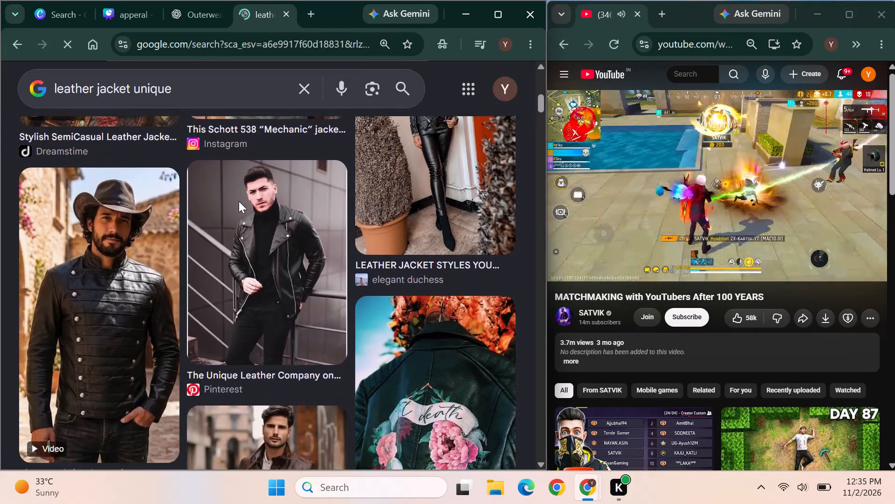
key("Down")
key("Down")
key("Down")
key("Down")
key("Down")
key("Down")
key("Down")
key("Down")
key("Down")
key("Down")
key("Down")
key("Down")
key("Down")
key("Down")
key("Down")
key("Down")
key("Down")
key("Down")
key("Down")
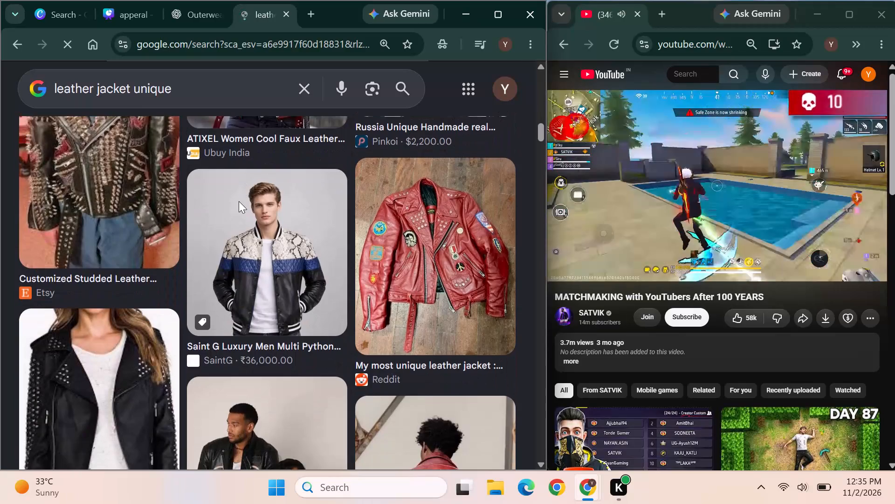
key("Down")
key("Down")
key("Down")
key("Down")
key("Down")
key("Down")
key("Down")
key("Down")
key("Down")
key("Down")
key("Down")
key("Down")
key("Down")
key("Down")
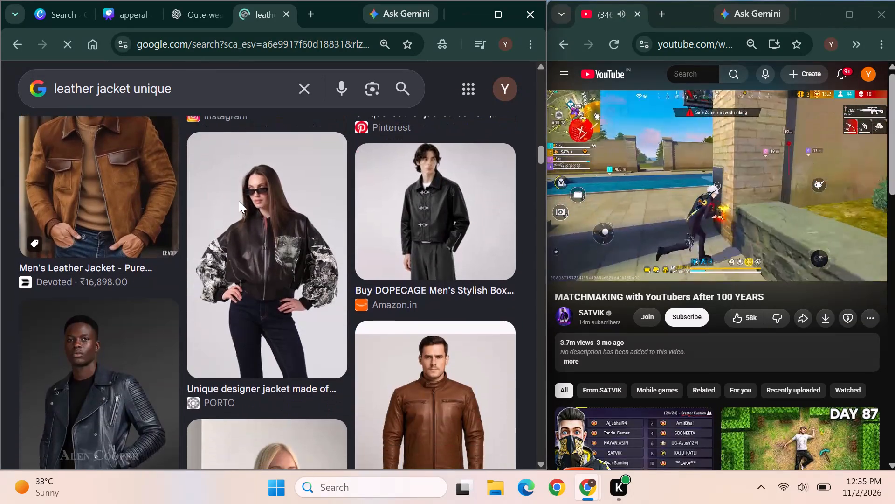
key("Down")
key("Down")
key("Down")
key("Down")
key("Down")
key("Down")
key("Down")
key("Down")
key("Down")
key("Down")
key("Down")
key("Down")
key("Down")
key("Down")
key("Down")
key("Down")
key("Down")
key("Down")
key("Down")
key("Down")
key("Down")
key("Down")
key("Down")
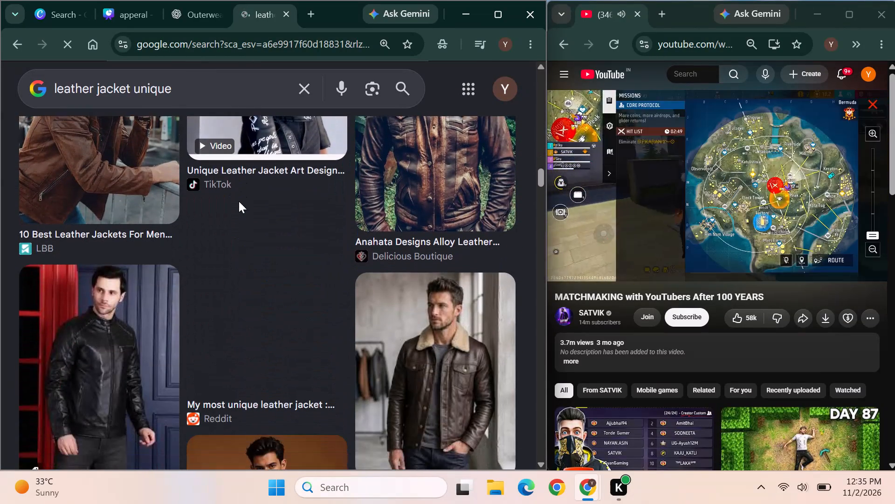
key("Down")
key("Down")
key("Down")
key("Down")
key("Down")
key("Down")
key("Down")
key("Down")
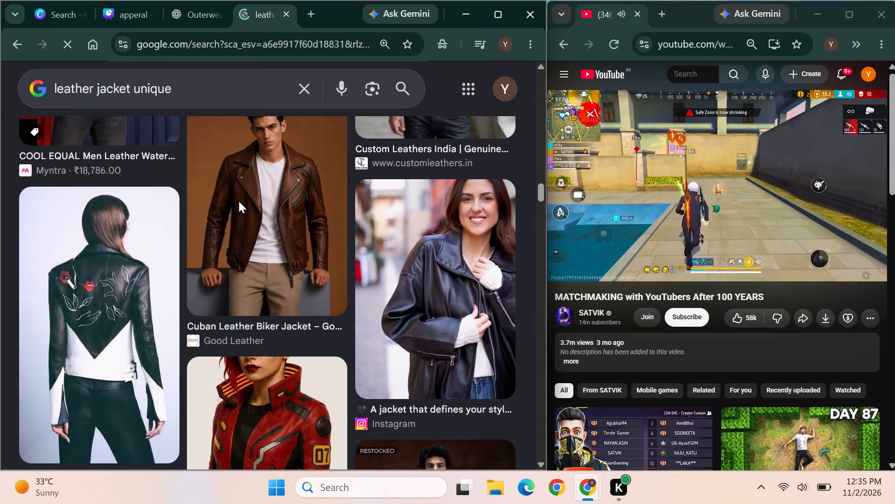
key("Down")
key("Down")
key("Down")
key("Down")
key("Down")
key("Down")
key("Down")
key("Down")
key("Down")
key("Down")
key("Down")
key("Down")
key("Down")
key("Down")
key("Down")
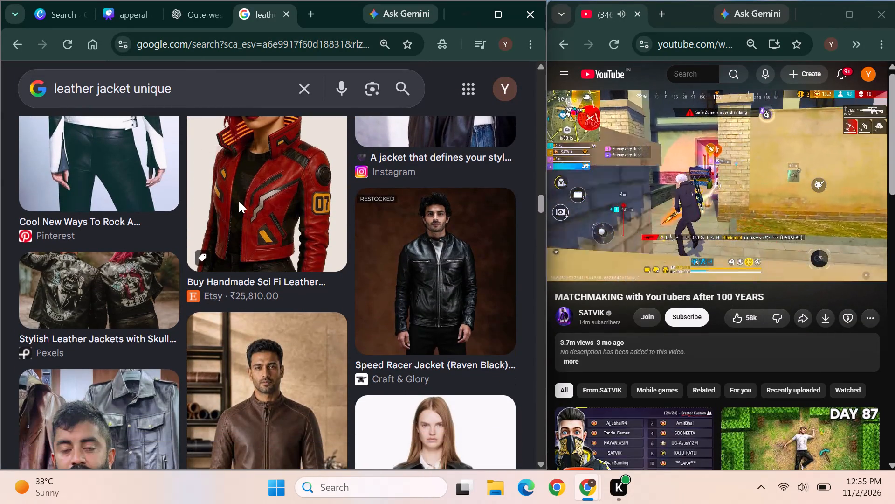
key("Down")
key("Down")
key("Down")
key("Down")
key("Down")
key("Down")
key("Down")
key("Down")
key("Down")
key("Down")
key("Down")
key("Down")
key("Down")
key("Down")
key("Down")
key("Down")
key("Down")
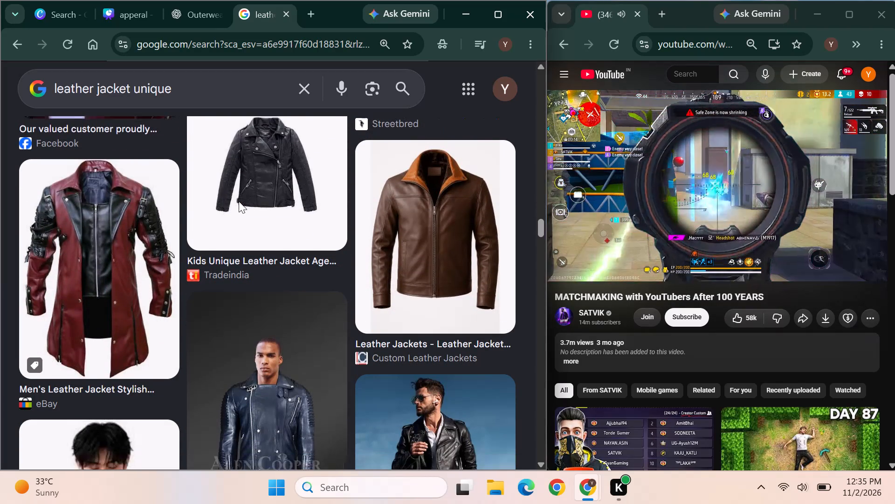
key("Down")
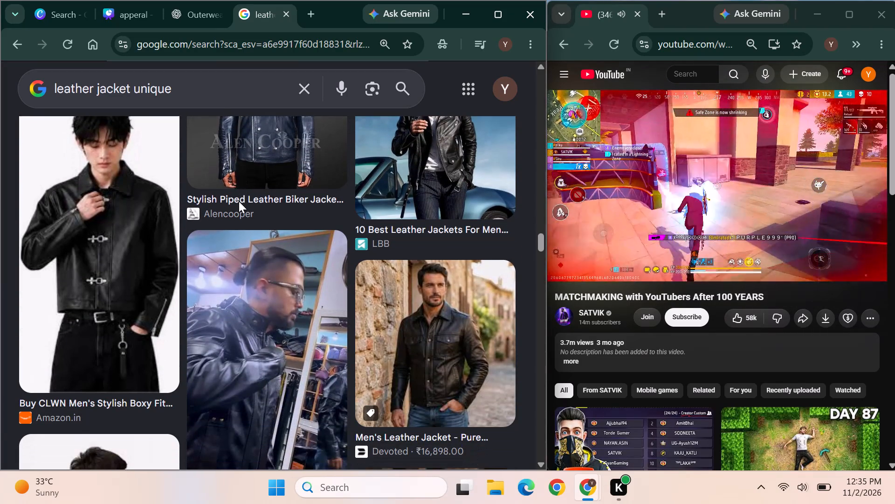
Look further through the "leather jacket unique" image results for a replacement jacket photo.
key("Down")
key("Down")
key("Down")
key("Down")
key("Down")
key("Down")
key("Down")
key("Down")
key("Down")
key("Down")
key("Down")
key("Down")
key("Down")
key("Down")
key("Down")
key("Down")
key("Down")
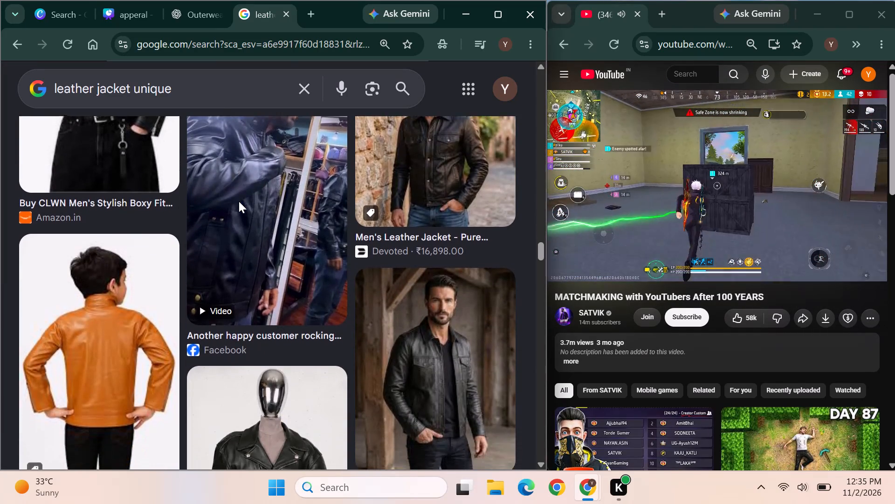
key("Down")
key("Down")
Replace the Leather filter with Hoodie on the "unique jacket" image results and look through the hooded jacket photos for a replacement.
key("Up")
key("Up")
key("Up")
key("Up")
key("Up")
key("Up")
key("Up")
key("Up")
key("Up")
key("Up")
key("Up")
key("Up")
key("Up")
key("Up")
key("Up")
key("Up")
key("Up")
key("Up")
key("Up")
key("Up")
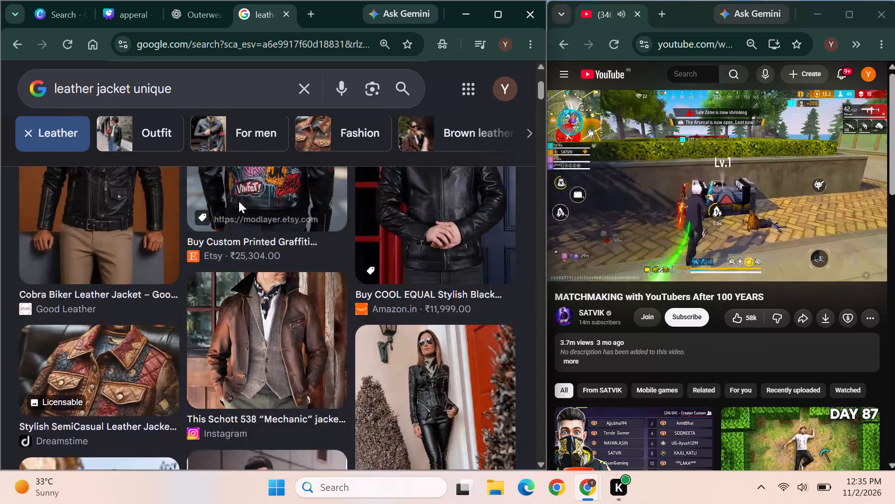
left_click(48, 188)
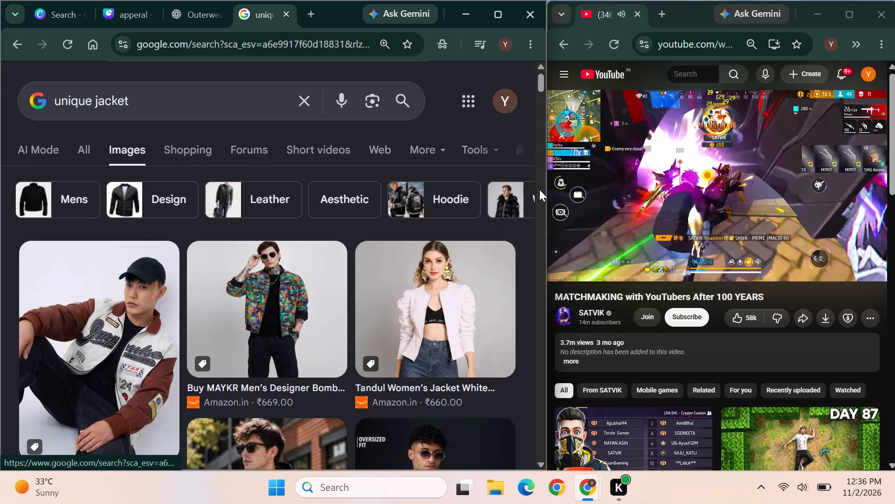
left_click(454, 194)
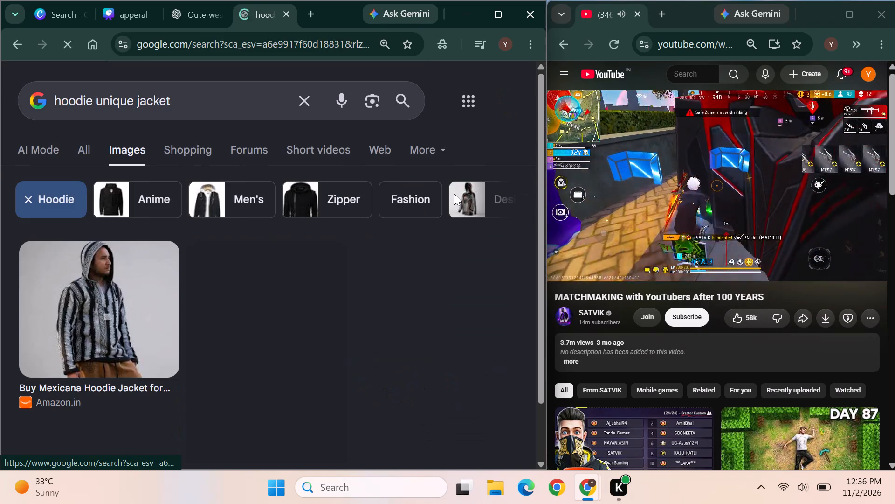
key("Down")
key("Down")
key("Down")
key("Down")
key("Down")
key("Down")
key("Down")
key("Down")
key("Down")
key("Down")
key("Down")
key("Down")
key("Down")
key("Down")
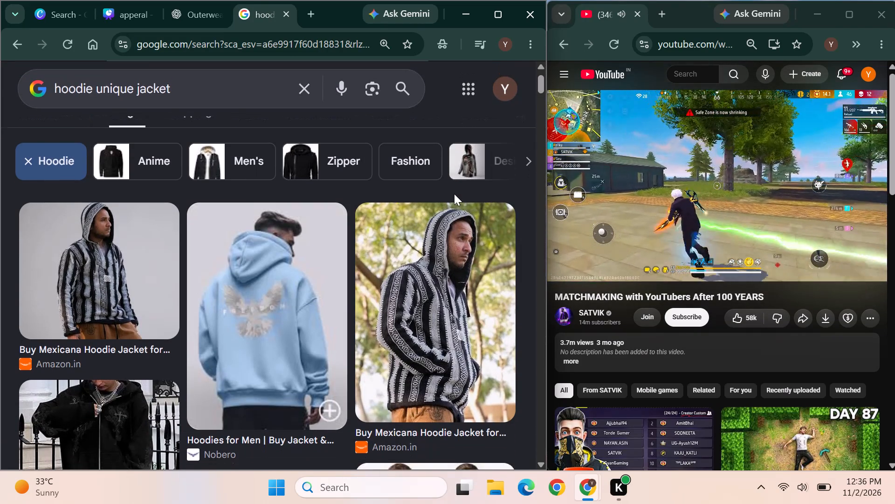
key("Down")
key("Down")
key("Down")
key("Down")
key("Down")
key("Down")
key("Down")
key("Down")
key("Down")
key("Down")
key("Down")
key("Down")
key("Down")
key("Down")
key("Down")
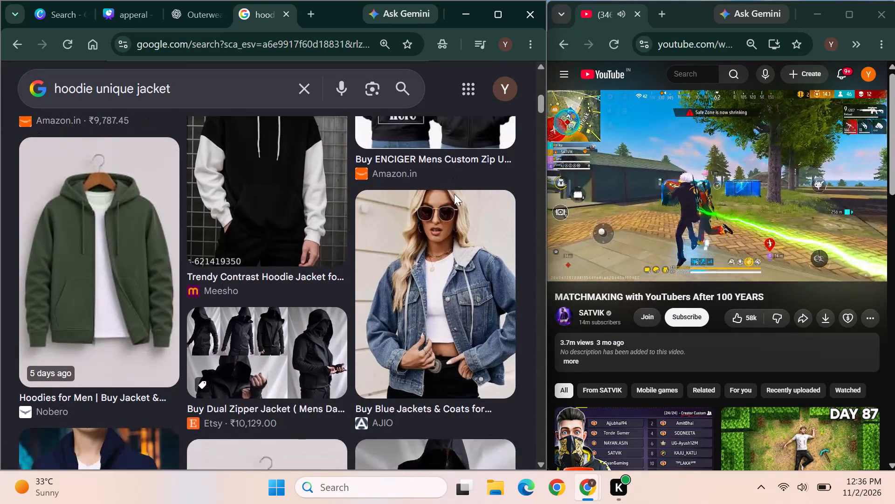
key("Down")
key("Down")
key("Down")
key("Down")
key("Down")
key("Down")
key("Down")
key("Down")
key("Down")
key("Down")
key("Down")
key("Down")
key("Down")
key("Down")
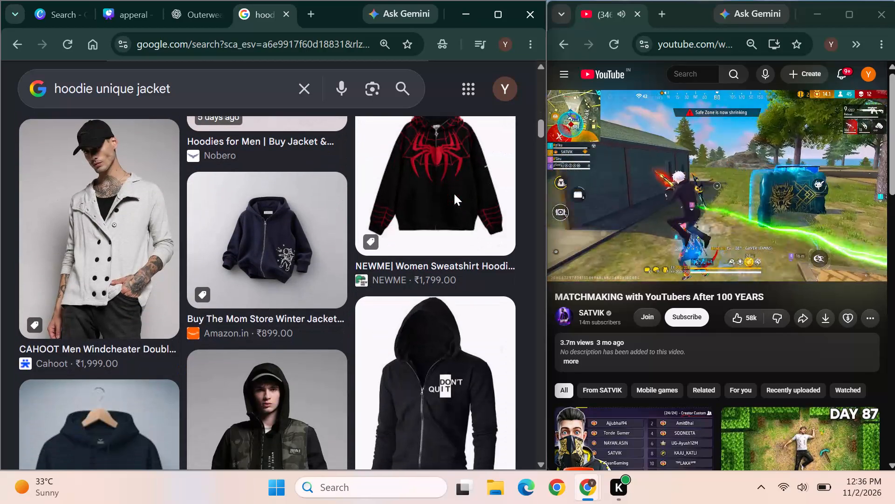
key("Down")
key("Down")
key("Down")
key("Down")
key("Down")
key("Down")
key("Down")
key("Down")
key("Down")
key("Down")
key("Down")
key("Down")
key("Down")
key("Down")
key("Down")
key("Down")
key("Down")
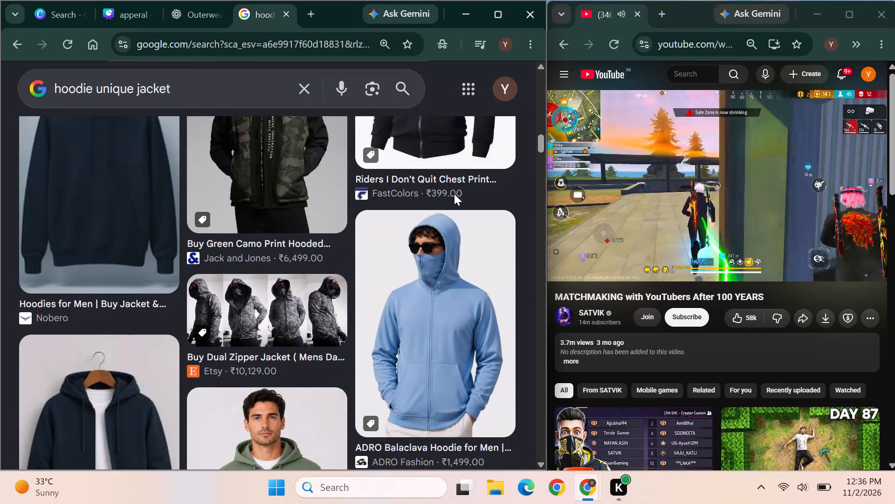
key("Down")
key("Down")
key("Down")
key("Down")
key("Down")
key("Down")
key("Down")
key("Down")
key("Down")
key("Down")
key("Down")
key("Down")
key("Down")
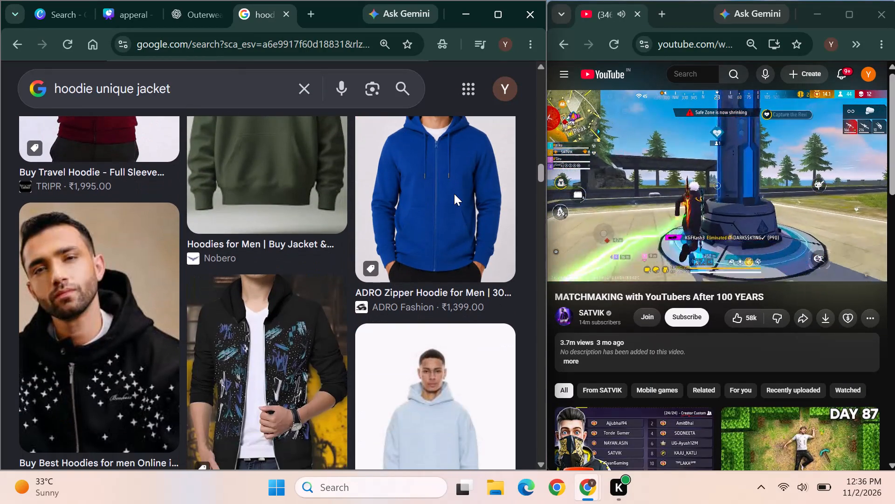
key("Down")
key("Down")
key("Down")
key("Down")
key("Down")
key("Down")
key("Down")
key("Down")
key("Down")
key("Down")
key("Down")
key("Down")
key("Down")
key("Down")
key("Down")
key("Down")
key("Down")
key("Down")
Add the Sweater filter to the "hoodie unique jacket" image results and look through the photos for a jacket for page 4.
key("Up")
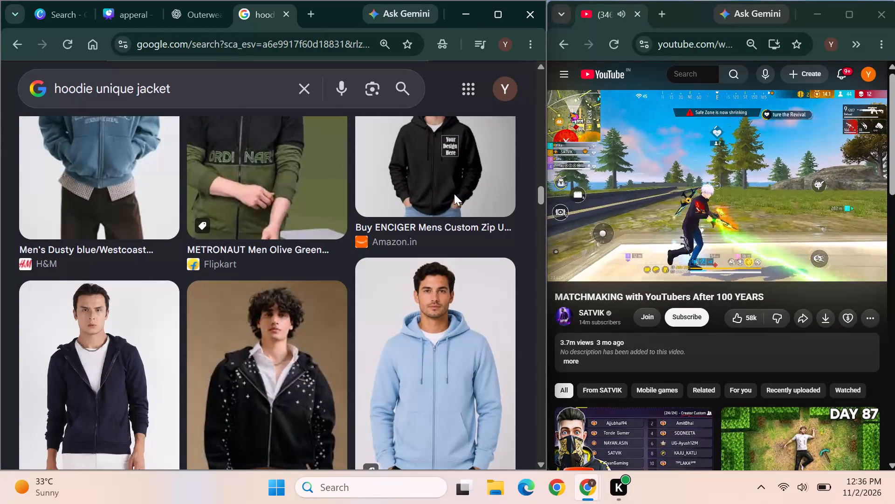
key("Up")
key("Up")
key("Up")
key("Up")
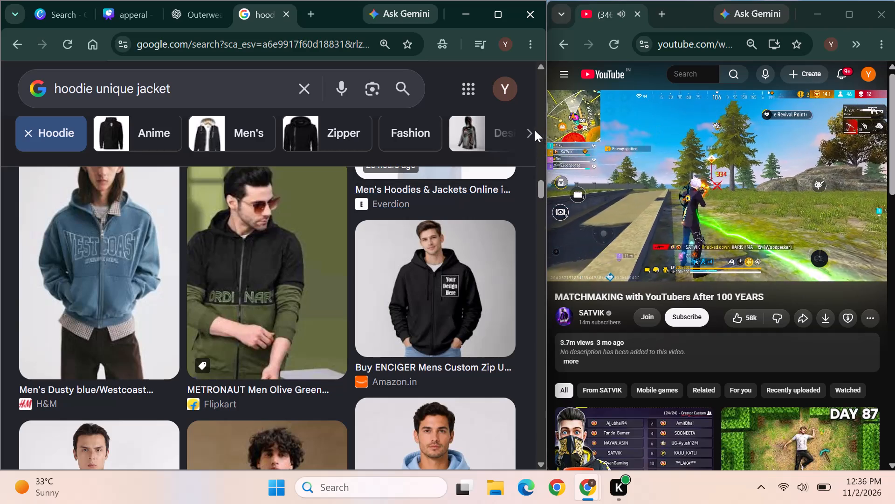
left_click(528, 130)
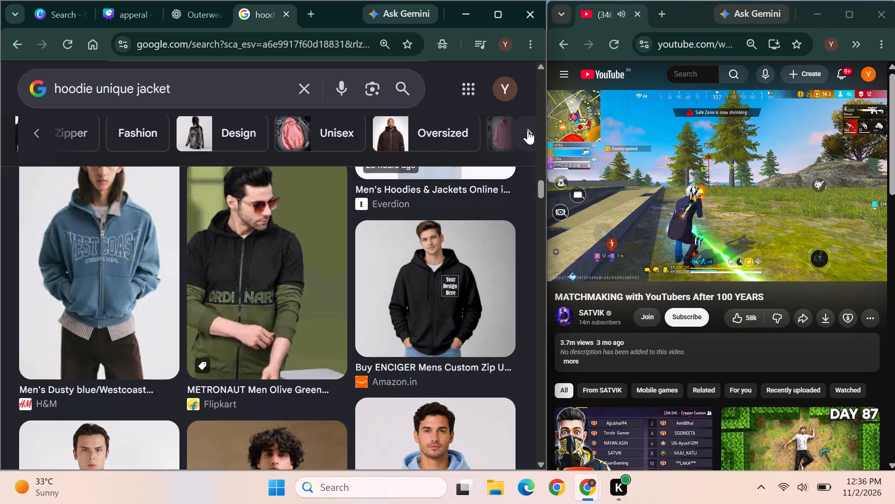
left_click(523, 129)
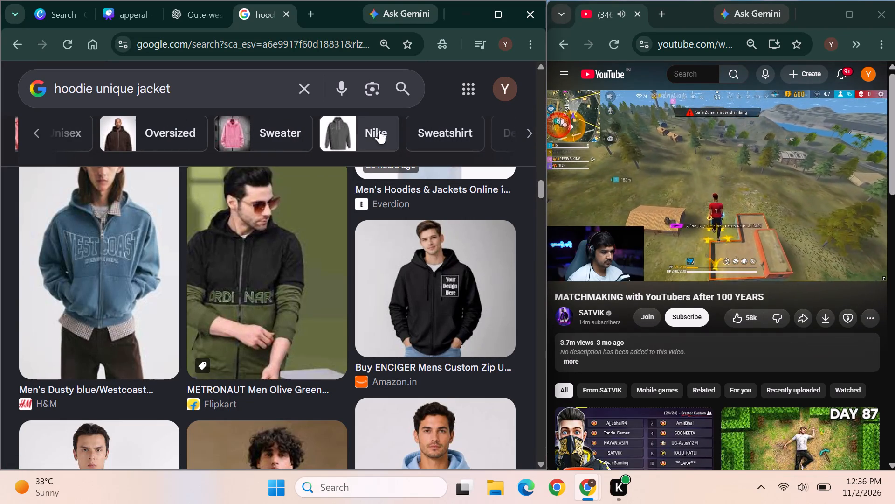
left_click(281, 129)
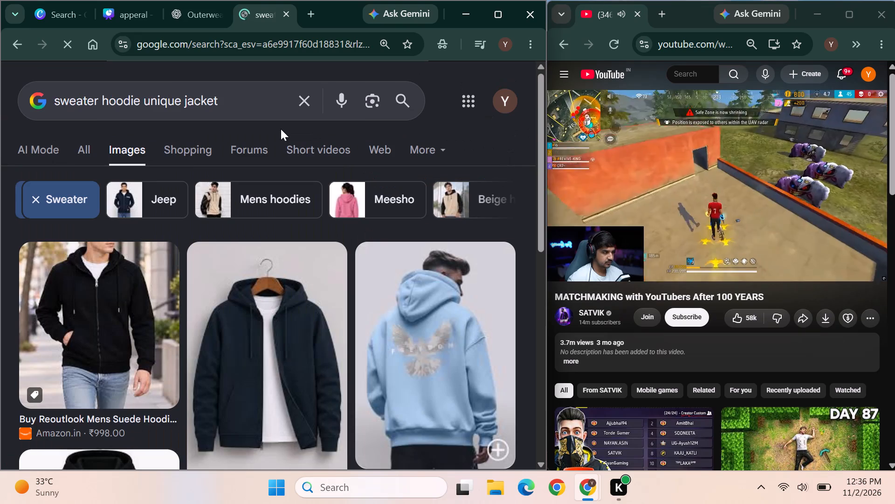
key("Down")
key("Down")
key("Down")
key("Down")
key("Down")
key("Down")
key("Down")
key("Down")
key("Down")
key("Down")
key("Down")
key("Down")
key("Down")
key("Down")
key("Down")
key("Down")
key("Down")
key("Down")
key("Down")
key("Down")
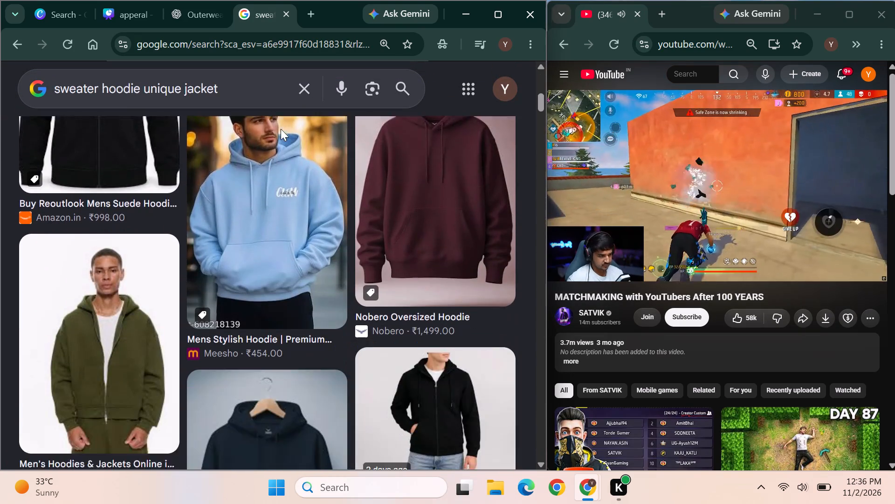
key("Down")
key("Down")
key("Down")
key("Down")
key("Down")
key("Down")
key("Down")
key("Down")
key("Down")
key("Down")
key("Down")
key("Down")
key("Down")
key("Down")
key("Down")
key("Down")
key("Down")
key("Down")
key("Down")
key("Down")
key("Down")
key("Down")
key("Down")
key("Down")
key("Down")
key("Down")
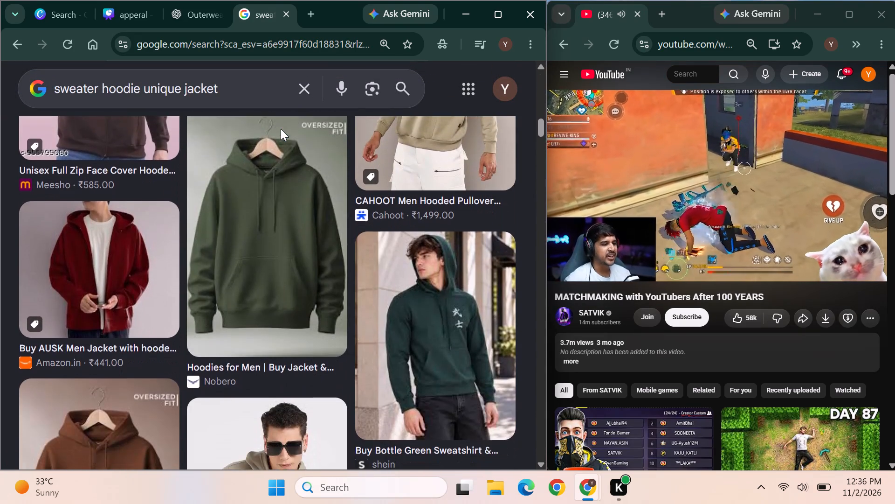
key("Up")
key("Up")
key("Up")
key("Up")
key("Up")
key("Up")
key("Up")
key("Up")
key("Up")
key("Up")
key("Up")
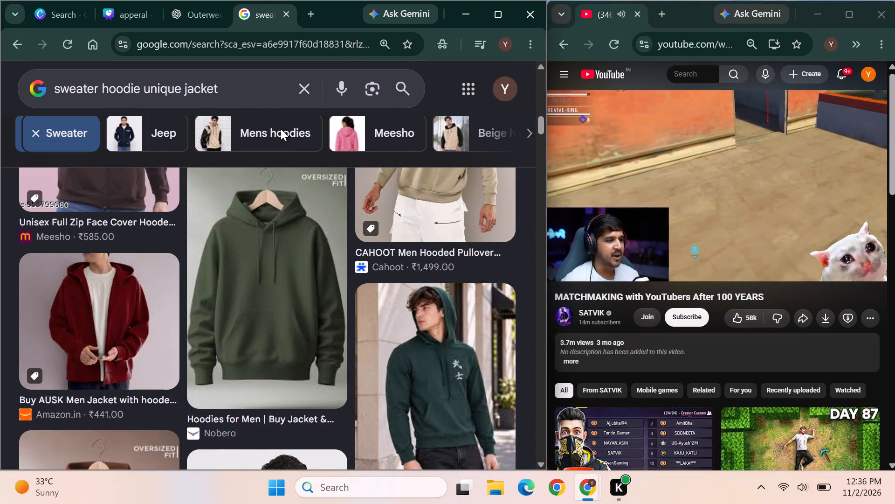
Bring the maroon hooded AUSK jacket photo into page 4 of the Canva design, between the APPERAL label and the TOPS COLLECTION heading.
left_click_drag(112, 315, 260, 0)
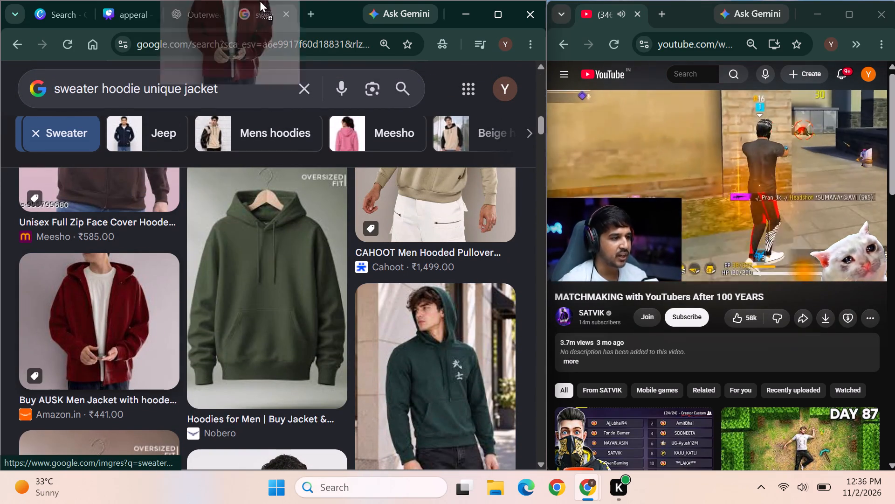
left_click_drag(260, 0, 299, 279)
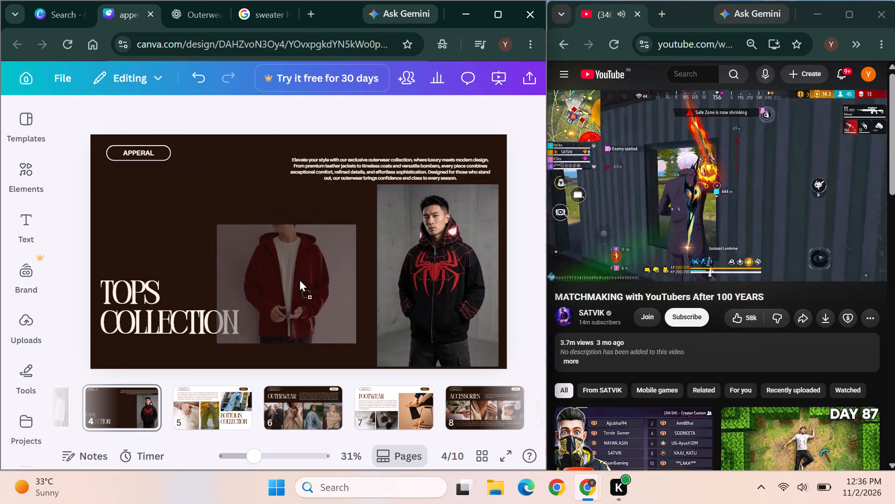
left_click_drag(299, 279, 186, 212)
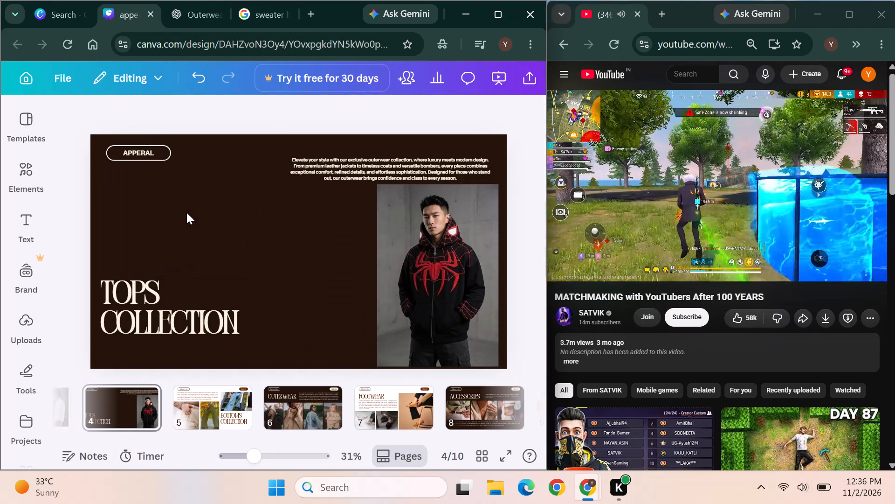
left_click_drag(302, 241, 151, 196)
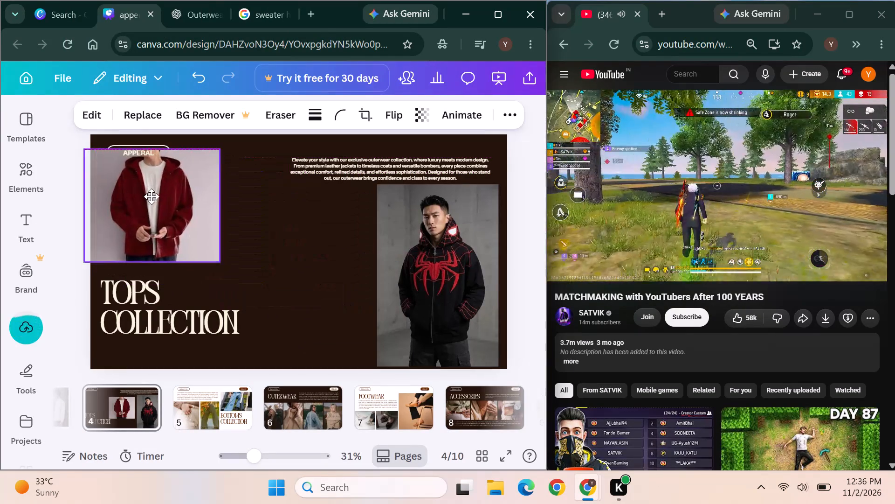
left_click_drag(151, 196, 177, 210)
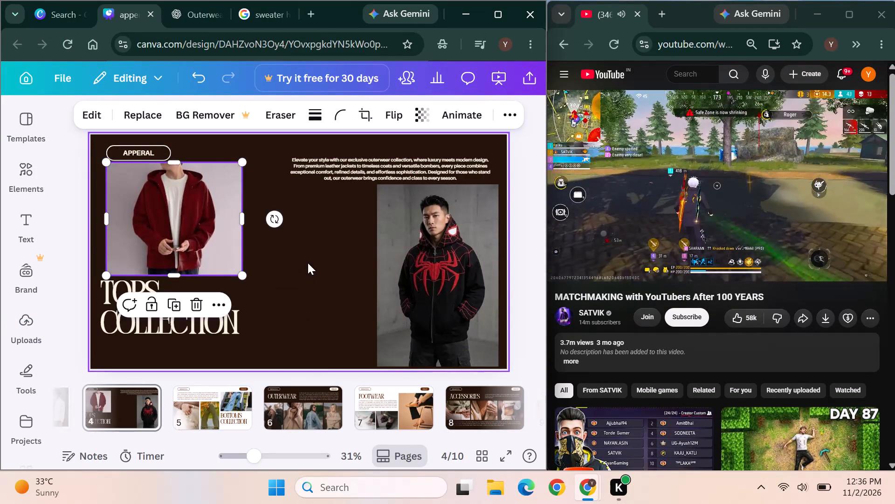
left_click(304, 269)
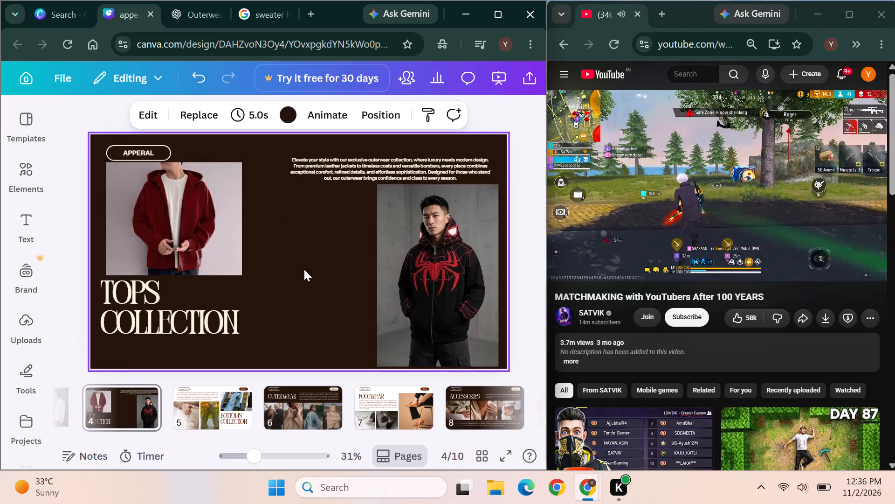
Return to the "sweater hoodie unique jacket" image results and look through them for another jacket photo, comparing with page 4 in Canva.
left_click(257, 14)
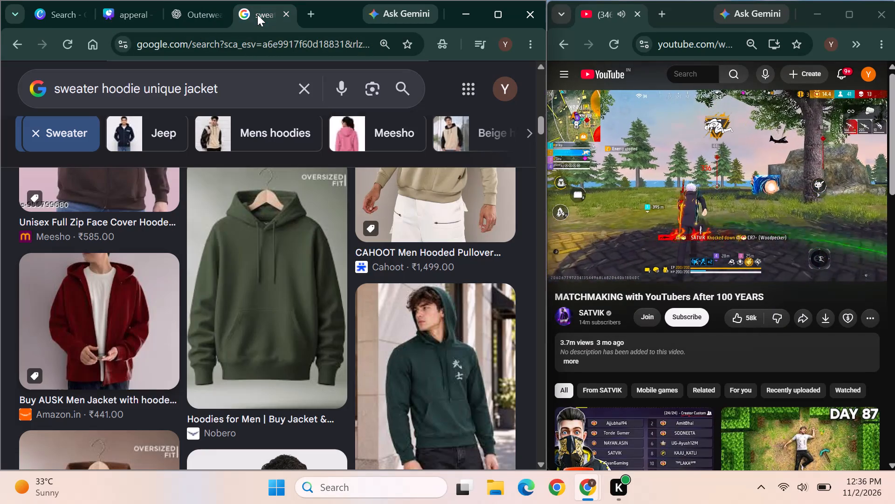
key("Down")
key("Down")
key("Down")
key("Down")
key("Down")
key("Down")
key("Down")
key("Down")
key("Down")
key("Down")
key("Down")
key("Down")
key("Down")
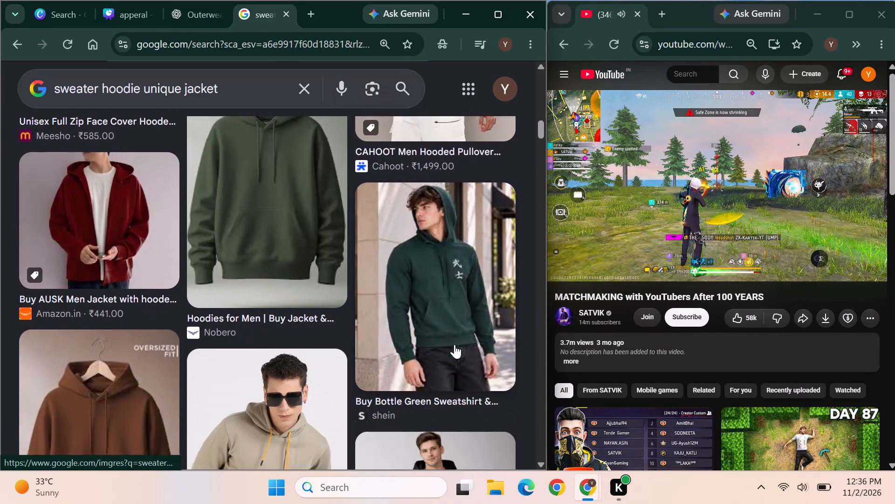
key("Down")
key("Down")
key("Down")
key("Down")
key("Down")
key("Up")
key("Up")
key("Up")
key("Up")
key("Up")
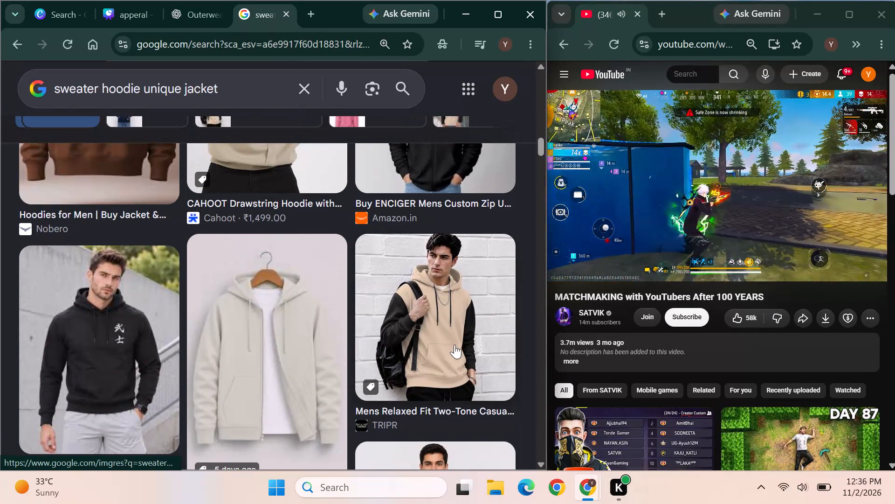
key("Up")
left_click(198, 21)
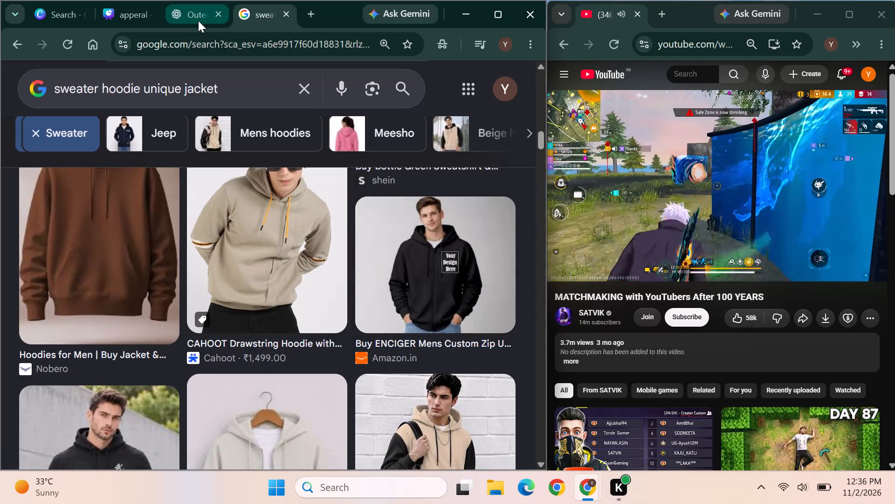
left_click(131, 6)
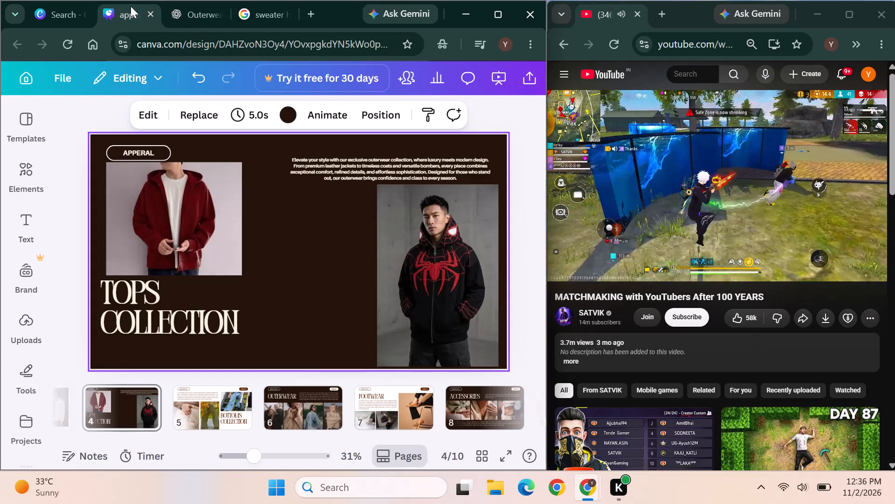
left_click(262, 14)
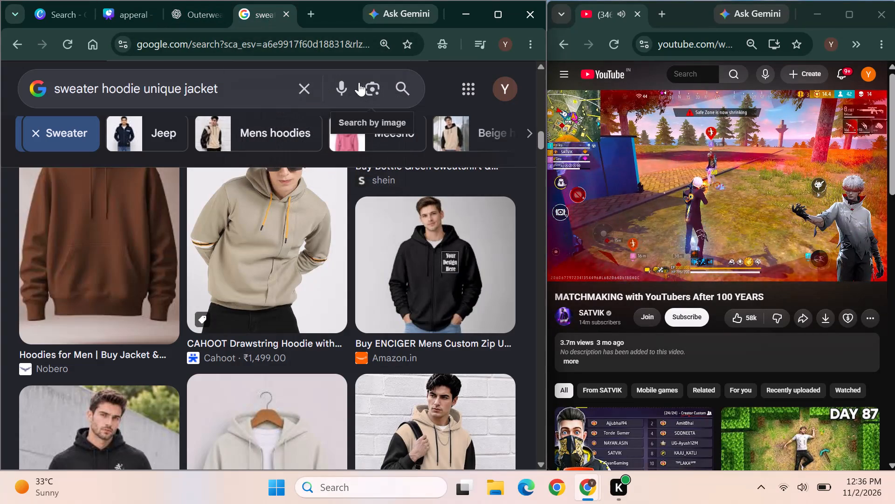
Search the images for "leather jackets men" from the search suggestions and look over the first results.
left_click(310, 88)
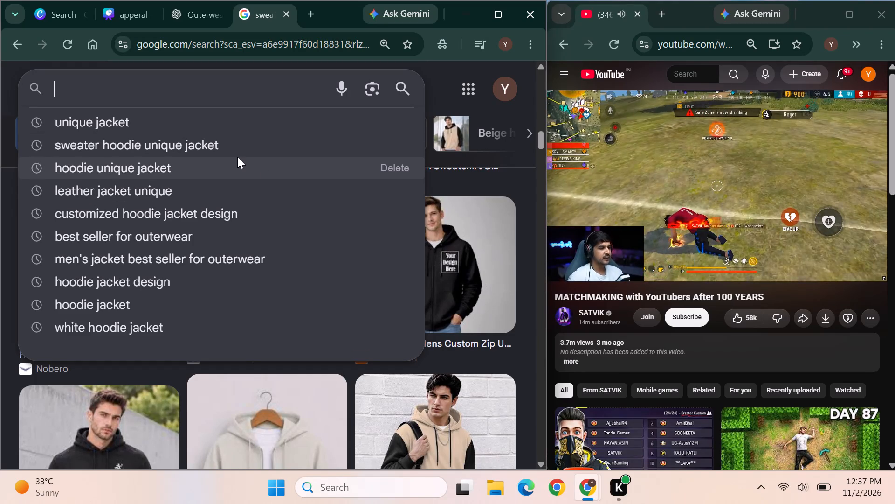
type("LE")
key("a")
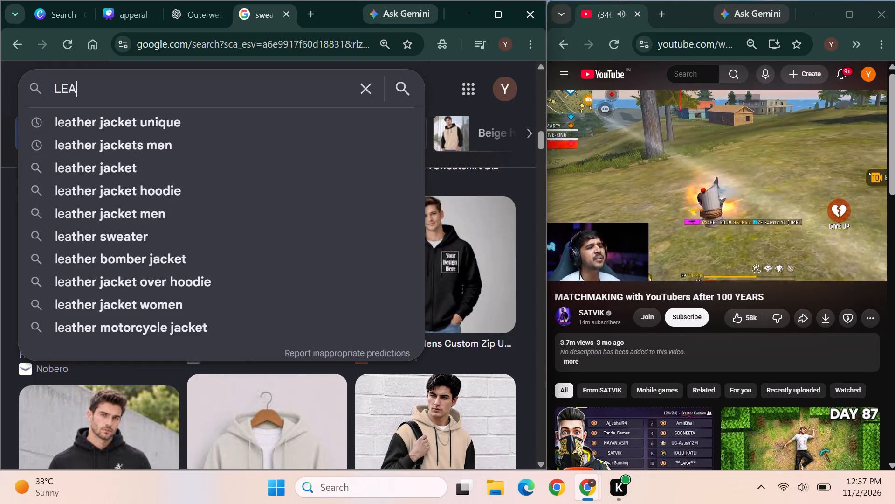
type("THER")
key("space")
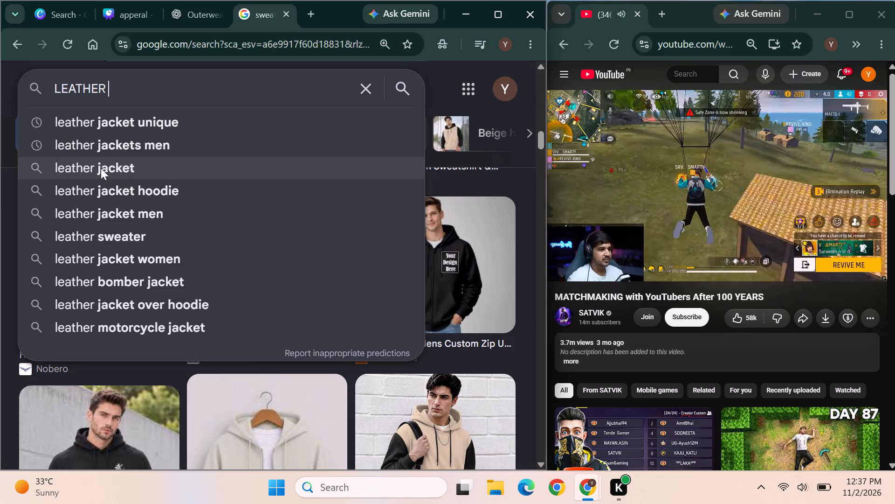
left_click(136, 140)
key("Down")
key("Down")
key("Down")
key("Down")
key("Down")
key("Down")
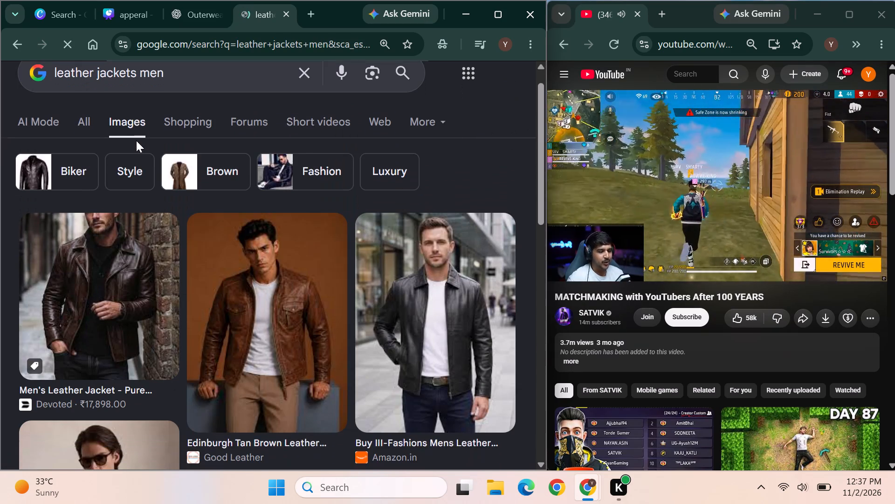
key("Up")
key("Up")
key("Up")
key("Up")
key("Up")
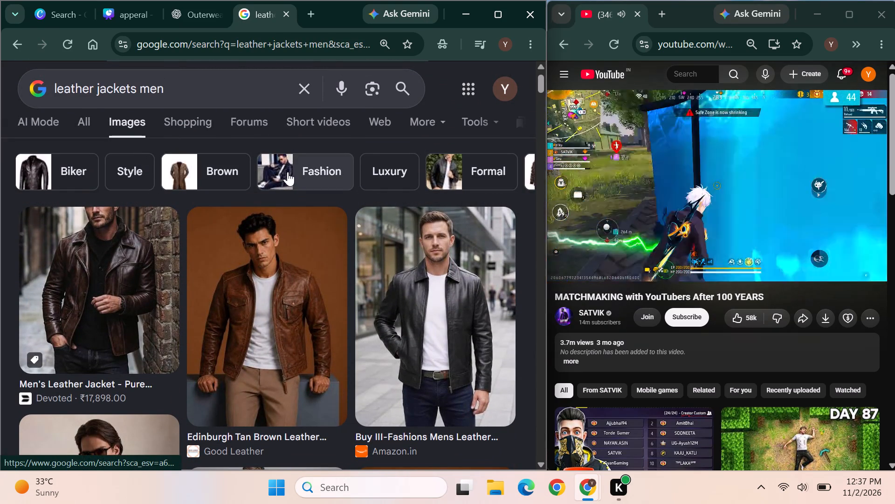
Narrow the "leather jackets men" image results with the Luxury filter and look through the photos for a jacket for page 4.
left_click(374, 171)
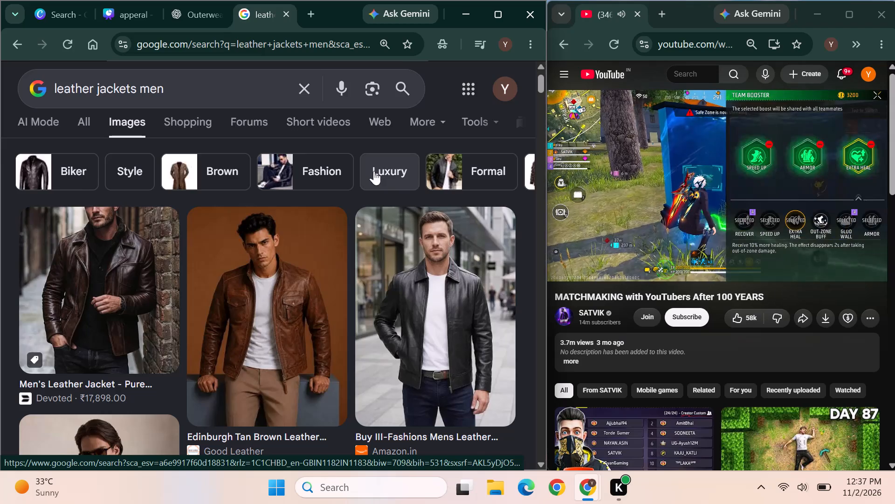
key("Down")
key("Down")
key("Down")
key("Down")
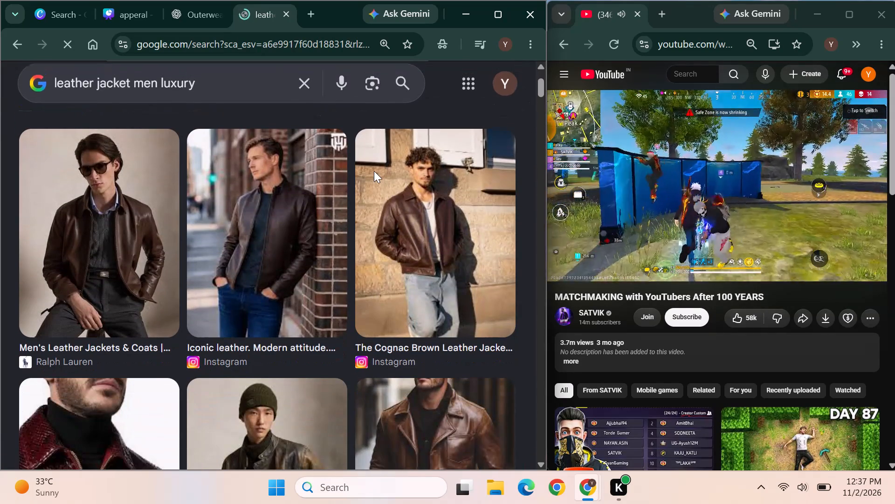
key("Down")
key("Down")
key("Down")
key("Down")
key("Down")
key("Down")
key("Down")
key("Down")
key("Down")
key("Down")
key("Down")
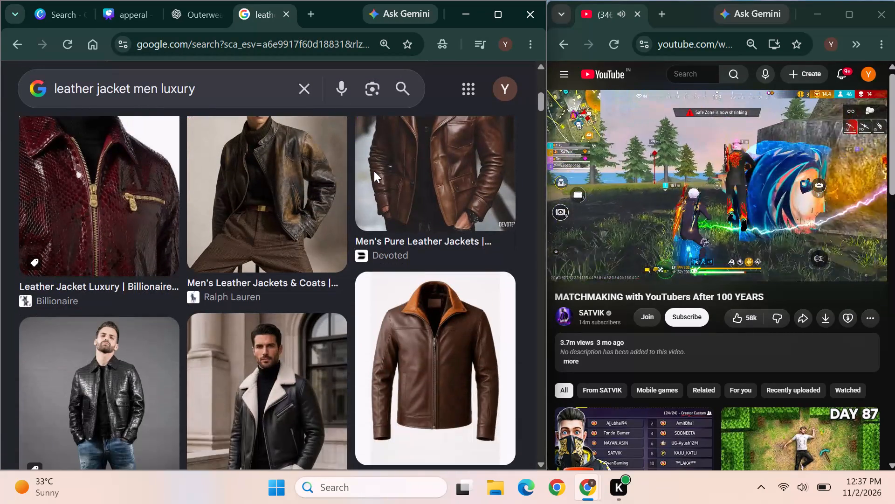
key("Down")
key("Down")
key("Down")
key("Down")
key("Down")
key("Down")
key("Down")
key("Down")
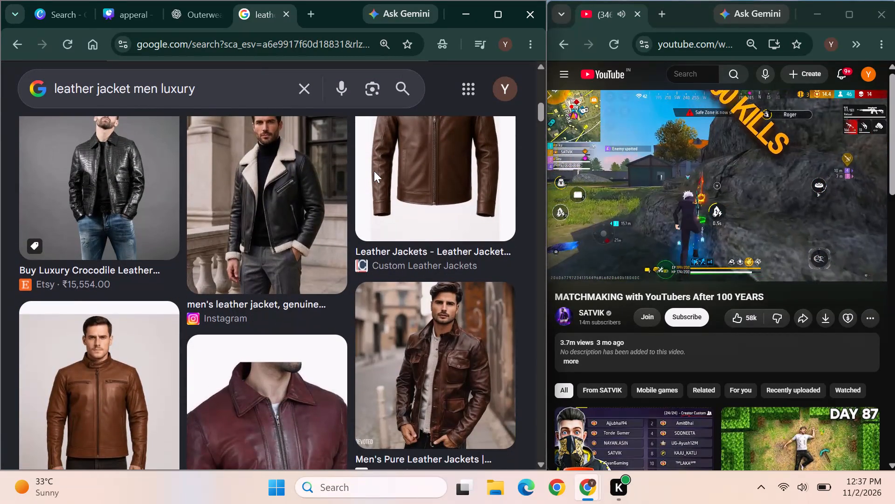
key("Down")
key("Down")
key("Down")
key("Down")
key("Down")
key("Down")
key("Down")
key("Down")
key("Down")
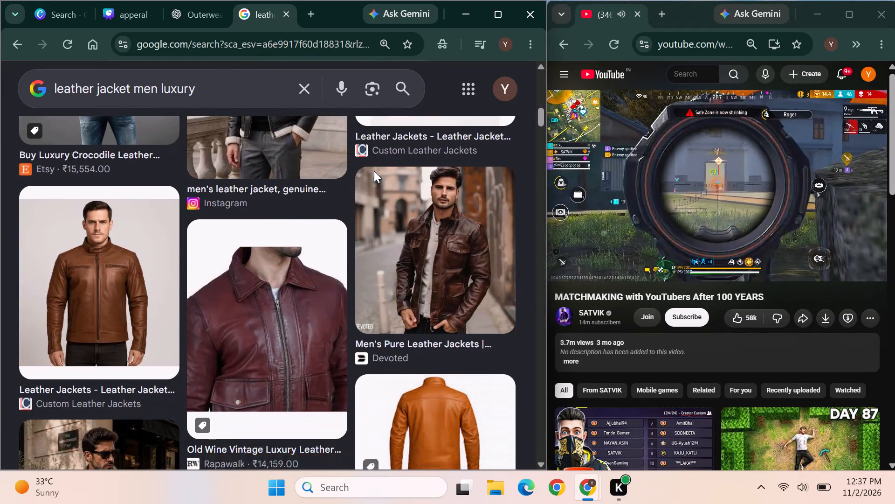
key("Down")
key("Down")
key("Down")
key("Down")
key("Down")
key("Down")
key("Down")
key("Down")
key("Down")
key("Down")
key("Down")
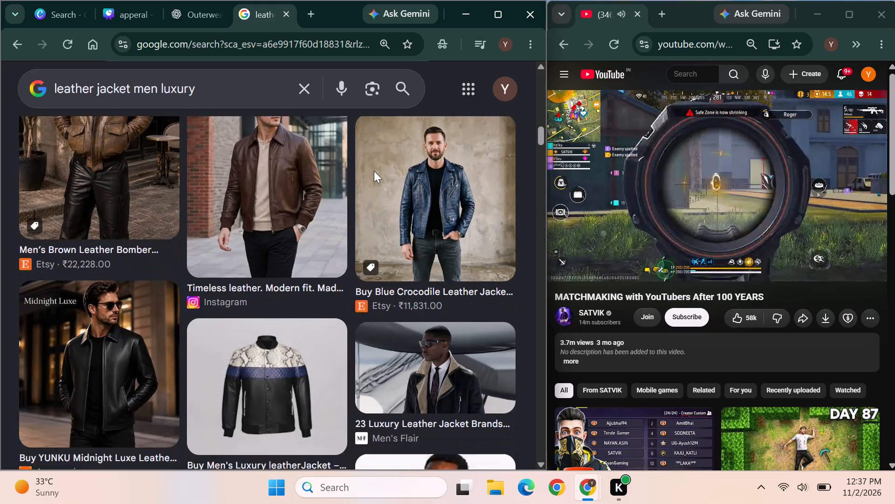
key("Up")
key("Down")
key("Down")
key("Down")
key("Down")
key("Down")
key("Down")
key("Down")
key("Down")
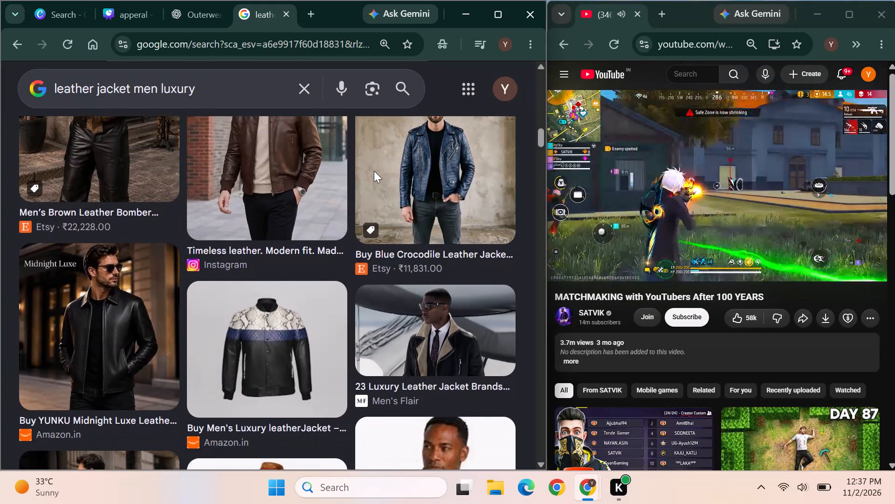
key("Up")
key("Up")
key("Up")
key("Up")
key("Up")
key("Up")
key("Up")
key("Up")
key("Up")
key("Up")
key("Up")
key("Up")
key("Up")
key("Up")
key("Up")
key("Up")
key("Up")
key("Up")
key("Up")
key("Up")
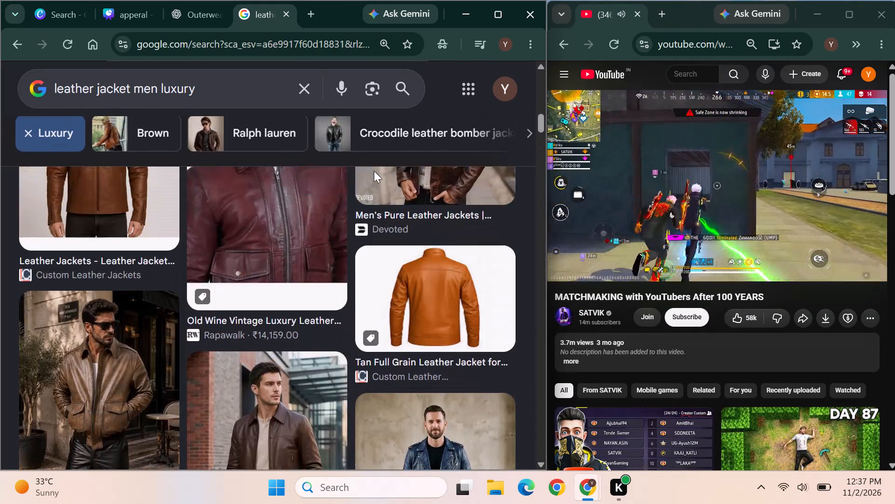
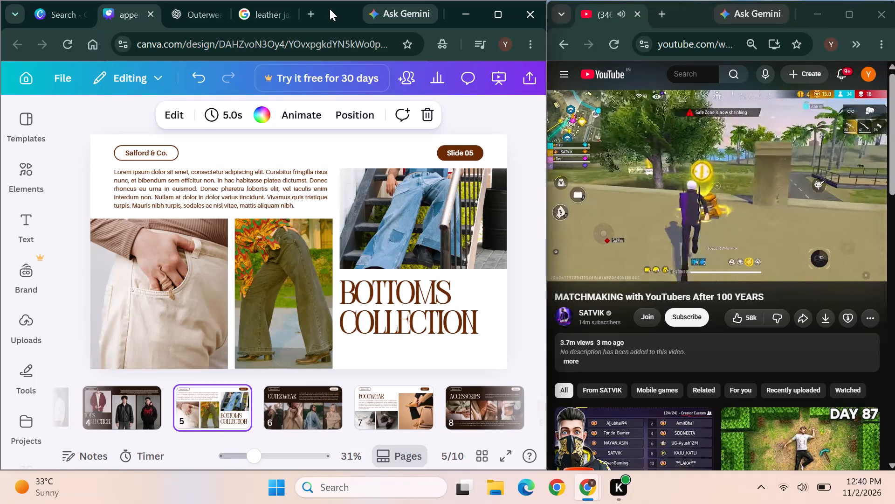
left_click(275, 170)
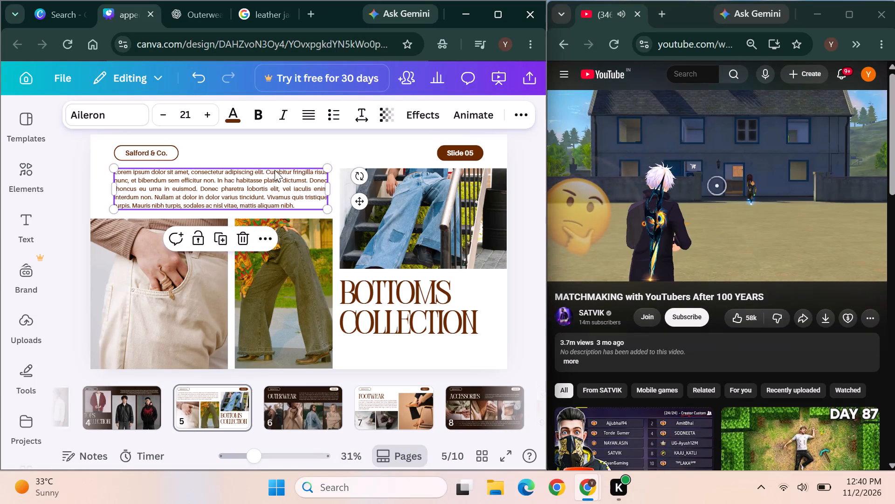
left_click(182, 17)
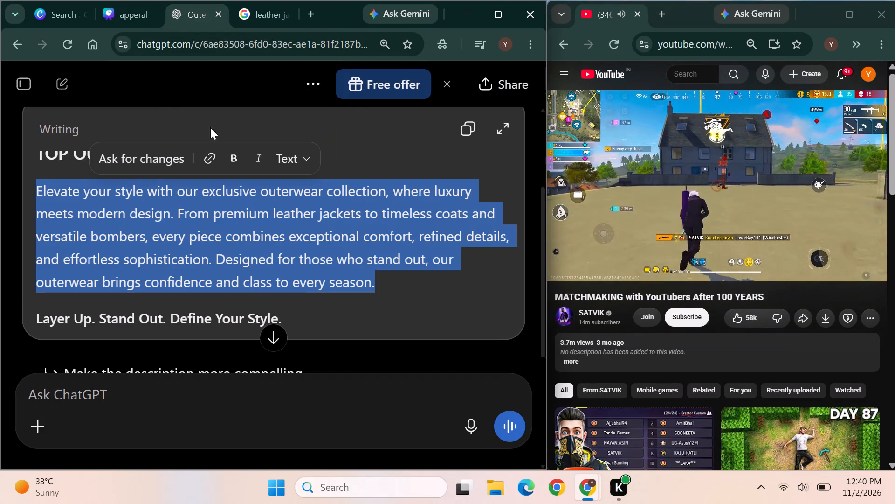
left_click(273, 338)
left_click(187, 385)
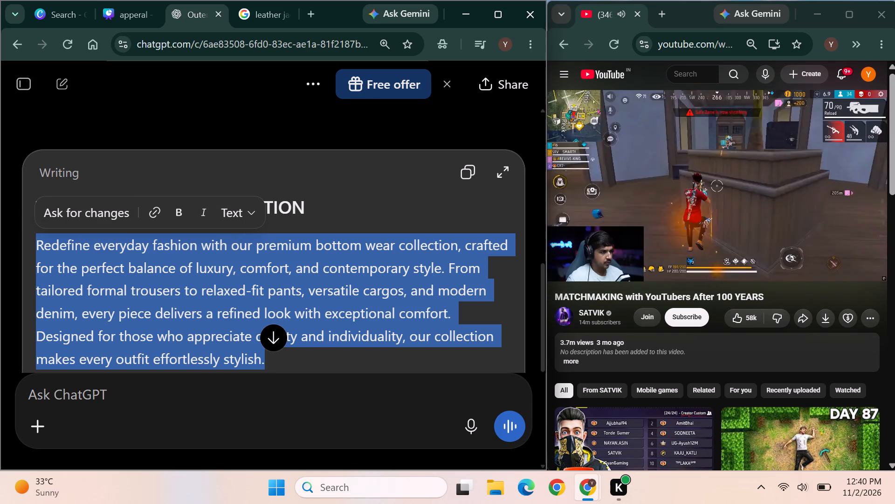
key("ctrl+c")
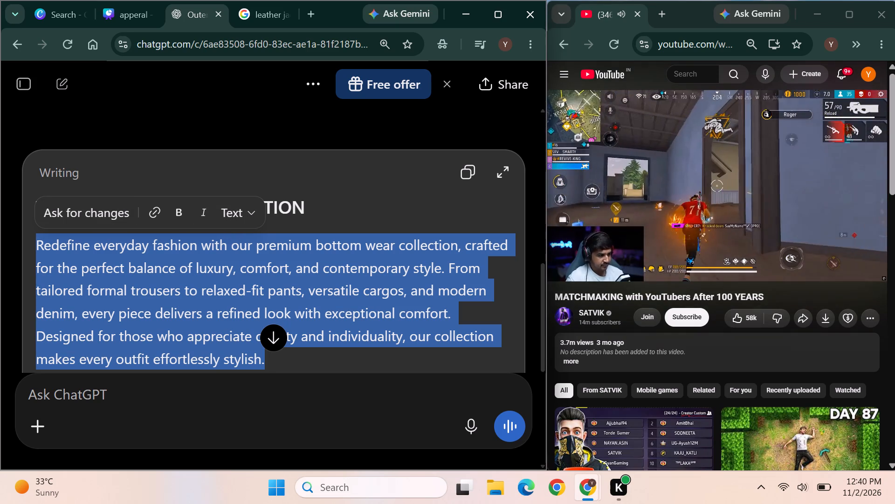
key("ctrl+c")
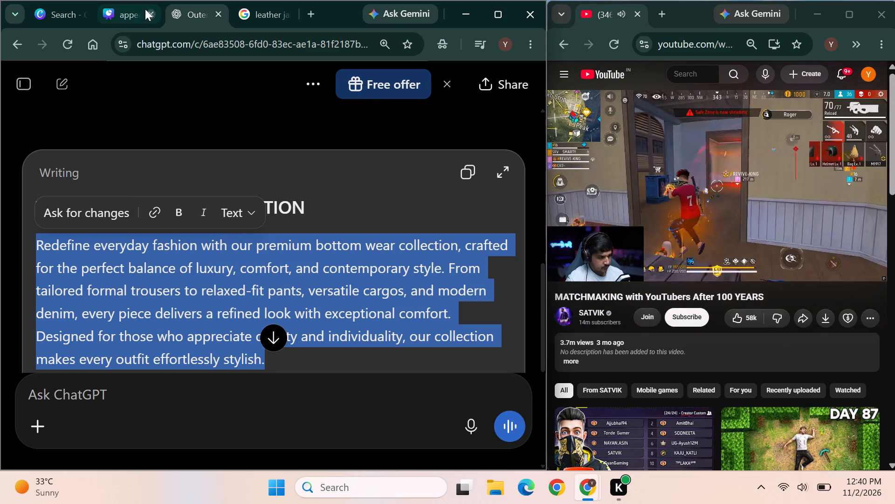
Replace the lorem ipsum paragraph on page 5 of the Canva design with the copied bottom wear description.
double_click(124, 5)
left_click(269, 185)
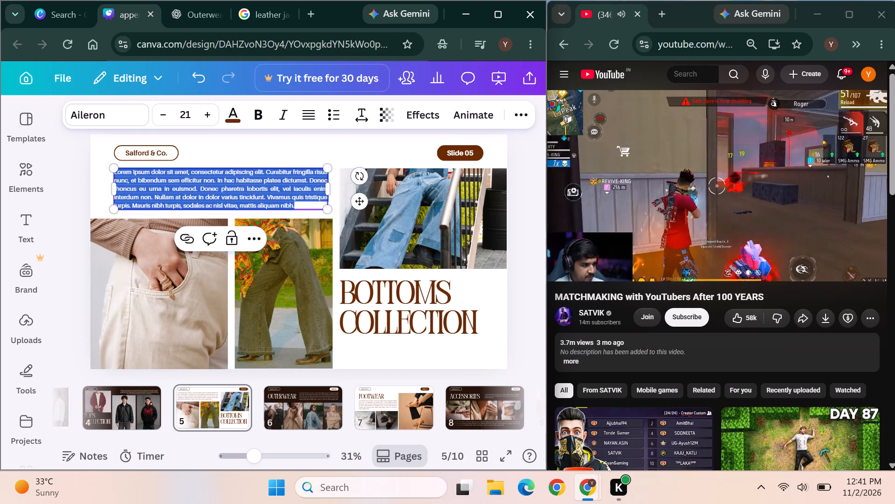
key("ctrl+v")
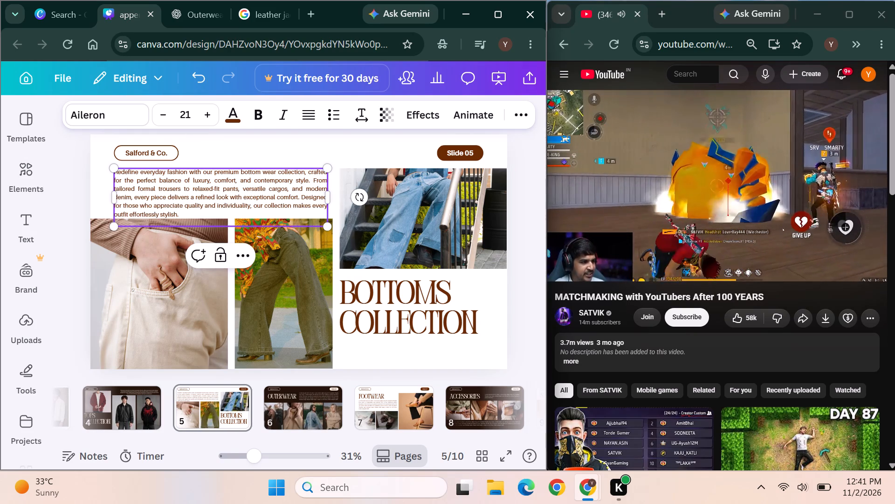
double_click(97, 189)
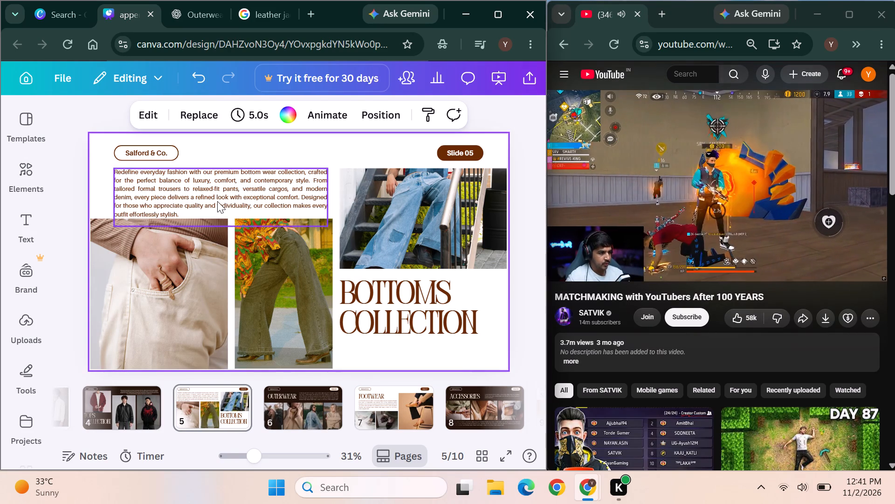
triple_click(218, 198)
left_click_drag(218, 198, 218, 191)
triple_click(218, 191)
left_click(218, 190)
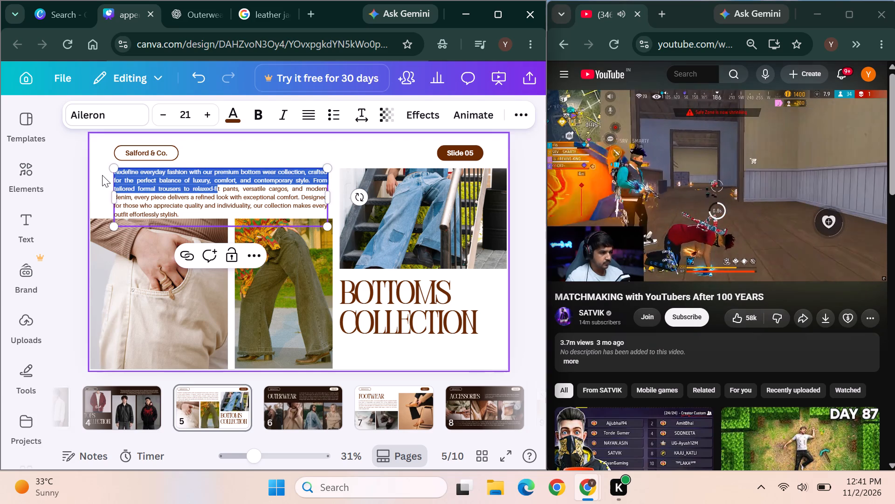
double_click(95, 192)
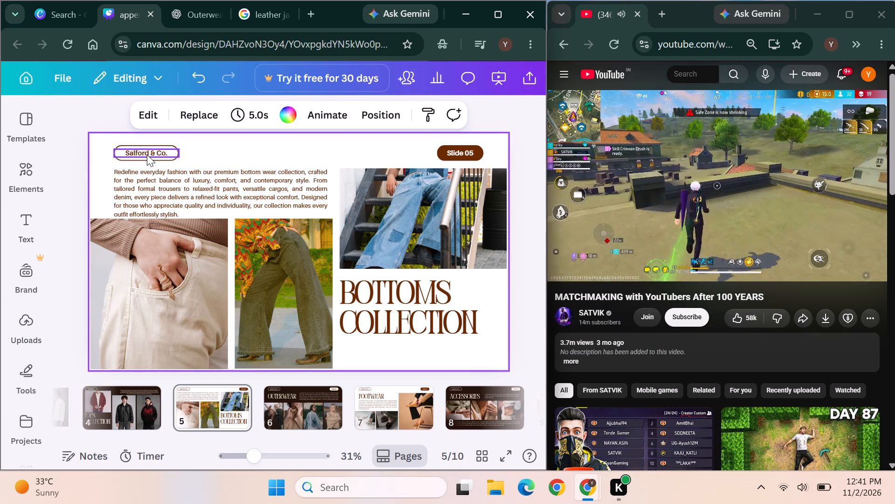
Change the Salford & Co. label on page 5 to APPERAL.
double_click(147, 154)
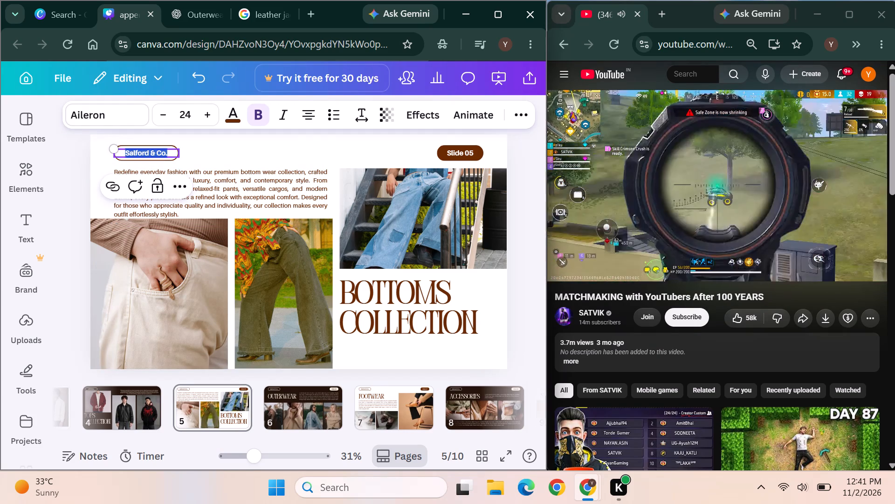
type("APPERAL")
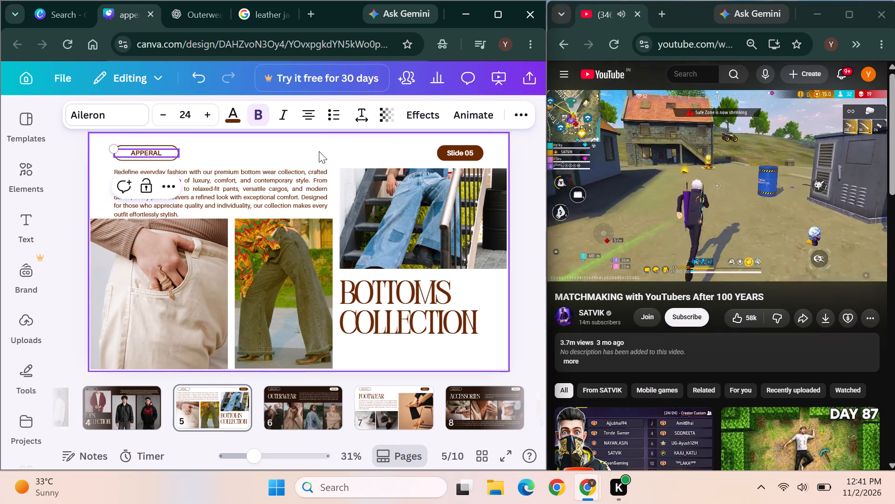
double_click(319, 151)
Delete the blue jeans photo above the BOTTOMS COLLECTION heading together with its frame.
left_click(369, 218)
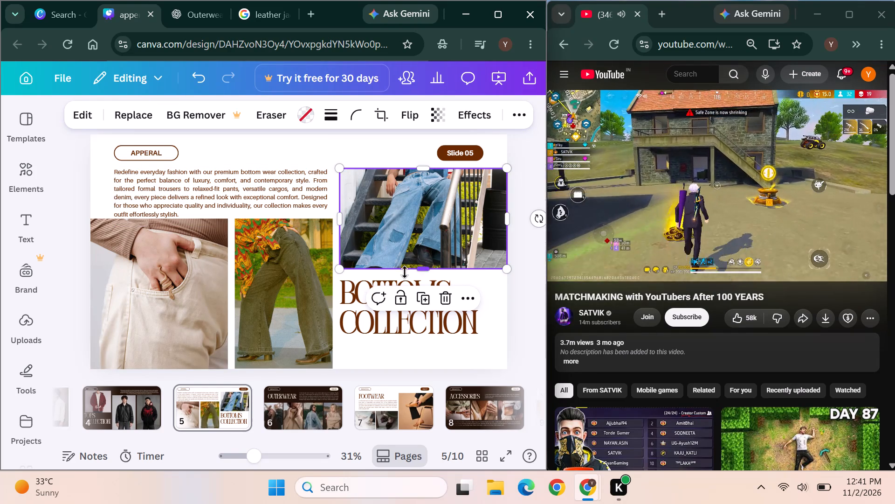
left_click(441, 299)
left_click(443, 357)
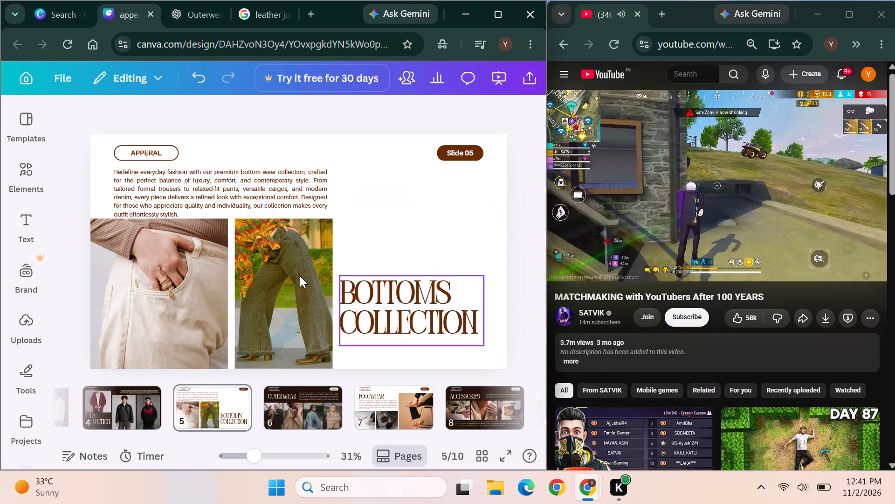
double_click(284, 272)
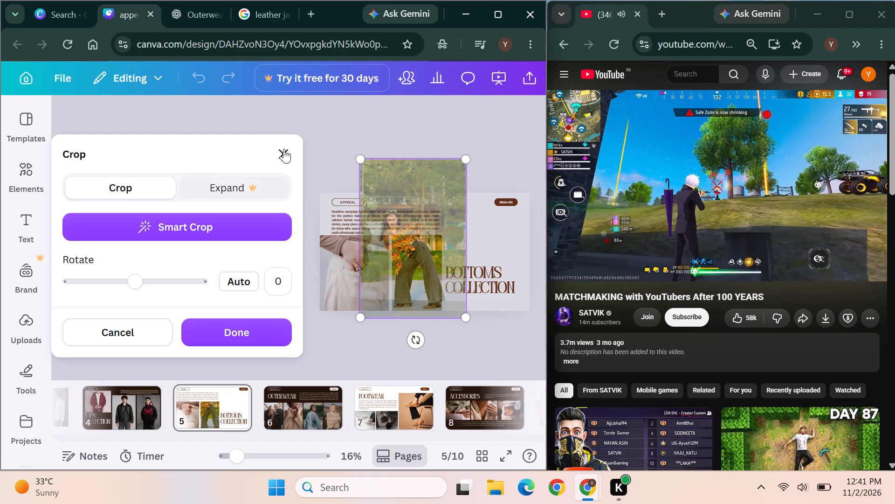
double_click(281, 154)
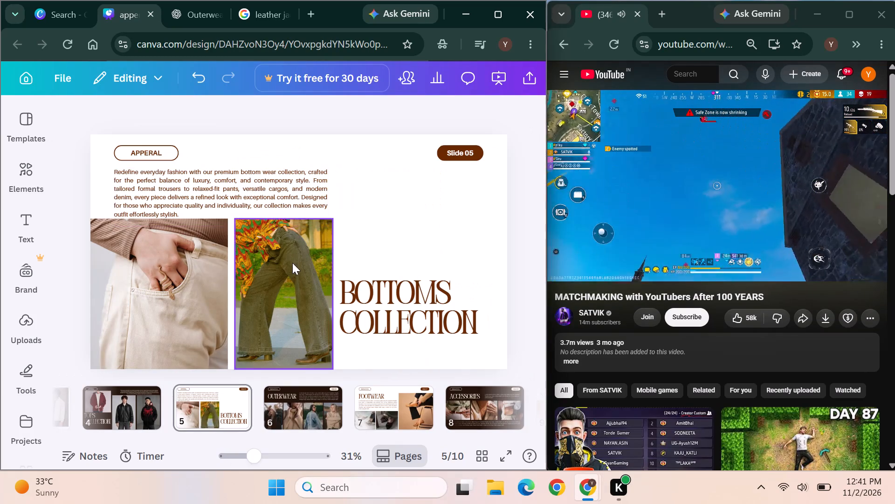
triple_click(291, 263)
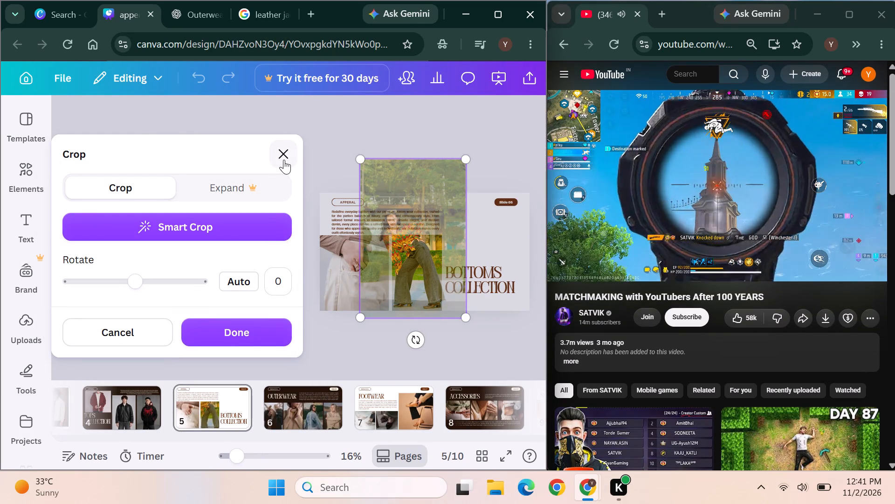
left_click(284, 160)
Delete the olive trousers photo and the beige trousers photo on page 5 together with their frames.
left_click(293, 268)
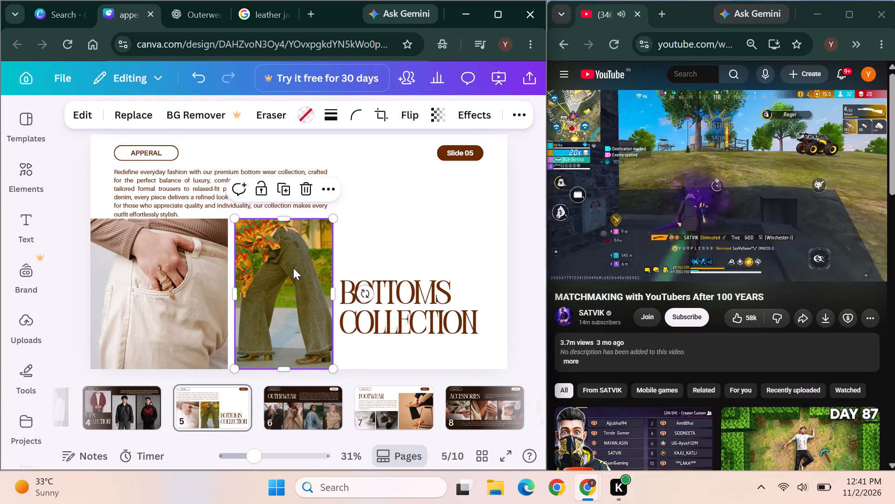
left_click(303, 255)
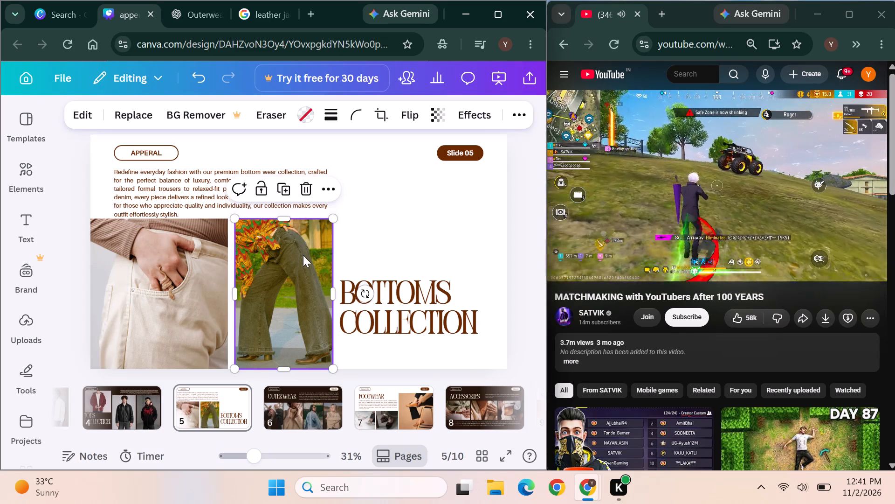
left_click(306, 194)
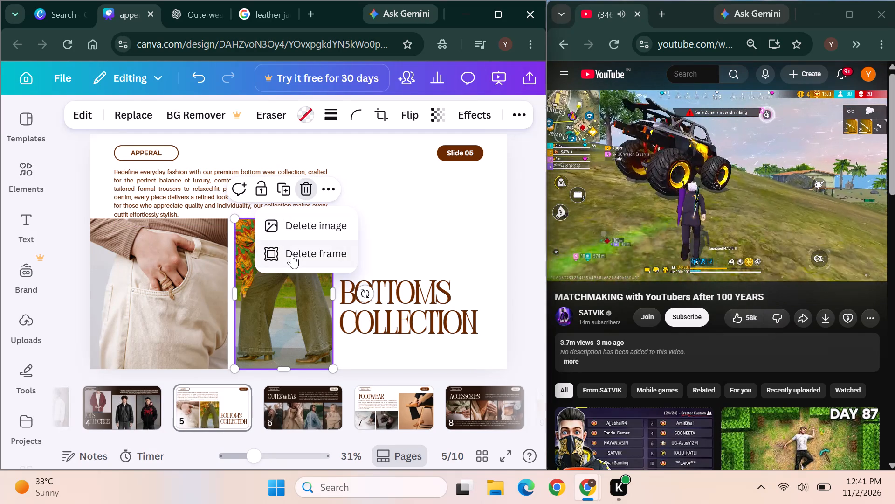
left_click(292, 254)
left_click(177, 282)
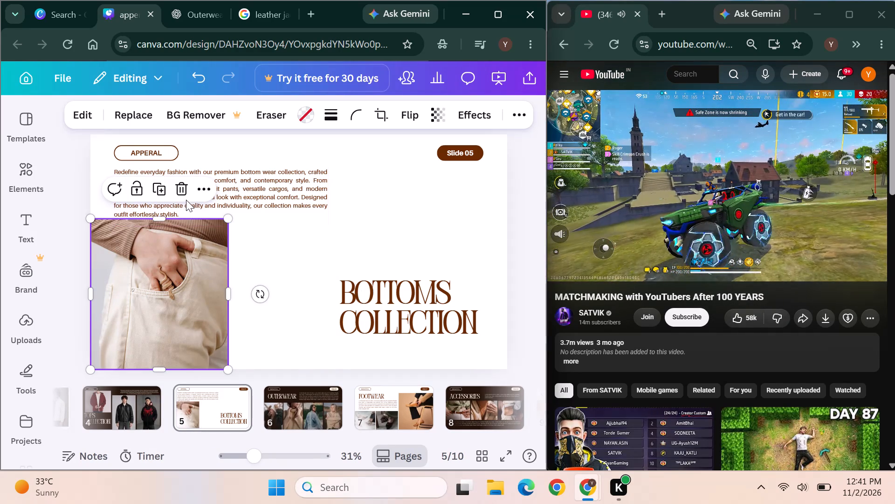
left_click(186, 195)
left_click(202, 249)
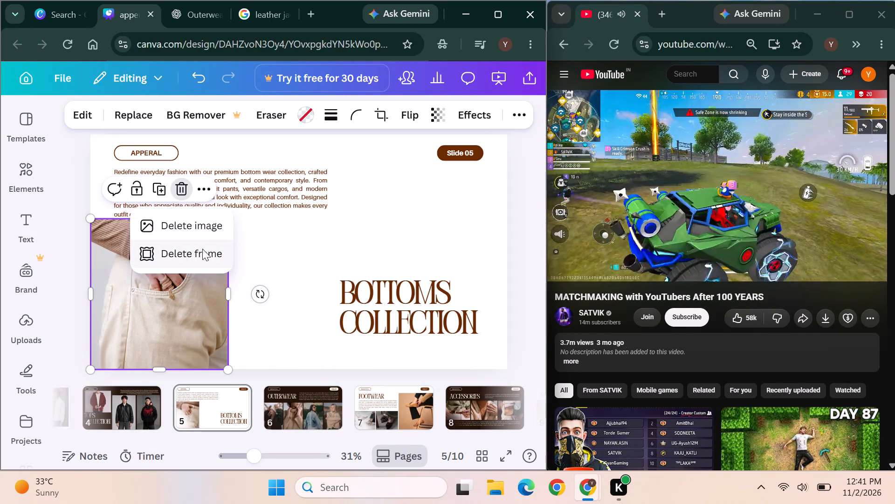
Delete the Slide 05 text and the brown pill shape behind it on page 5.
left_click(453, 154)
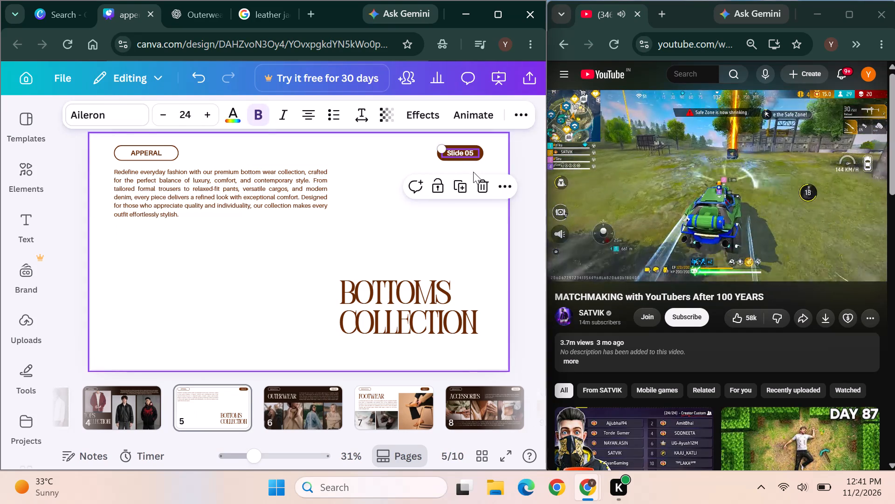
left_click(481, 186)
left_click(460, 157)
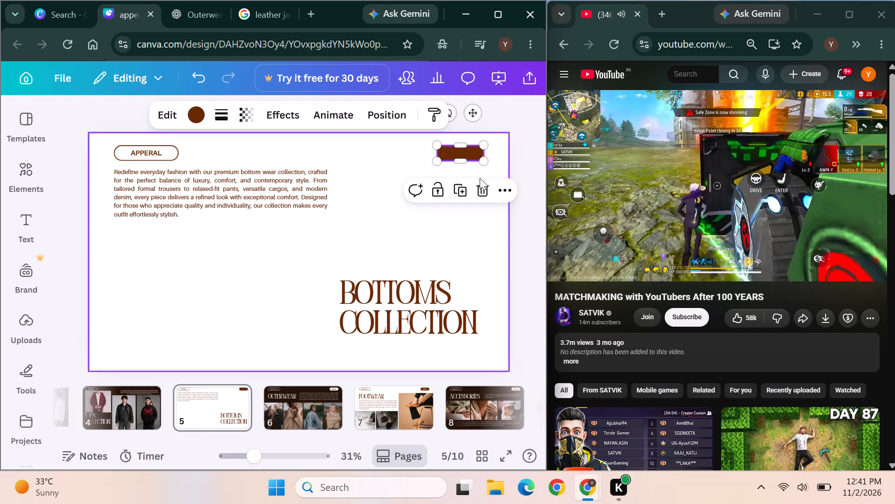
left_click(485, 189)
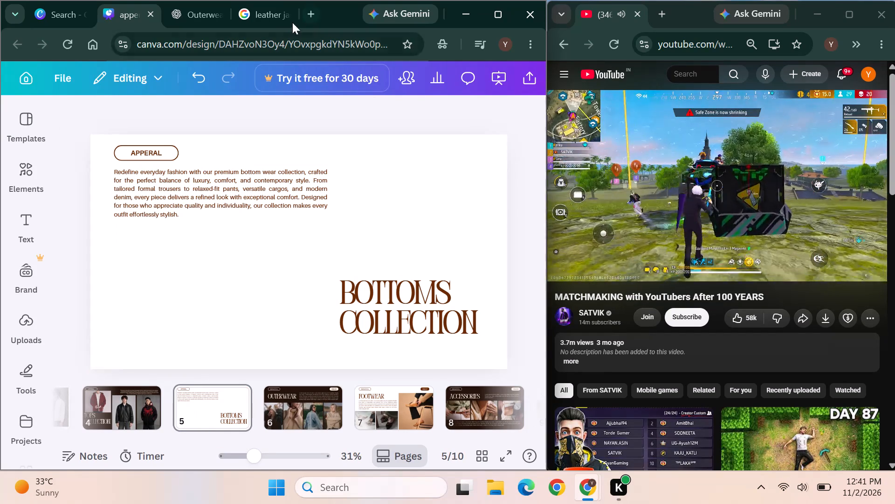
Search Google Images for "denim straight fit jeans men".
left_click(259, 20)
left_click(310, 90)
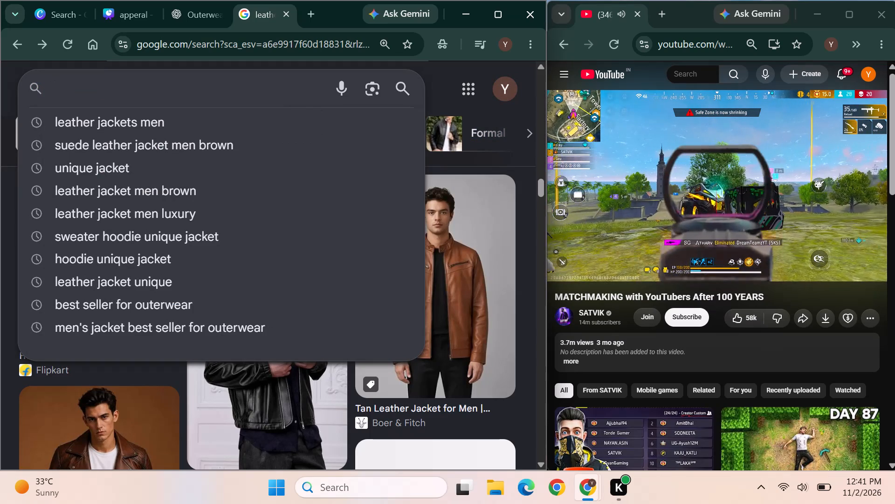
type("DEMIN STRA")
key("Down")
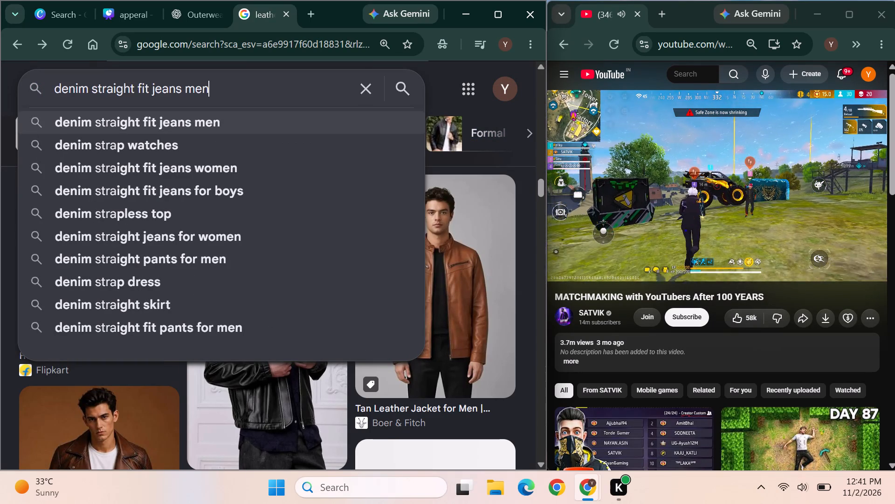
key("Return")
Look through the men's straight fit jeans image results for a photo suited to the BOTTOMS COLLECTION page.
key("Down")
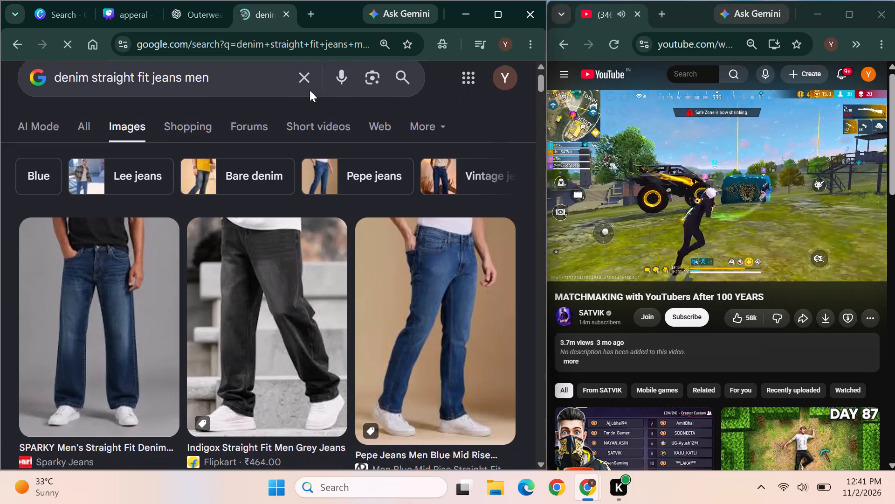
key("Down")
key("Down")
key("Down")
key("Down")
key("Down")
key("Down")
key("Down")
key("Down")
key("Down")
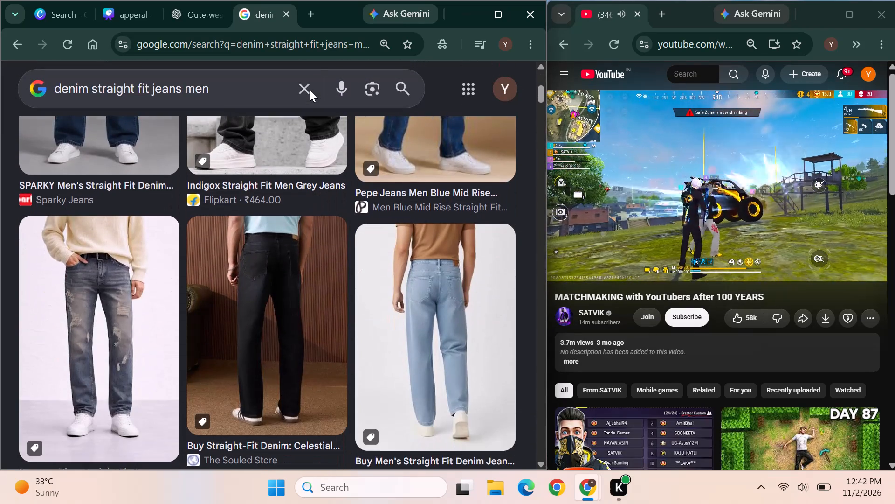
key("Down")
key("Down")
key("Down")
key("Down")
key("Down")
key("Down")
key("Down")
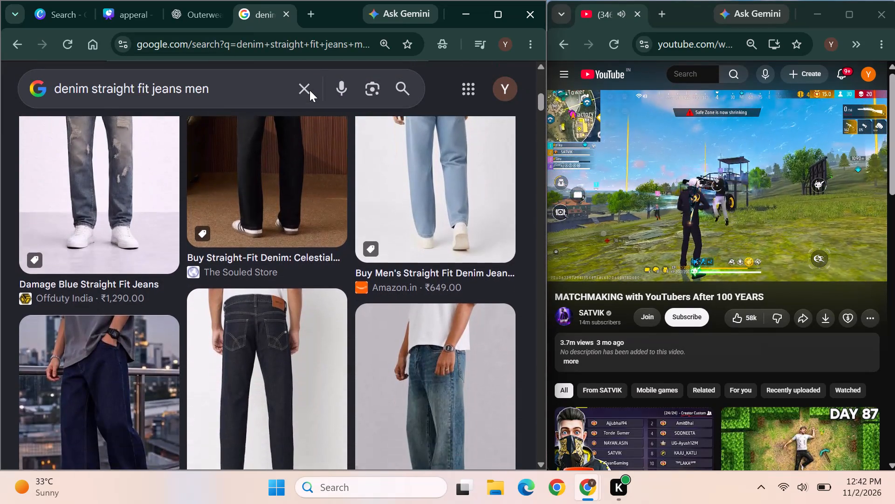
key("space")
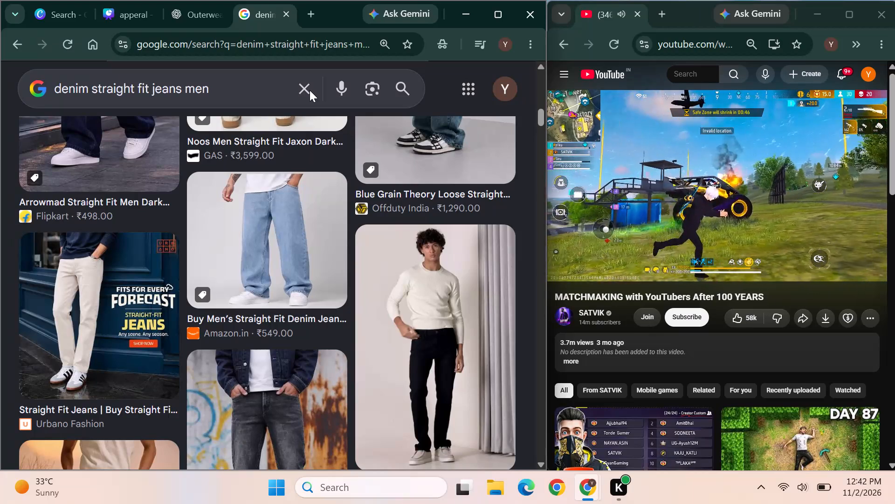
key("Up")
key("Up")
key("Up")
key("Up")
key("Up")
key("Up")
key("Up")
key("Up")
key("Up")
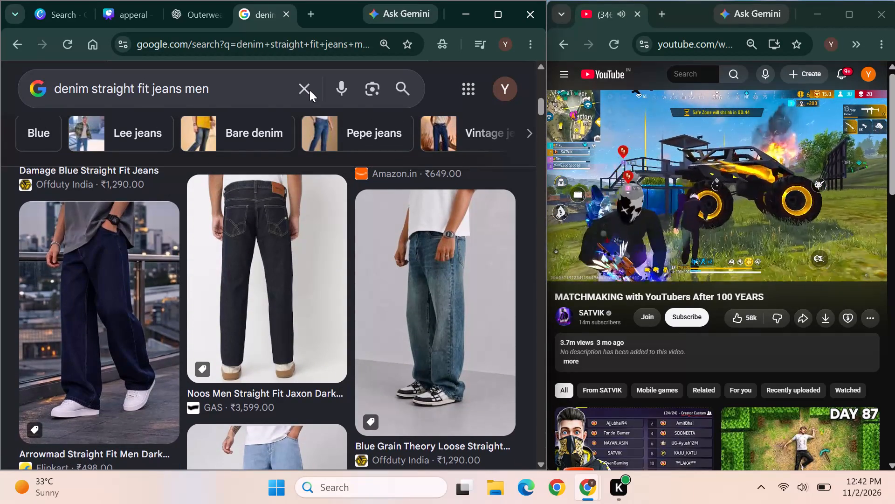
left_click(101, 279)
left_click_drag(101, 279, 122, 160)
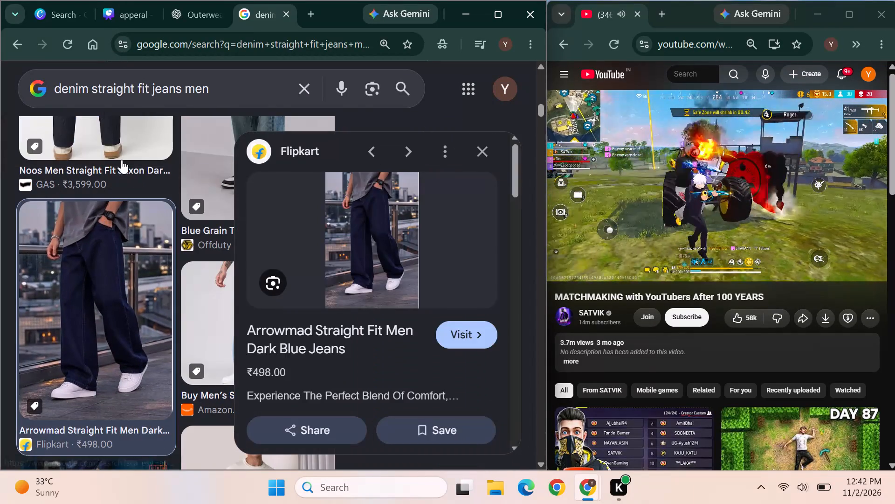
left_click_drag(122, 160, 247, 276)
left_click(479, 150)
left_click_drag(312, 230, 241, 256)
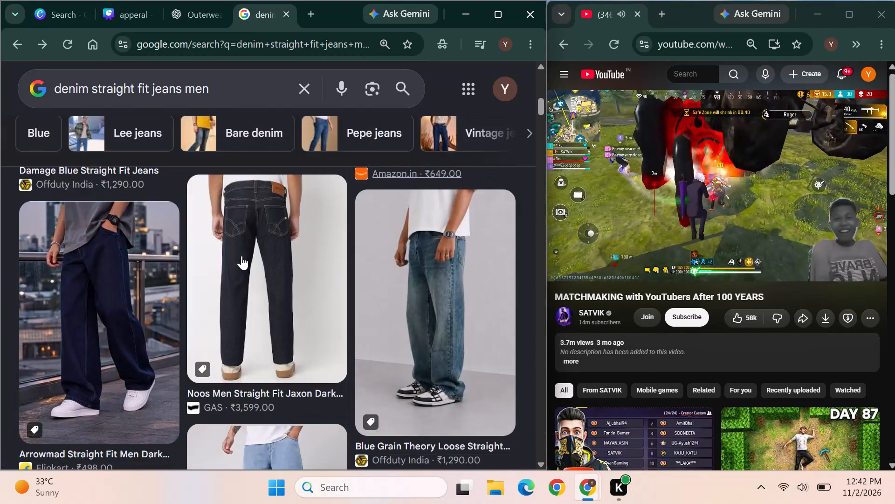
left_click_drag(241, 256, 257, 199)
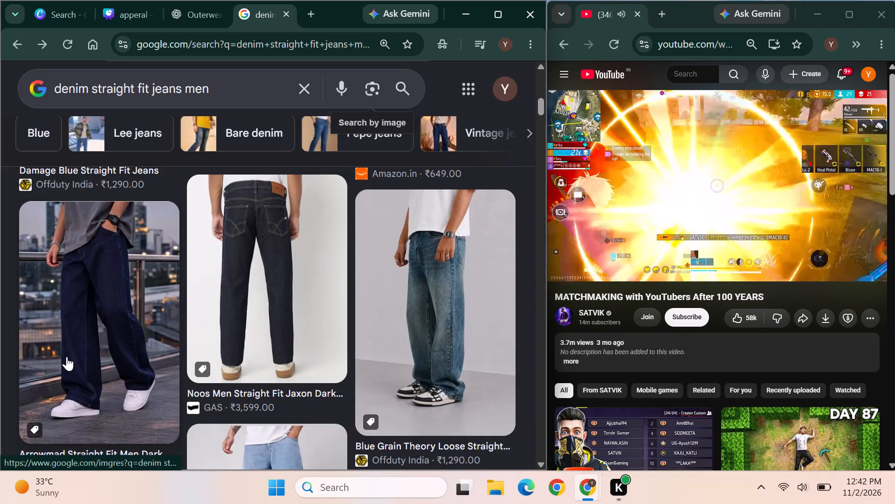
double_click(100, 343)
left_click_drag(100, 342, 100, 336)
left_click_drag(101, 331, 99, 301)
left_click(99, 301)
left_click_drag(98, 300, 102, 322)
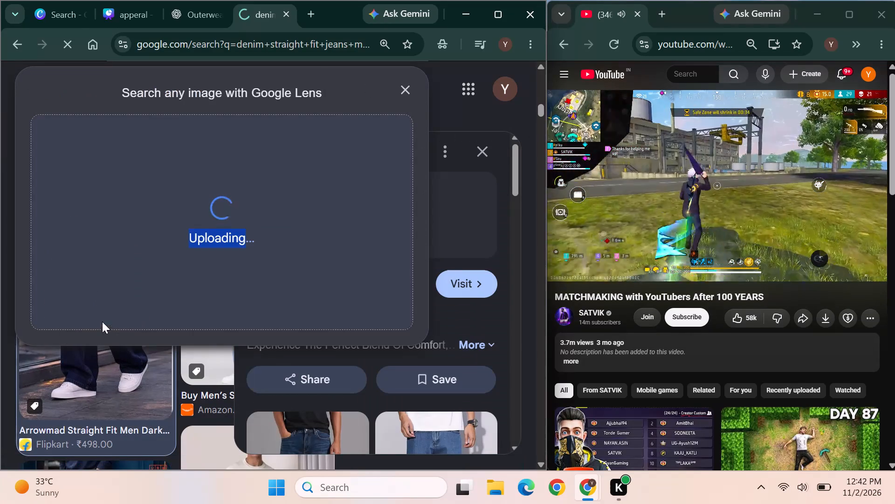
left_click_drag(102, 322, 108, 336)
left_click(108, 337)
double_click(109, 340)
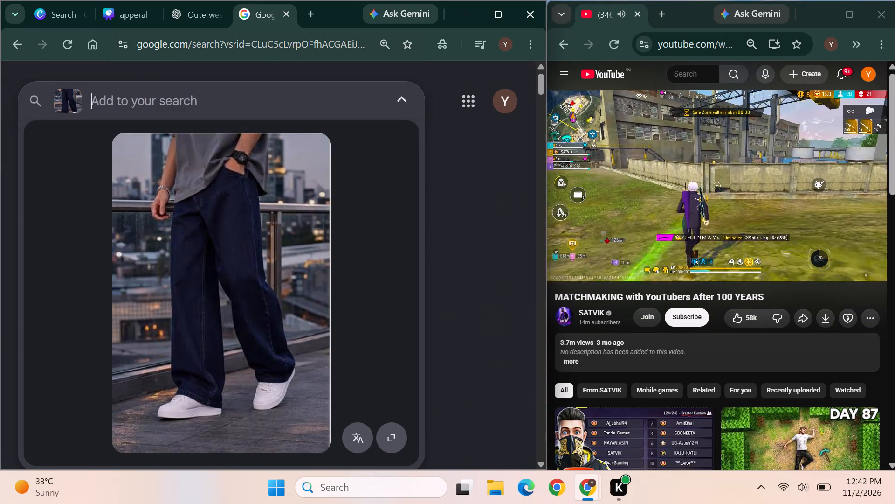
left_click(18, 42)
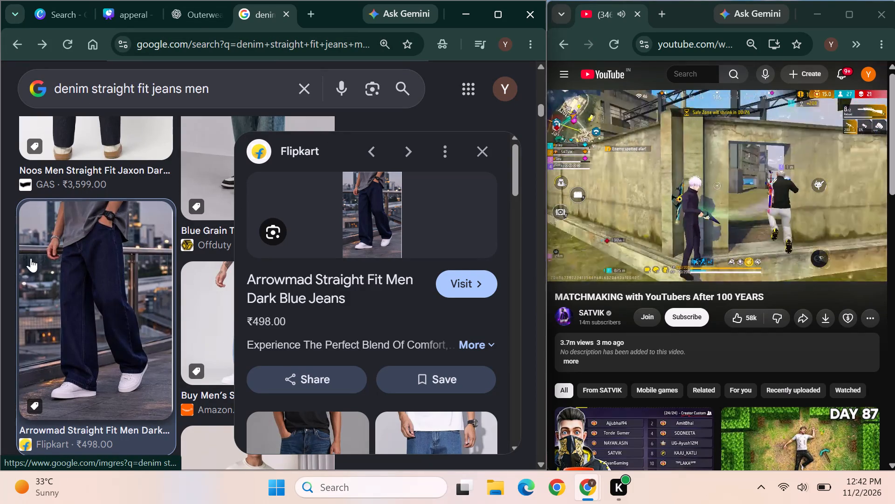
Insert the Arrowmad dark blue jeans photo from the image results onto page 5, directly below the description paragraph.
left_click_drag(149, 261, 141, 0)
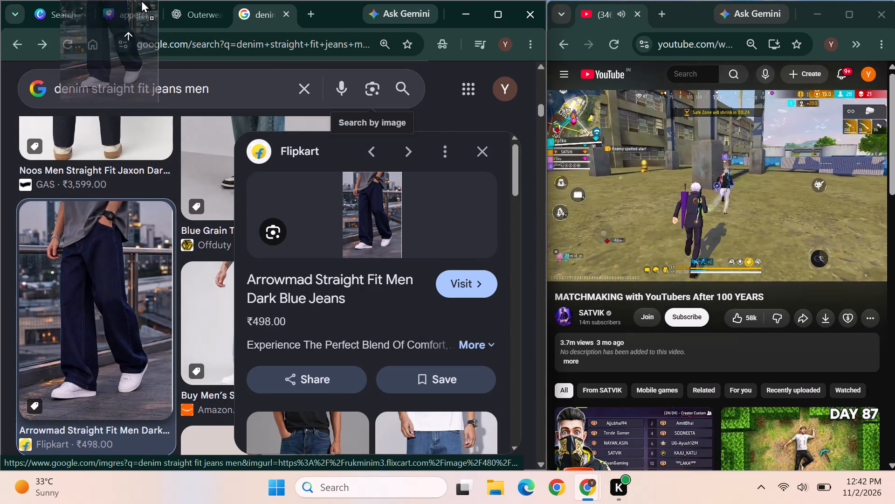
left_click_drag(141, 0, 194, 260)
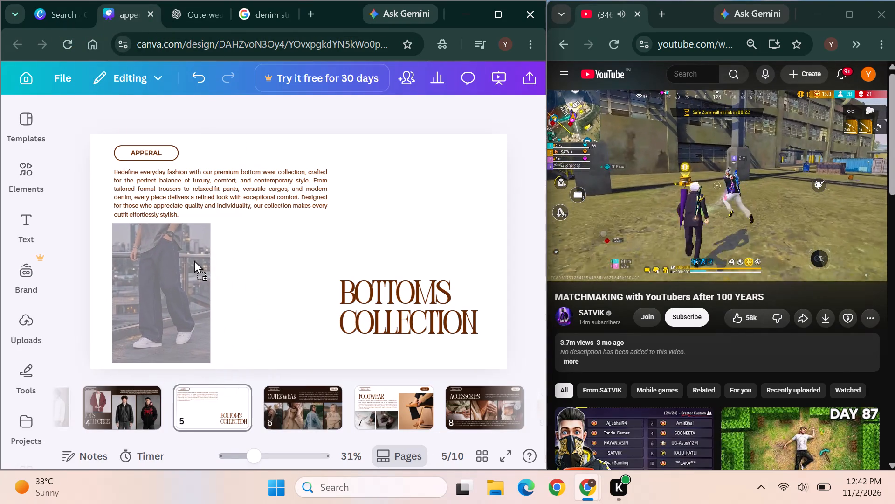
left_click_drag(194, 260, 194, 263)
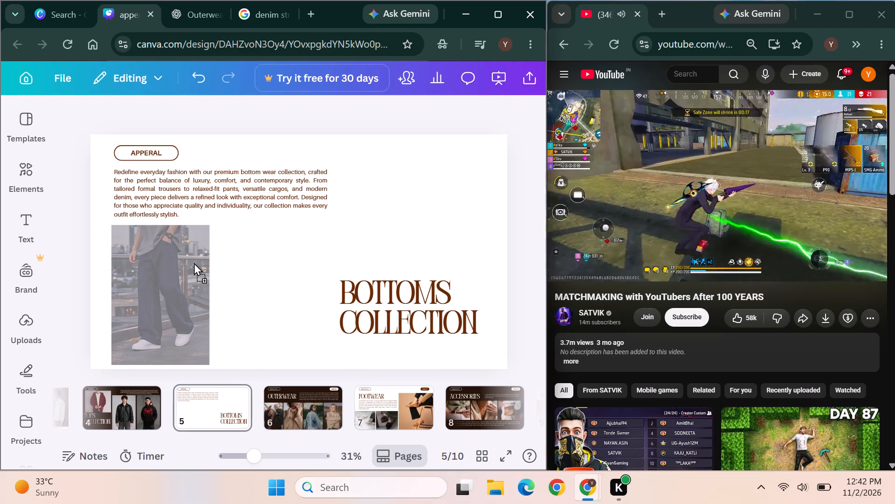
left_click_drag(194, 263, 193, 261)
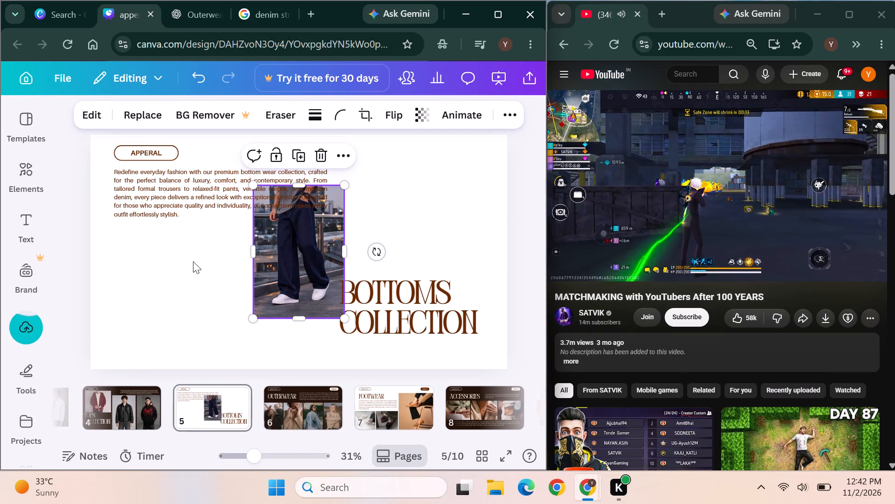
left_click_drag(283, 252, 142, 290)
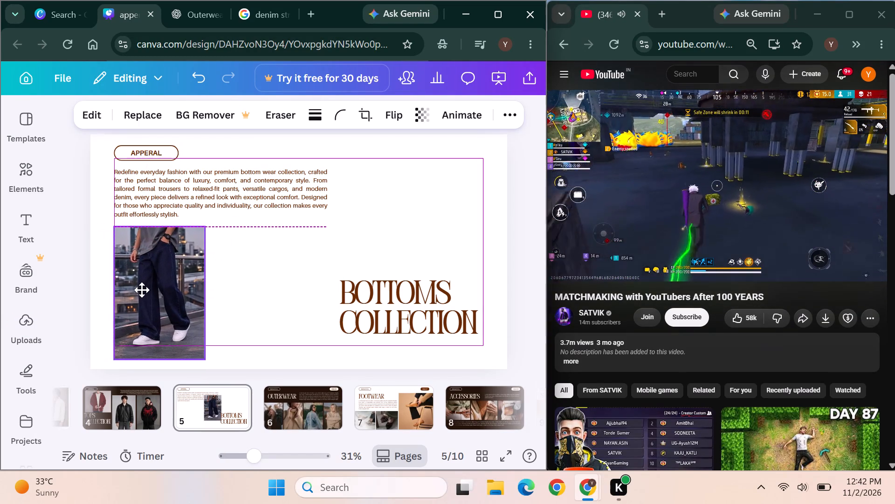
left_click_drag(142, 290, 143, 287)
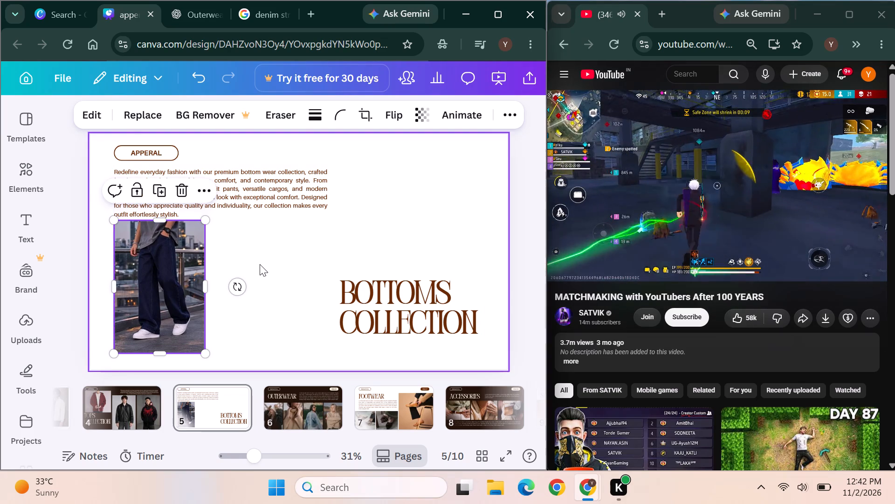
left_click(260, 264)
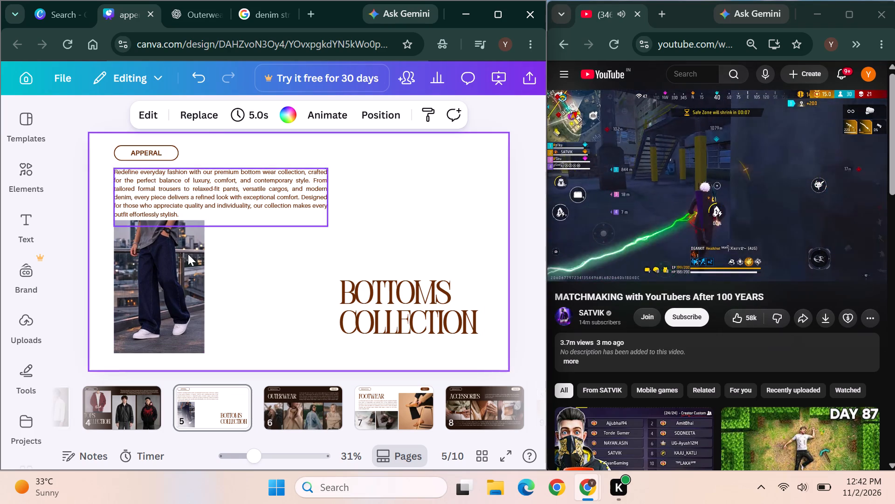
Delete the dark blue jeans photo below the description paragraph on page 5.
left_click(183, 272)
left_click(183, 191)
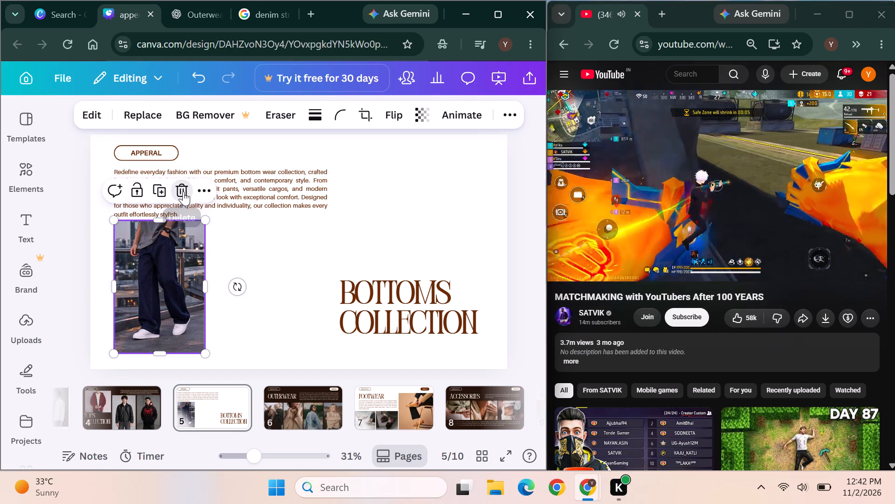
Look through the men's straight fit denim jeans image results for a replacement photo for the BOTTOMS COLLECTION page.
left_click(258, 12)
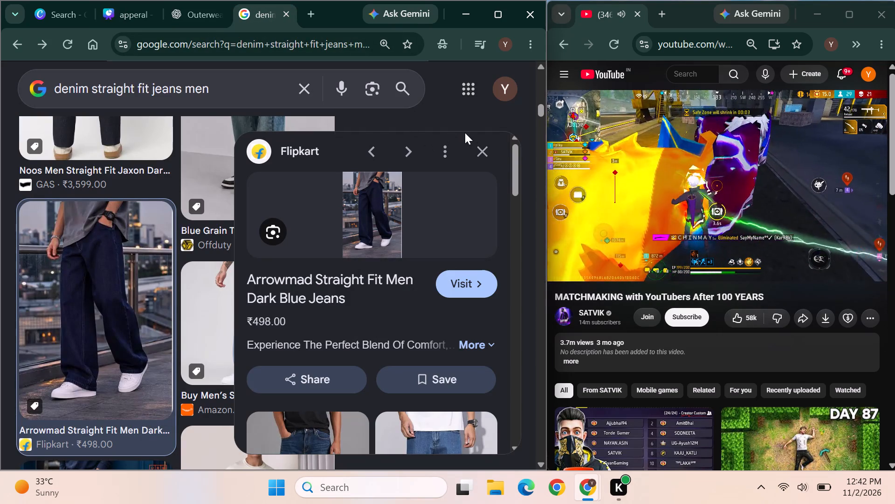
left_click(478, 157)
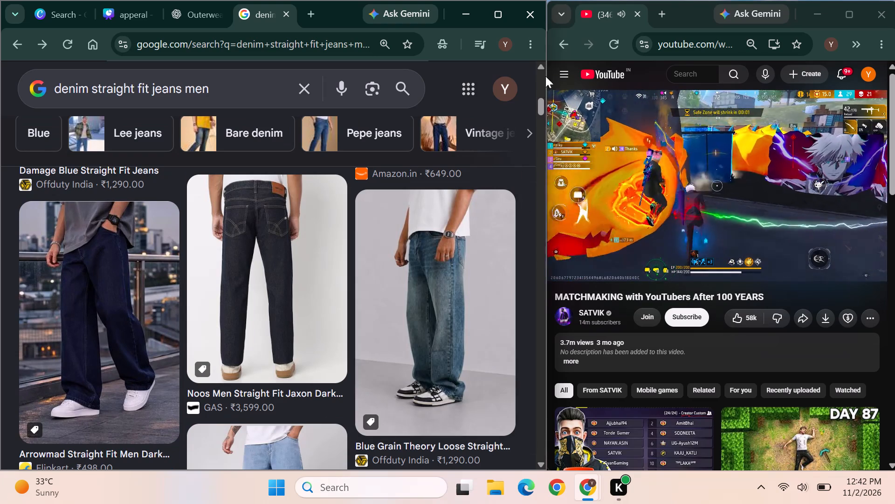
left_click_drag(543, 104, 545, 117)
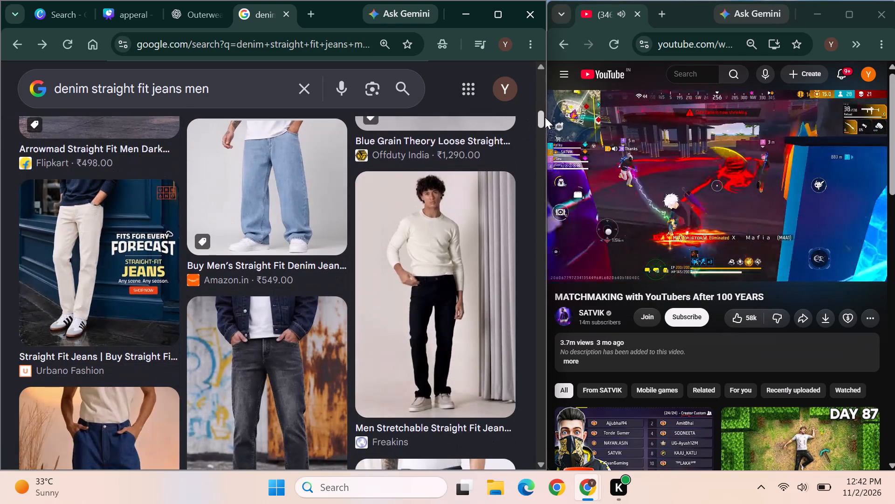
left_click_drag(545, 117, 546, 136)
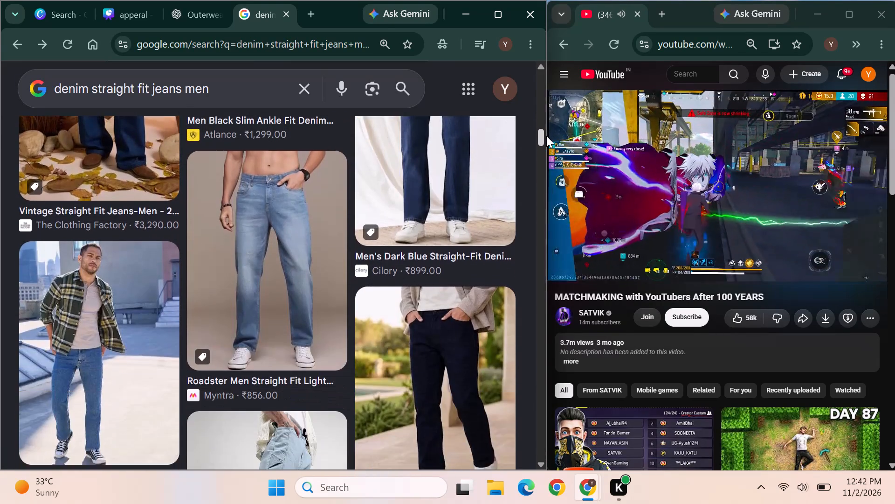
left_click_drag(546, 136, 543, 167)
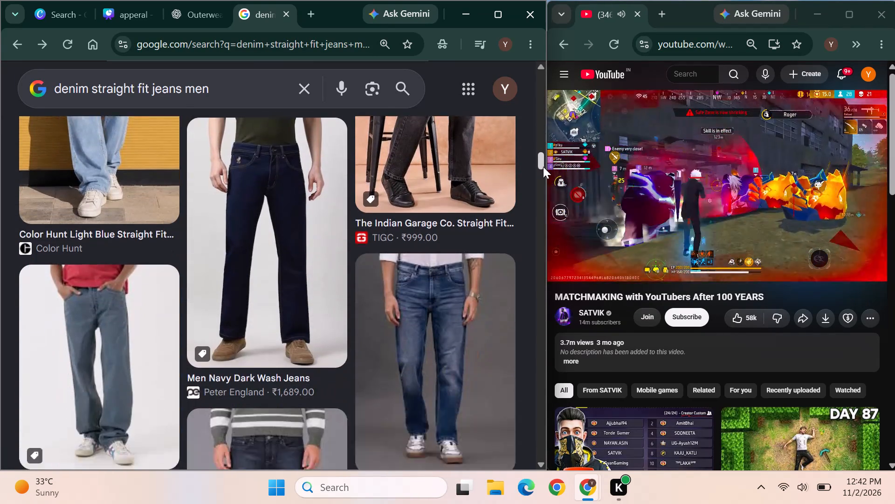
left_click_drag(543, 167, 539, 186)
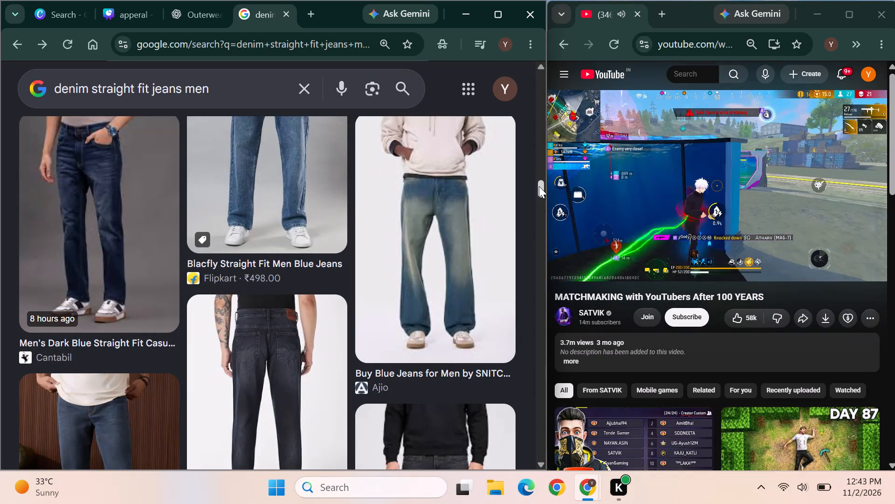
left_click_drag(539, 186, 534, 207)
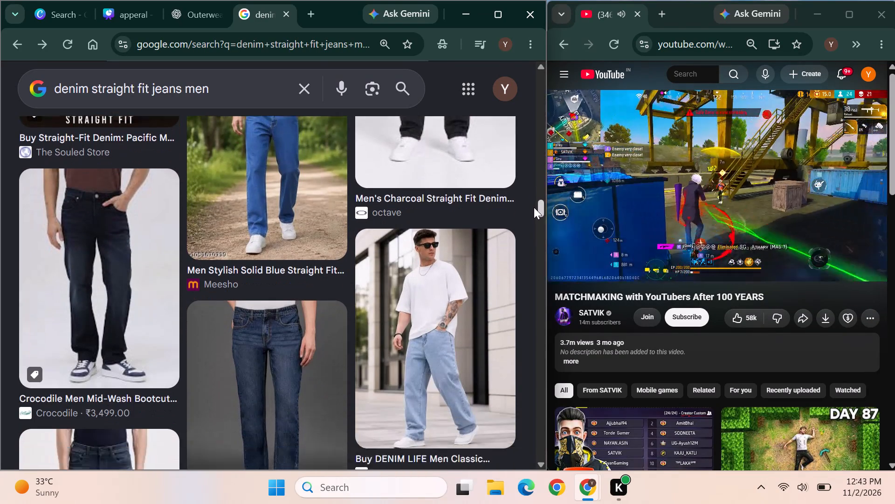
left_click_drag(534, 207, 530, 239)
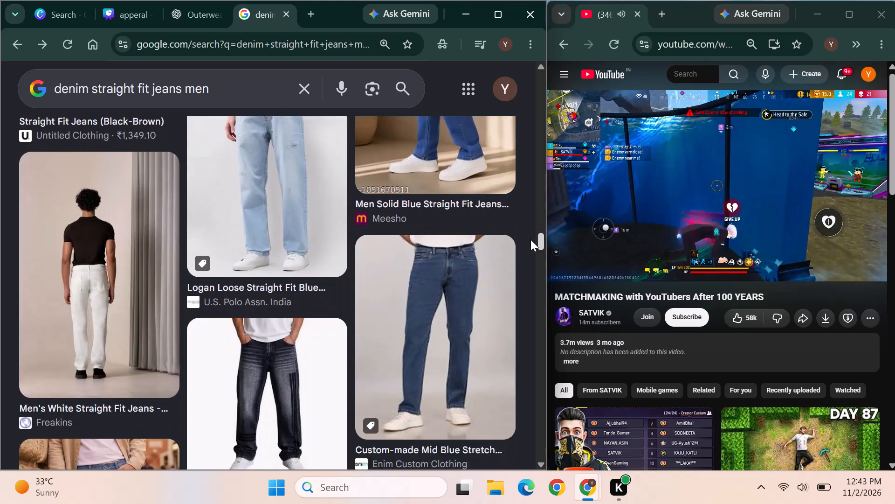
left_click_drag(530, 239, 527, 264)
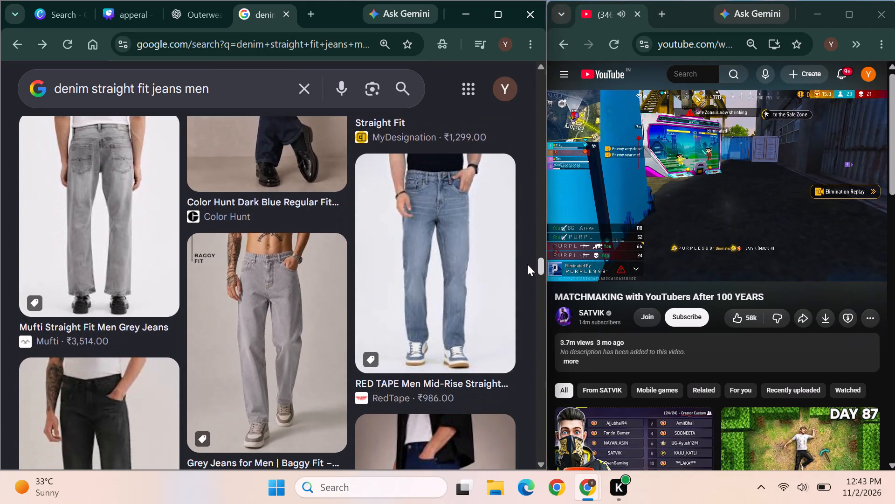
left_click_drag(527, 264, 523, 316)
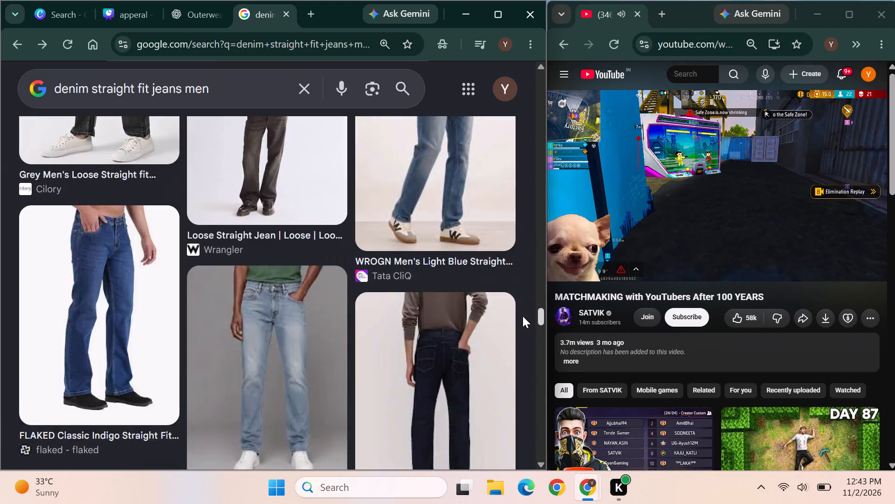
left_click_drag(523, 316, 524, 258)
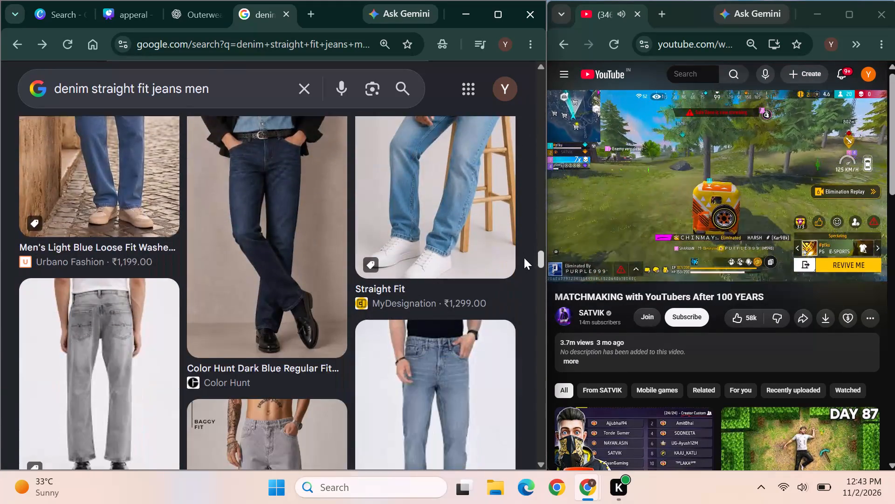
left_click_drag(524, 258, 524, 308)
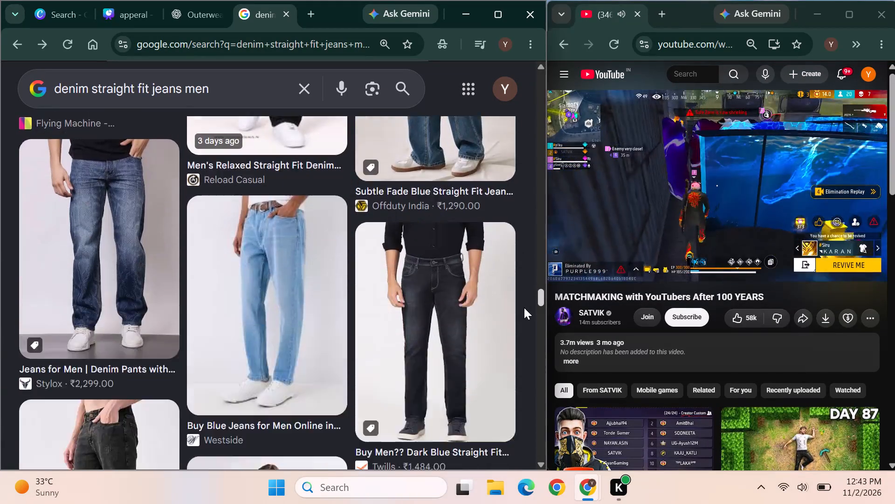
left_click_drag(524, 308, 516, 313)
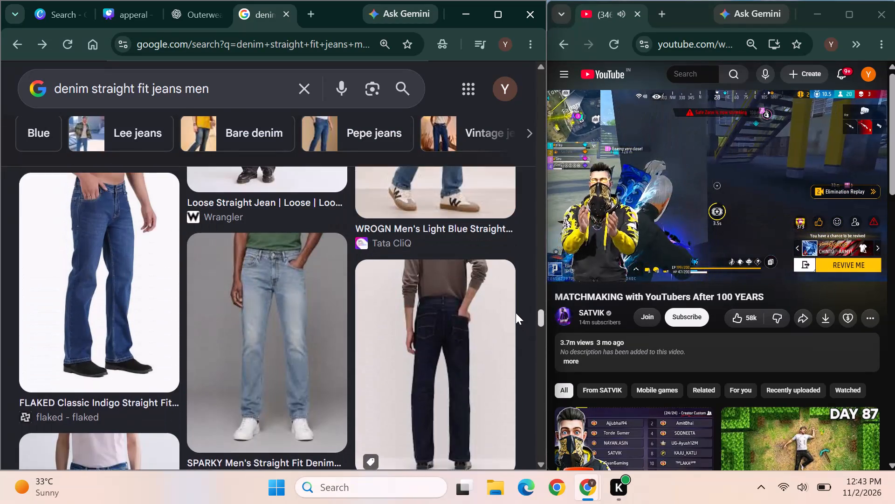
left_click_drag(516, 313, 514, 312)
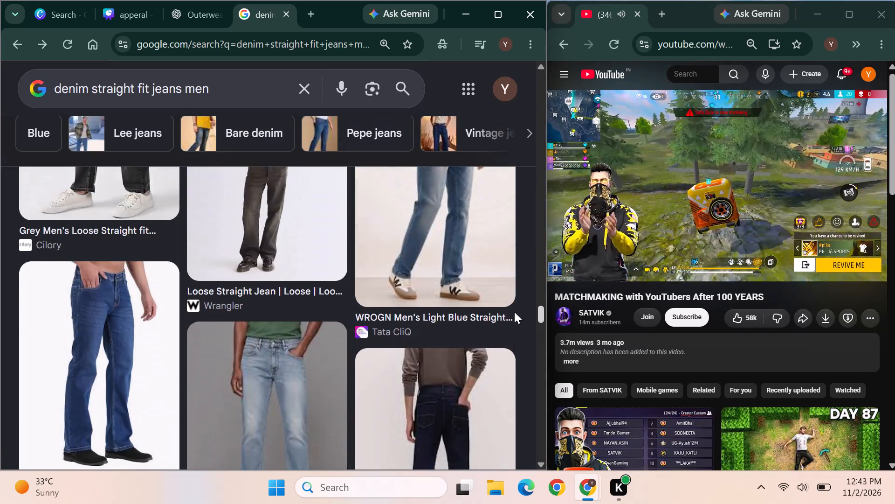
left_click_drag(514, 312, 466, 216)
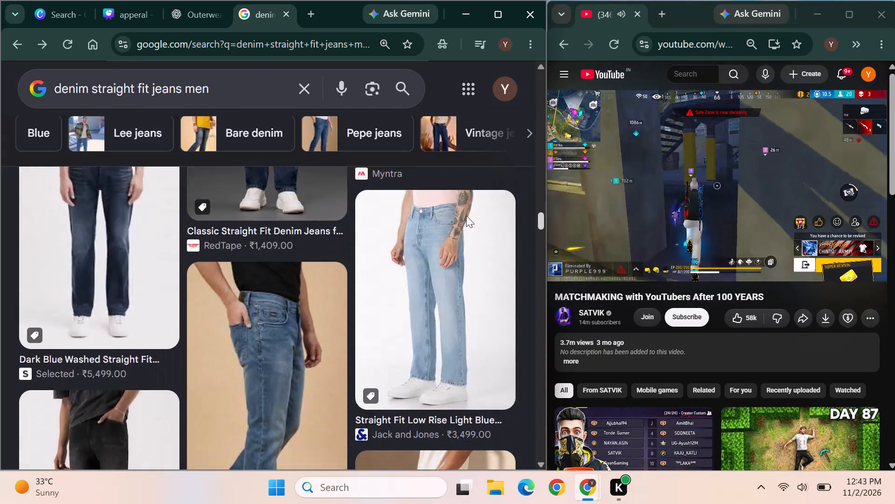
left_click_drag(466, 216, 435, 127)
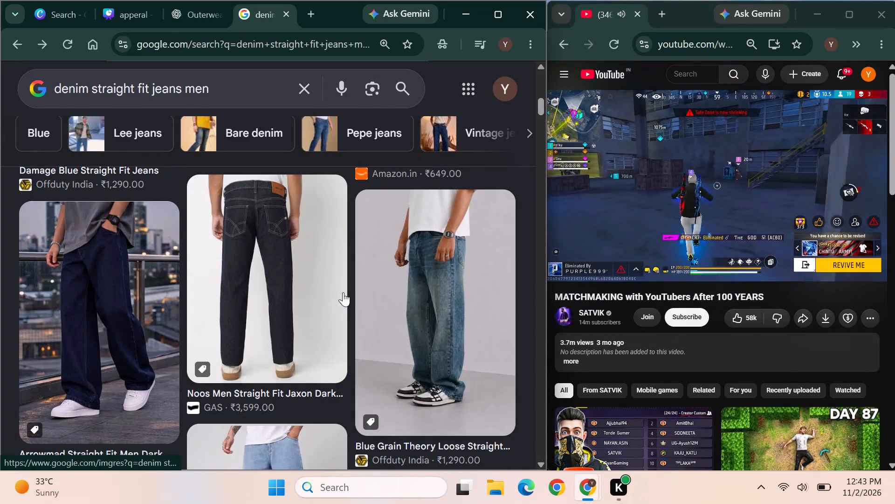
left_click_drag(540, 101, 531, 76)
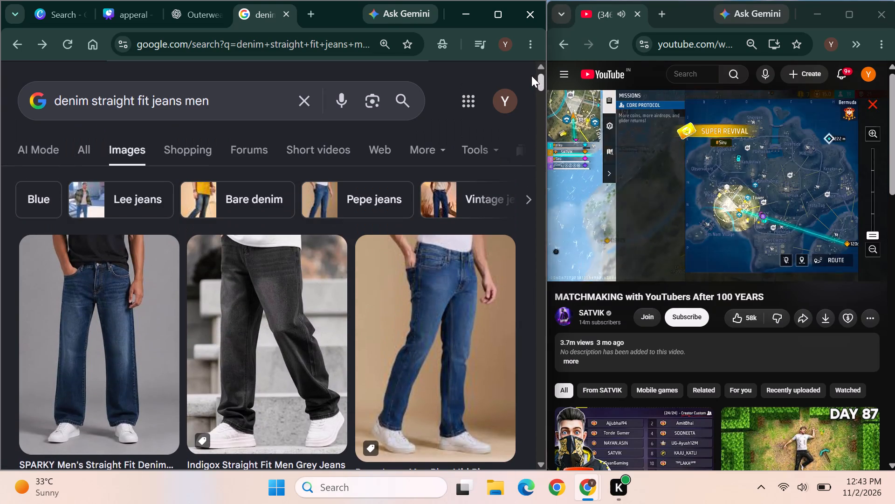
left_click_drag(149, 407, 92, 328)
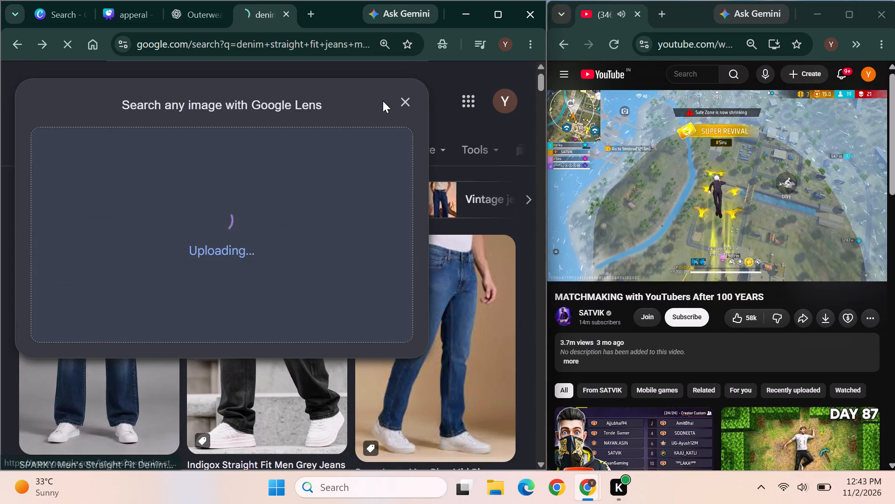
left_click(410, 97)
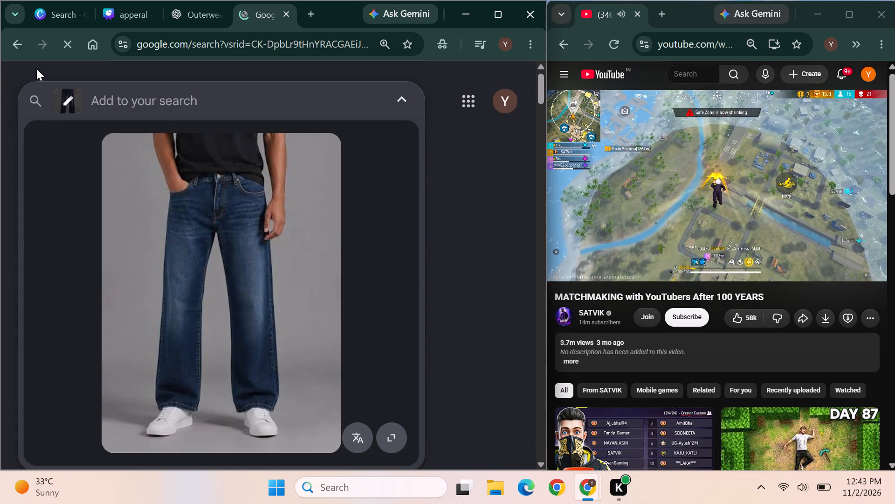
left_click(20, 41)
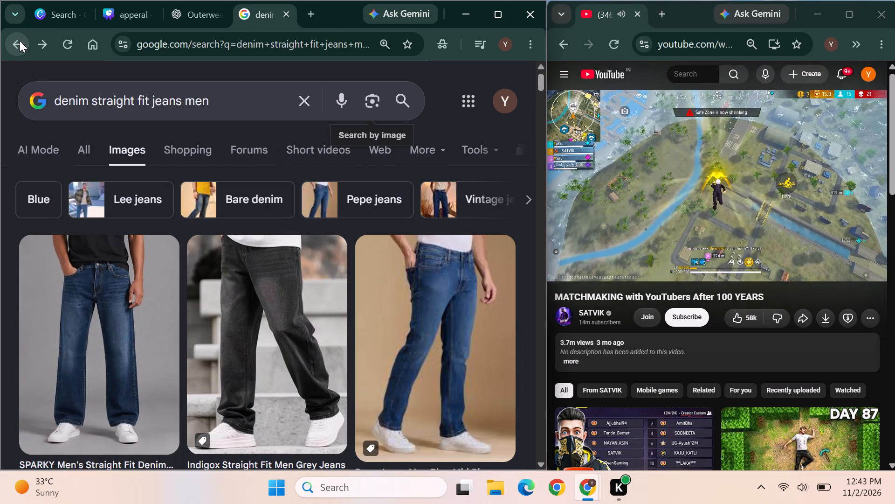
Open the preview of the SPARKY Men's Straight Fit Denim Jeans photo in the image results.
triple_click(104, 338)
left_click_drag(104, 337, 104, 333)
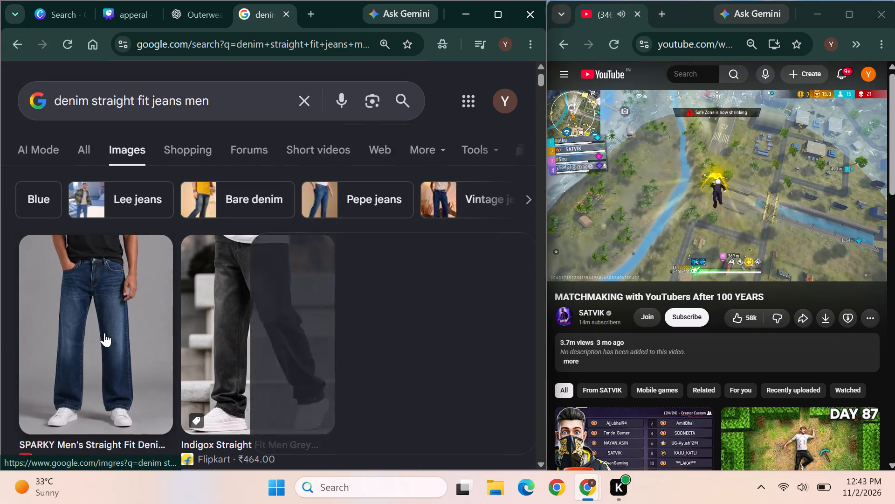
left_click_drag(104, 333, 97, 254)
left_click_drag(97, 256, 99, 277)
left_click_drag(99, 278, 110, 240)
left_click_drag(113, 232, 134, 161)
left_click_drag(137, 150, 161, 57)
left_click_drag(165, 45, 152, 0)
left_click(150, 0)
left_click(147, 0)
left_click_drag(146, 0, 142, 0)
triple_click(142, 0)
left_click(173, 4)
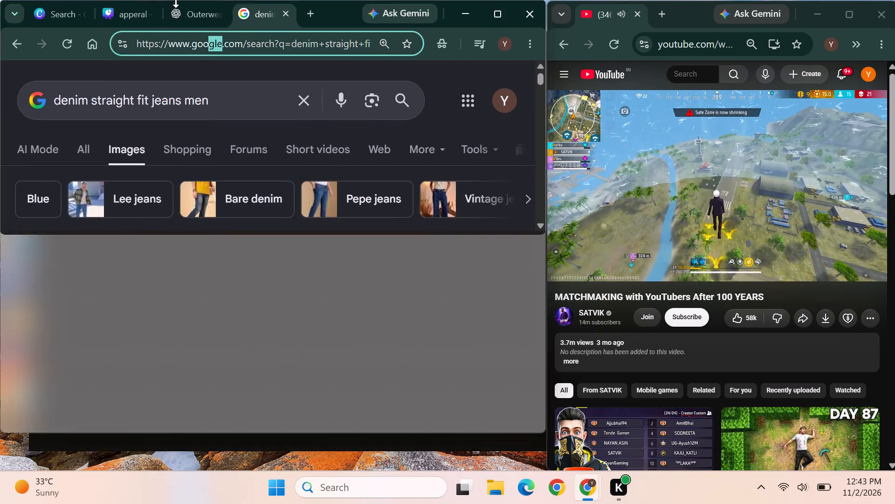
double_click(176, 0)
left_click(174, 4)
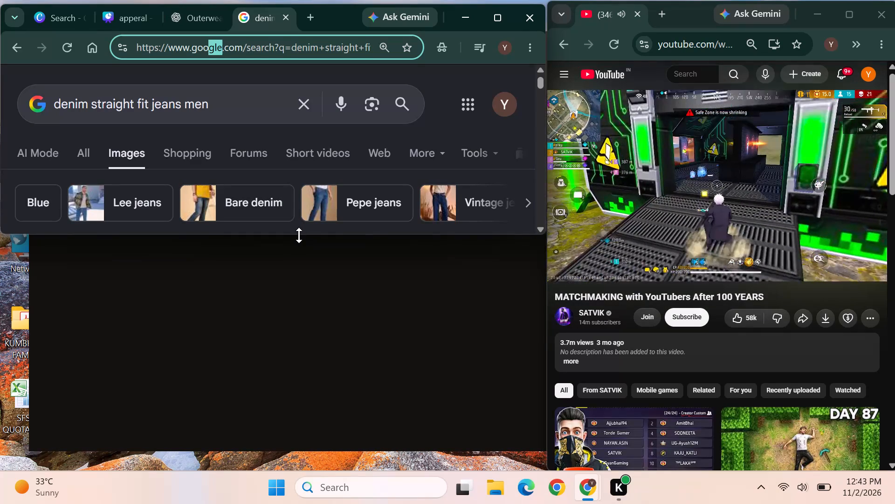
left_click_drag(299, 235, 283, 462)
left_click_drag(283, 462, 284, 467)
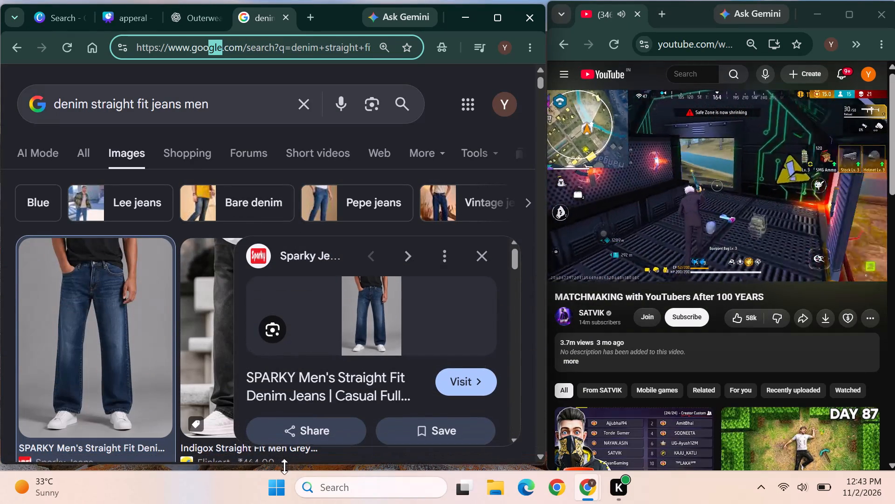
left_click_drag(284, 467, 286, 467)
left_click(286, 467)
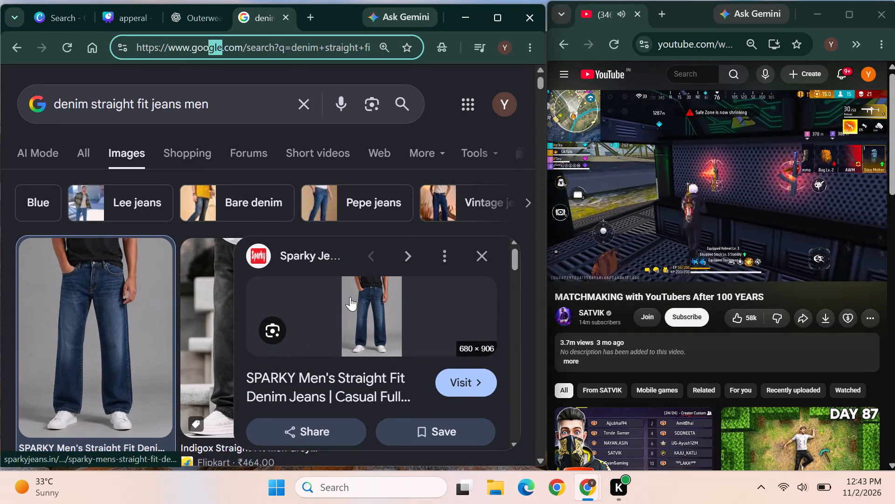
Copy the previewed SPARKY straight fit denim jeans photo and return to the Canva presentation.
right_click(350, 297)
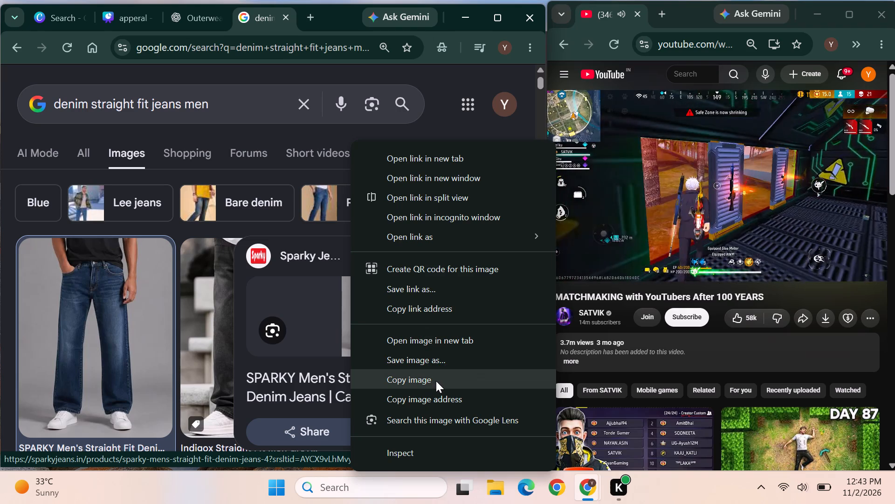
left_click(435, 378)
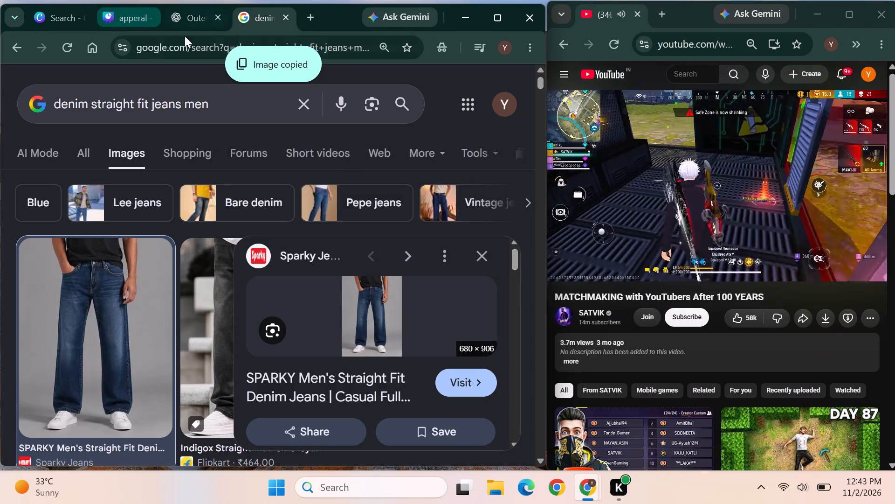
double_click(127, 15)
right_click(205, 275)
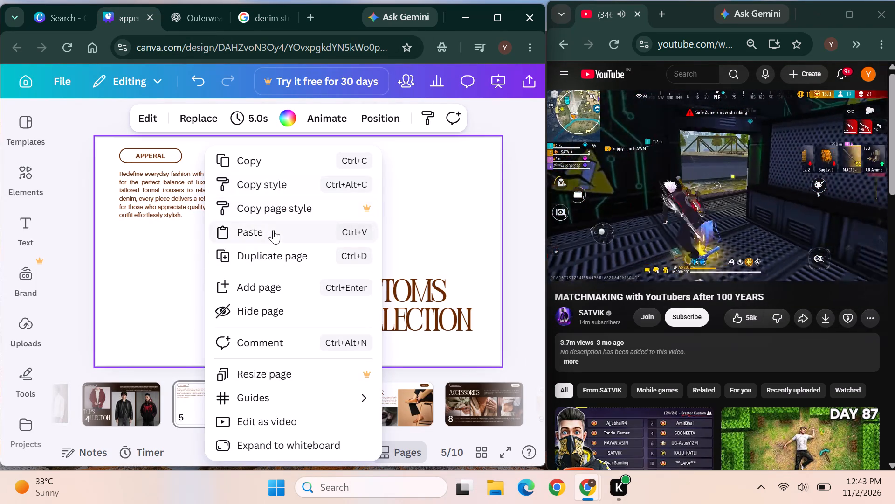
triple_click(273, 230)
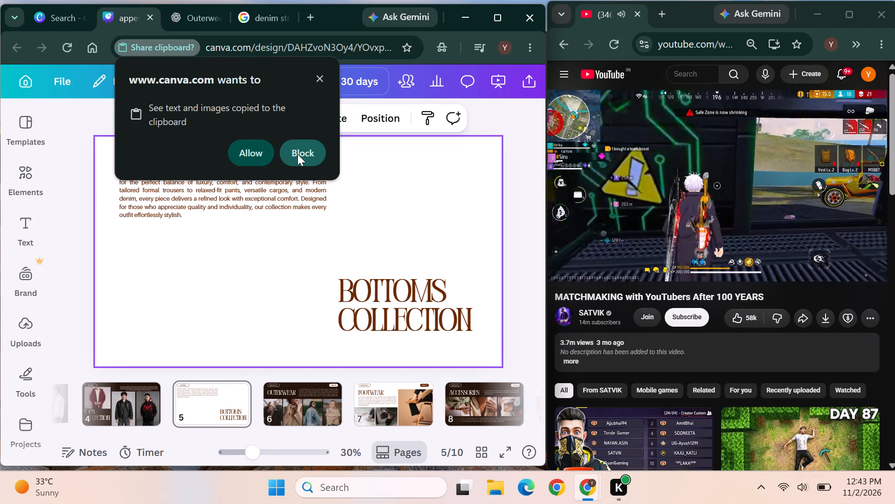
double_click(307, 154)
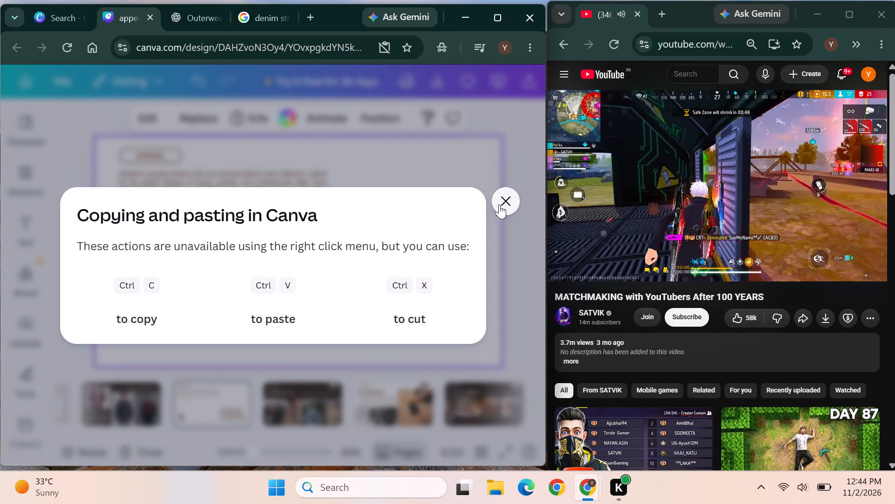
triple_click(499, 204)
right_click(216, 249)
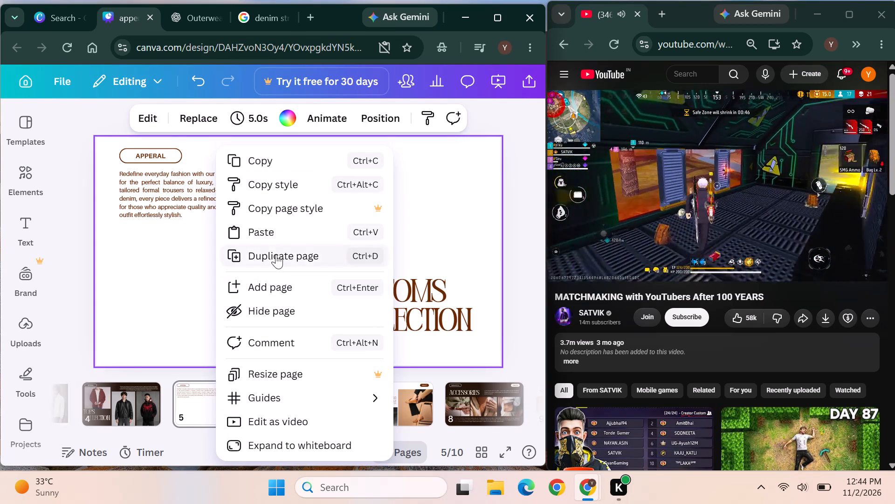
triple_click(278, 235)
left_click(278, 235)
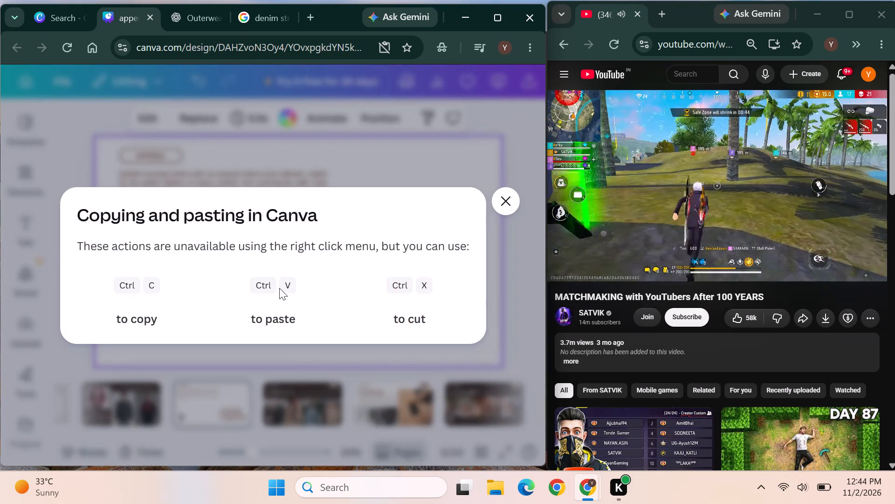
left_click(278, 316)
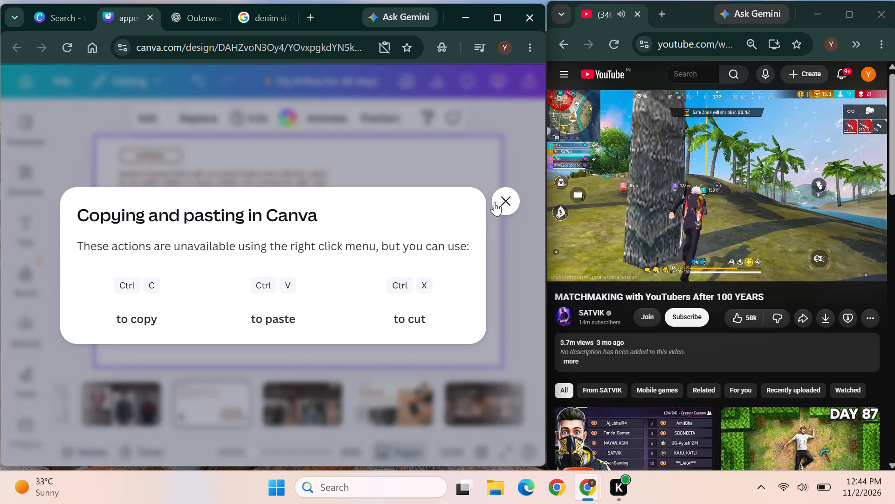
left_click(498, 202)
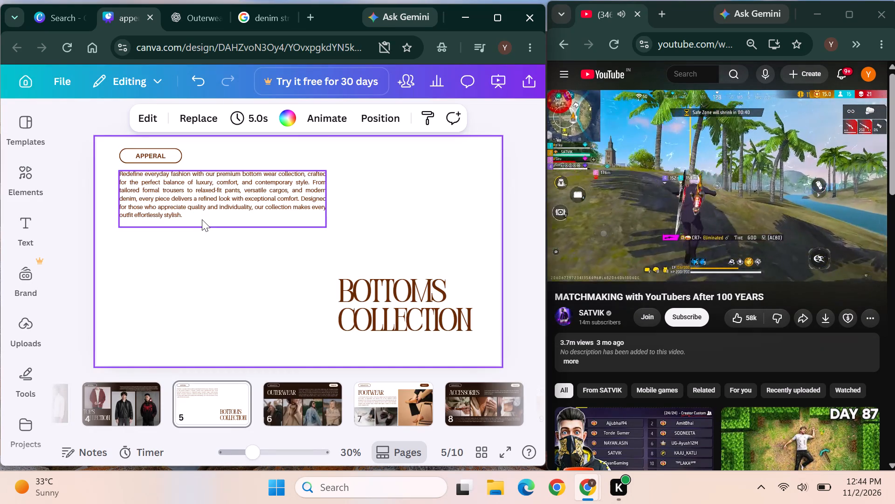
Paste the copied SPARKY blue jeans photo onto page 5, the BOTTOMS COLLECTION page.
key("ctrl+v")
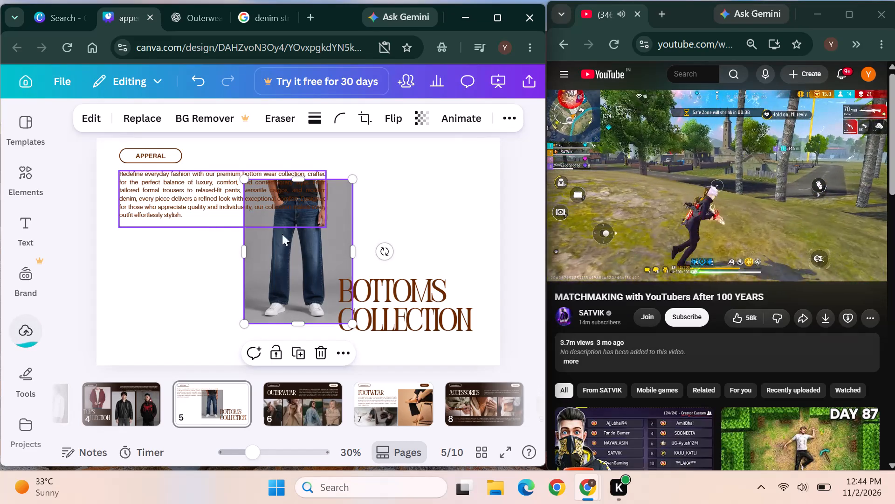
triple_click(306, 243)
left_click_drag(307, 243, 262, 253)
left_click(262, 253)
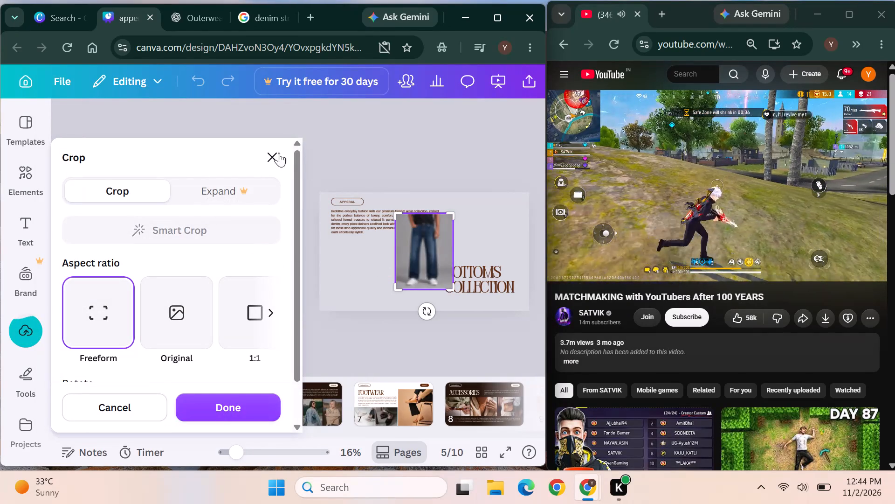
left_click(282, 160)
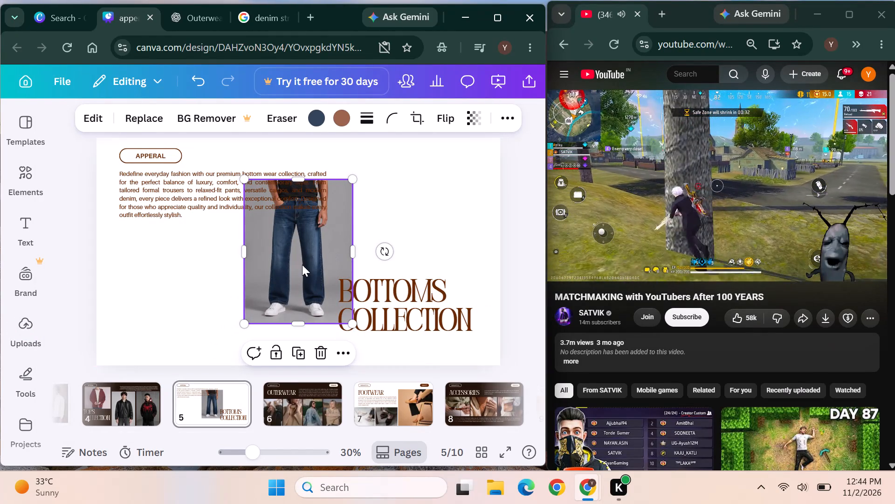
Move the blue jeans photo directly above the BOTTOMS COLLECTION title, with its upper part running past the page's top edge.
left_click_drag(302, 264, 401, 214)
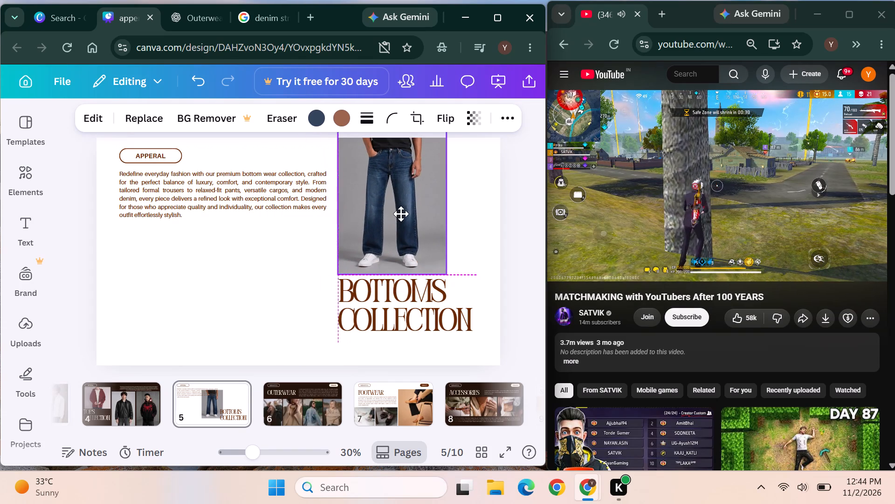
left_click_drag(401, 214, 410, 213)
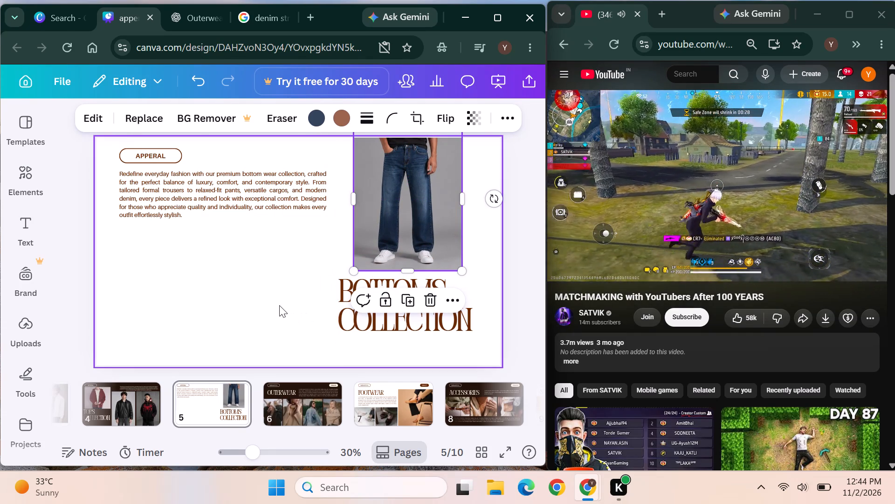
left_click(279, 305)
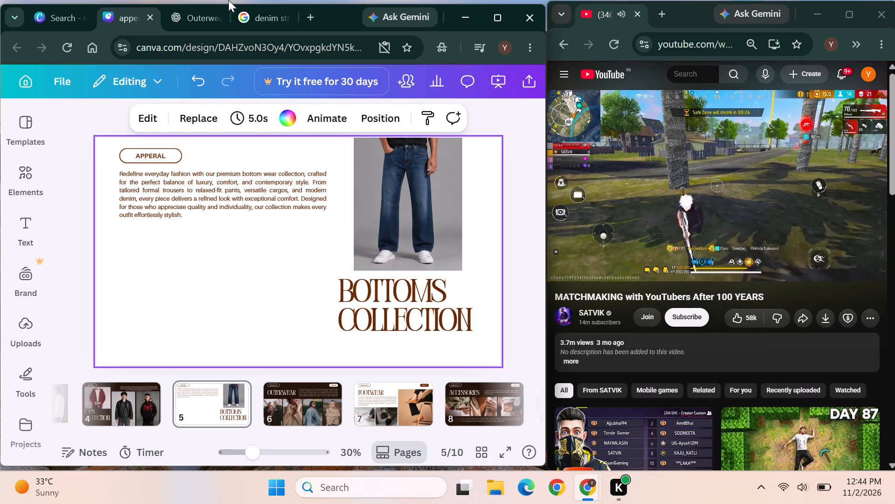
Switch to the Google Images results and search for "korean pants men".
left_click(254, 19)
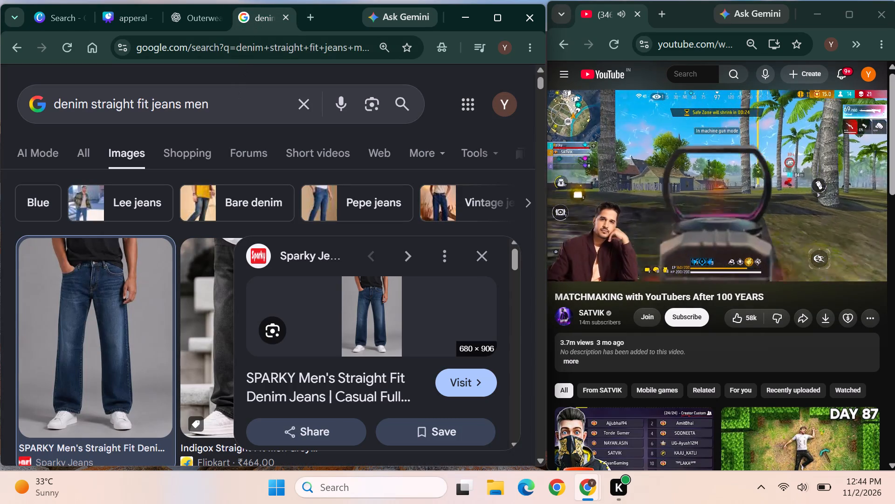
left_click(310, 102)
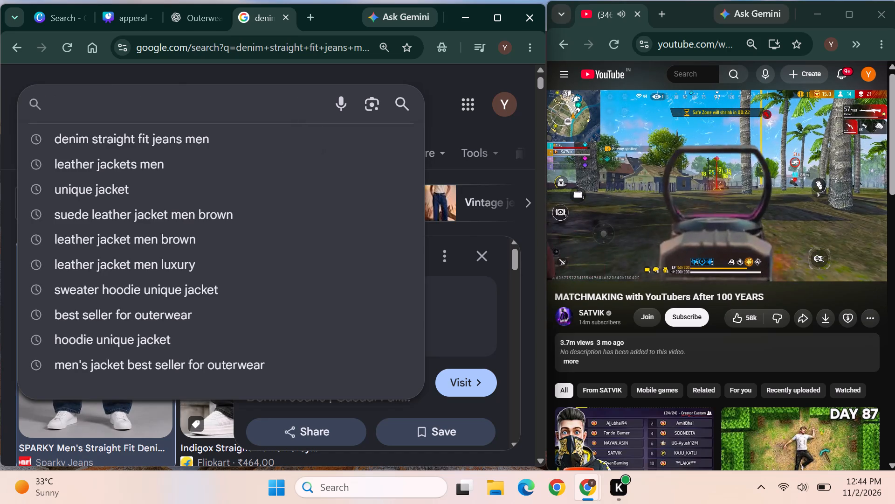
type("KOREAN PA")
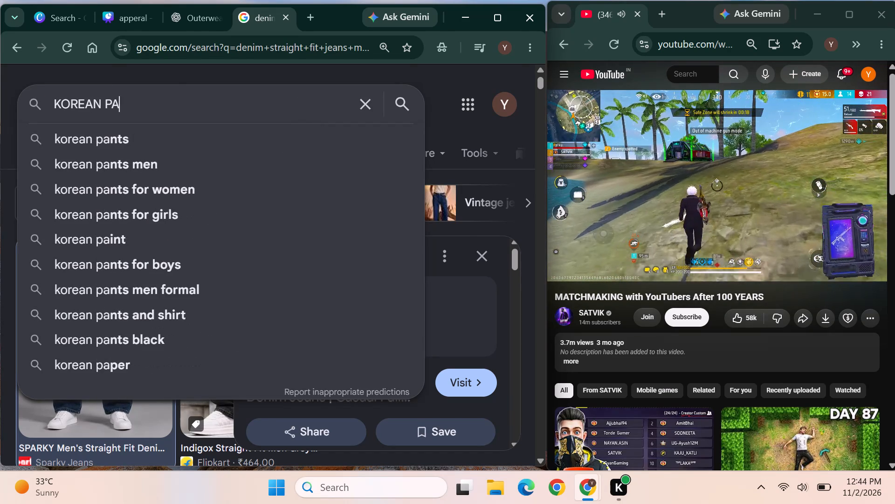
key("Down")
key("Down")
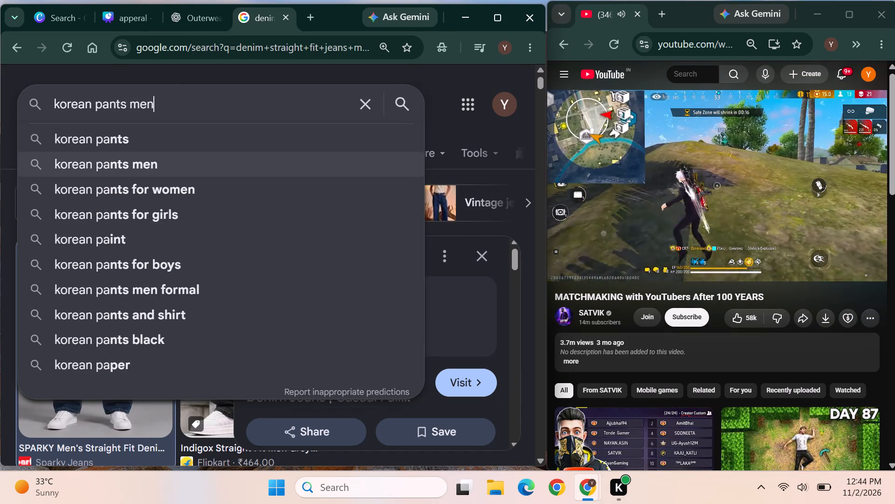
key("Return")
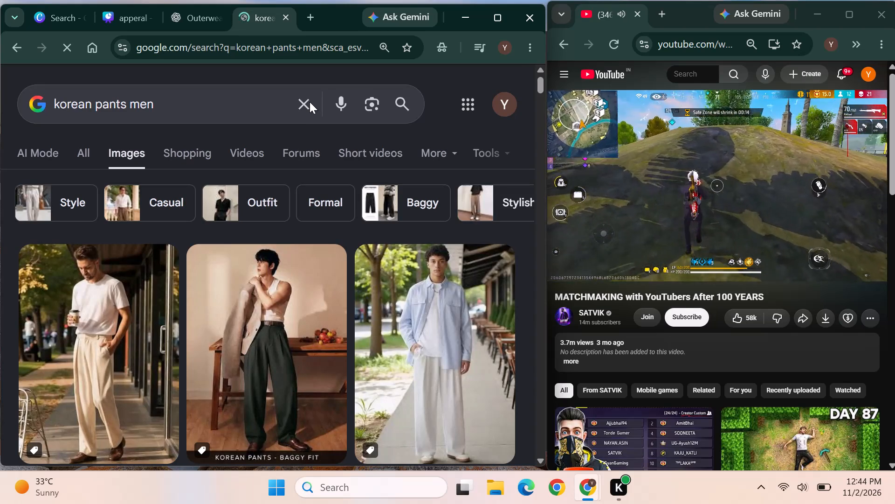
Look through the Korean men's pants image results for a second photo for the BOTTOMS COLLECTION page.
scroll(214, 266, "down", 6)
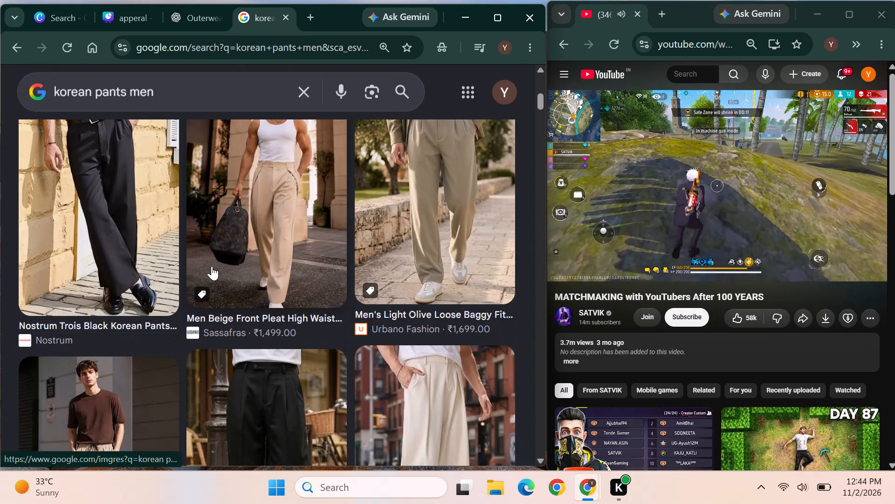
scroll(212, 266, "down", 3)
scroll(307, 239, "down", 2)
scroll(306, 239, "up", 3)
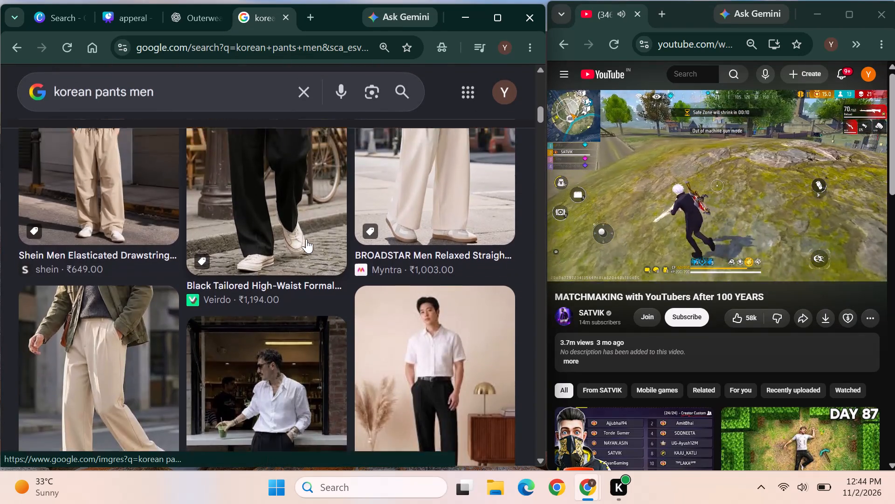
scroll(306, 239, "down", 6)
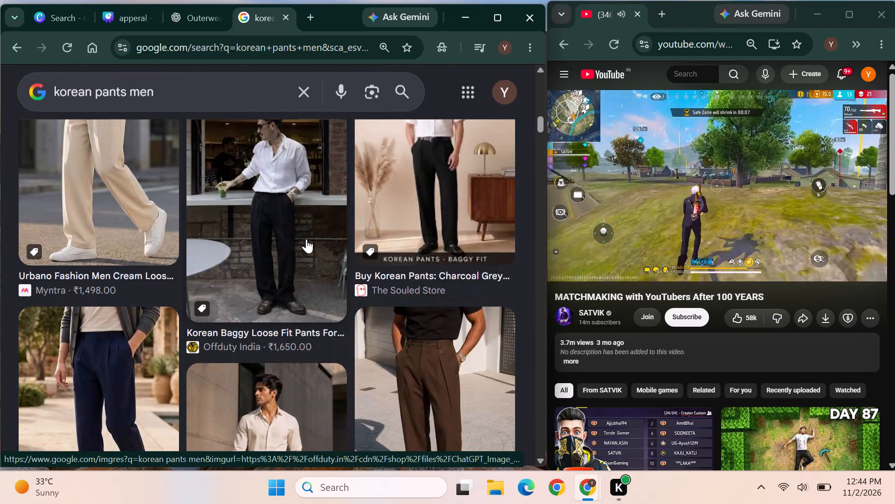
scroll(306, 239, "up", 7)
scroll(300, 231, "down", 2)
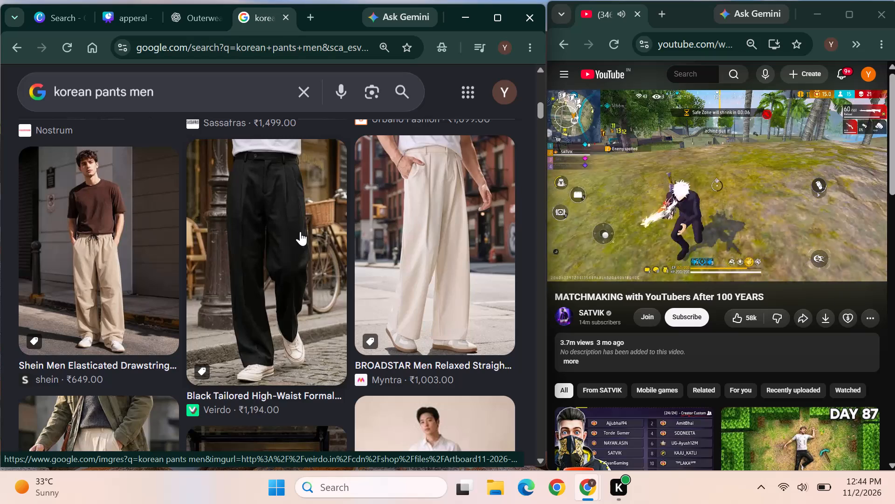
scroll(300, 231, "down", 11)
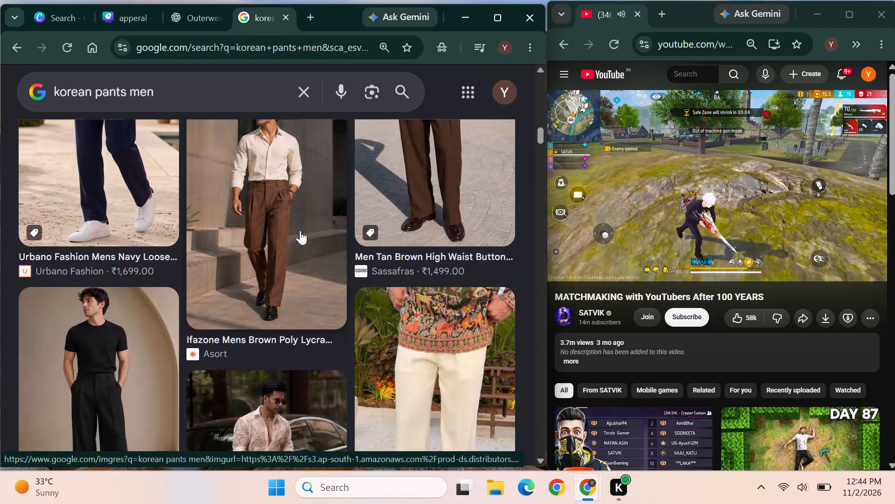
scroll(300, 231, "down", 2)
scroll(301, 231, "up", 3)
scroll(301, 231, "down", 2)
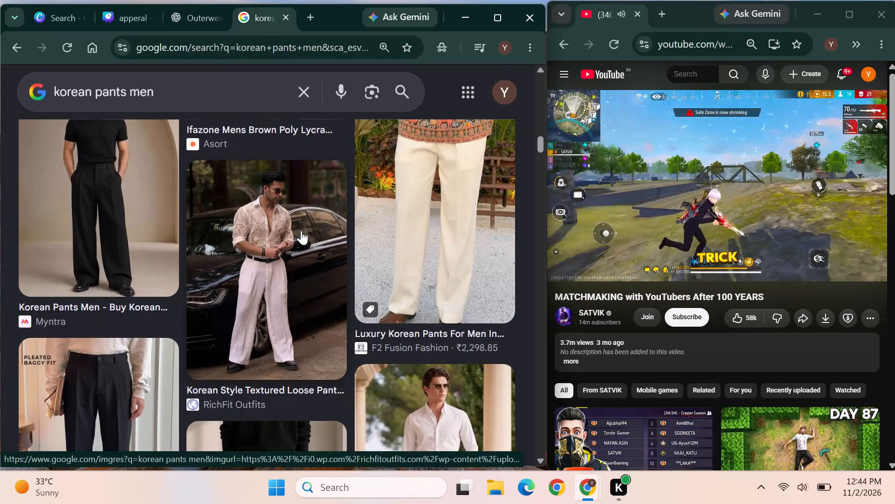
scroll(301, 231, "down", 5)
scroll(303, 236, "up", 1)
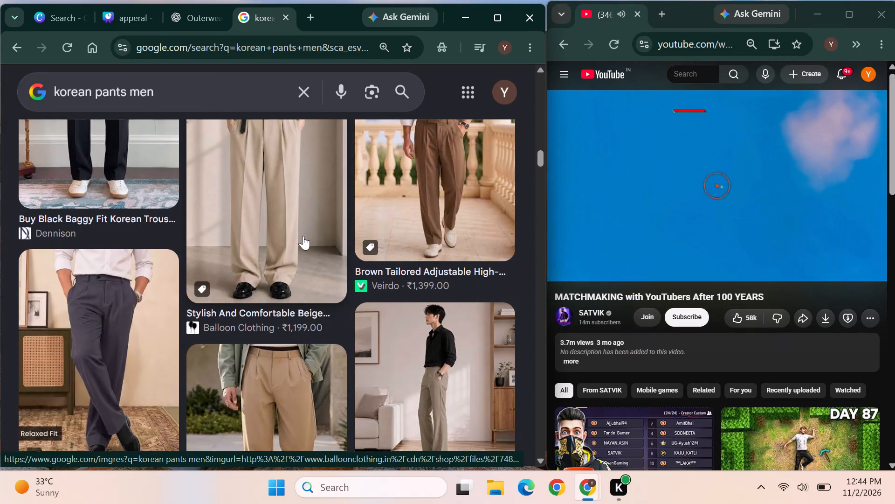
scroll(303, 236, "up", 1)
scroll(303, 240, "down", 7)
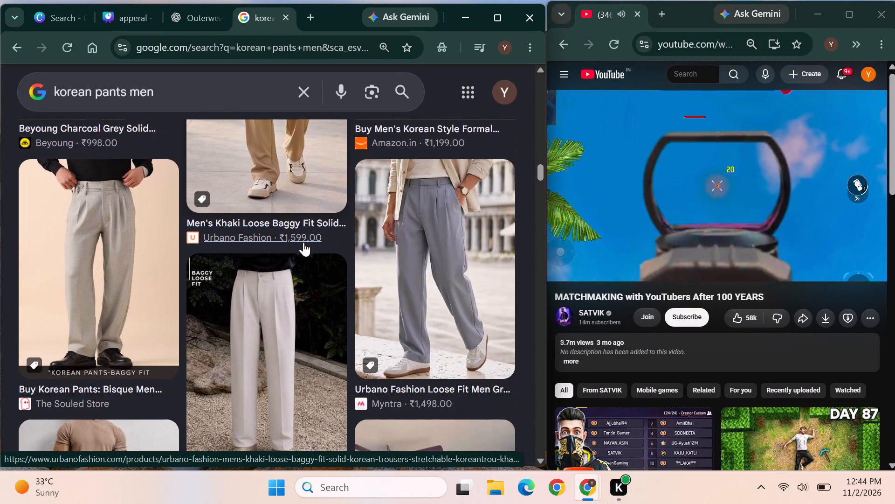
scroll(304, 242, "down", 6)
scroll(304, 243, "up", 1)
scroll(305, 244, "down", 1)
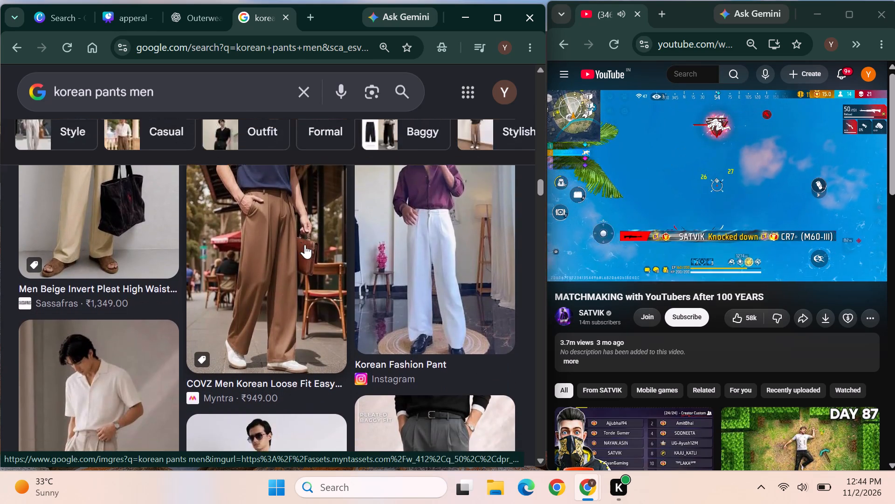
scroll(305, 245, "down", 6)
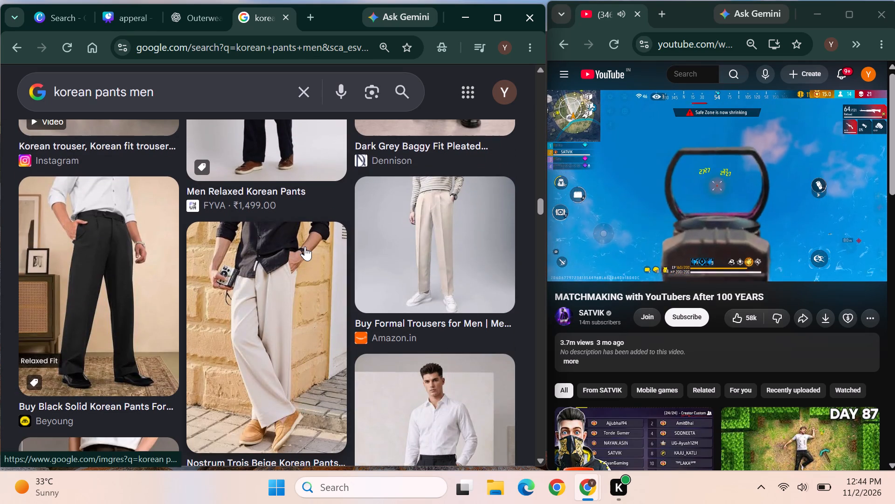
scroll(305, 246, "down", 5)
scroll(305, 246, "up", 2)
scroll(305, 246, "down", 2)
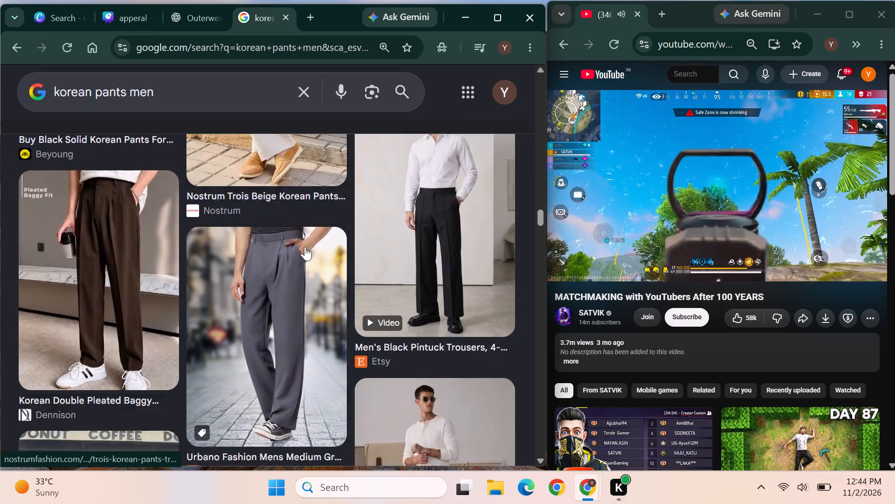
scroll(305, 246, "down", 2)
scroll(305, 246, "up", 4)
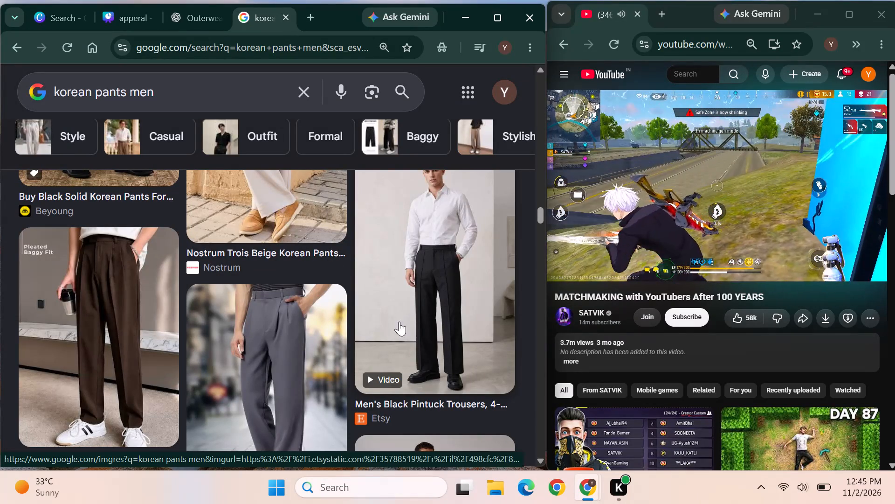
Bring the Men's Black Pintuck Trousers photo from the image results onto page 5 in Canva and place it beneath the paragraph.
left_click_drag(440, 279, 134, 0)
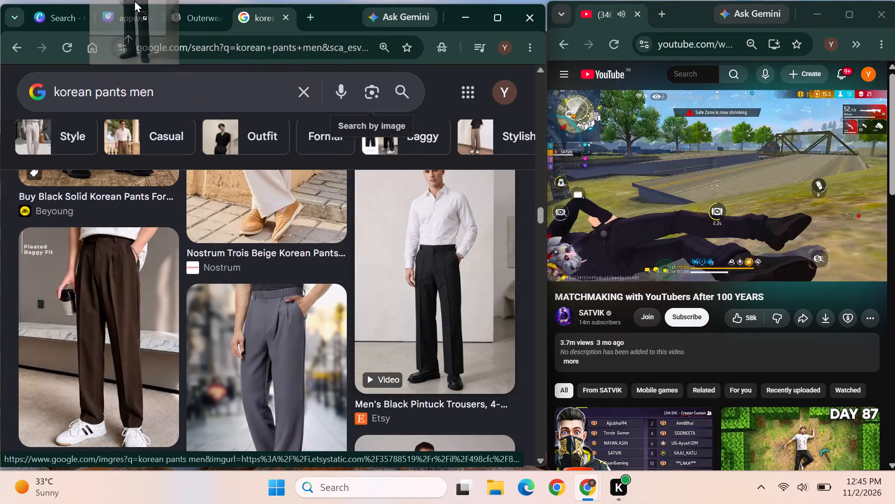
left_click_drag(134, 0, 131, 21)
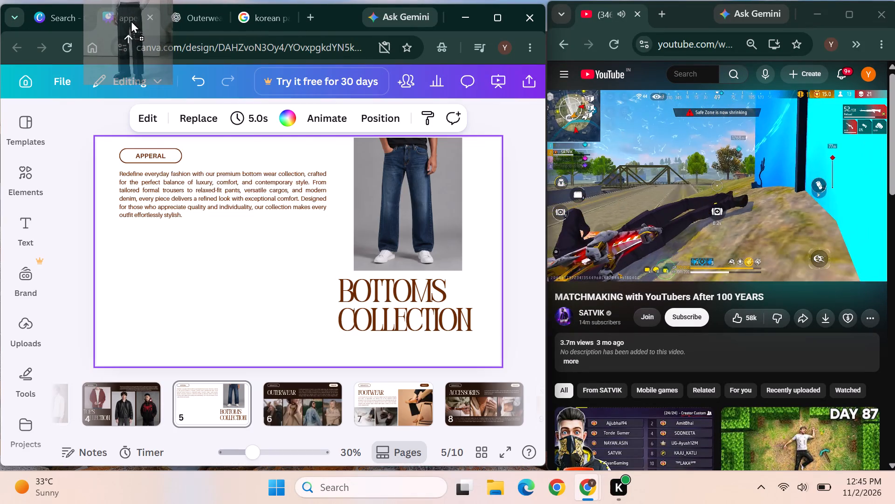
left_click_drag(131, 21, 166, 287)
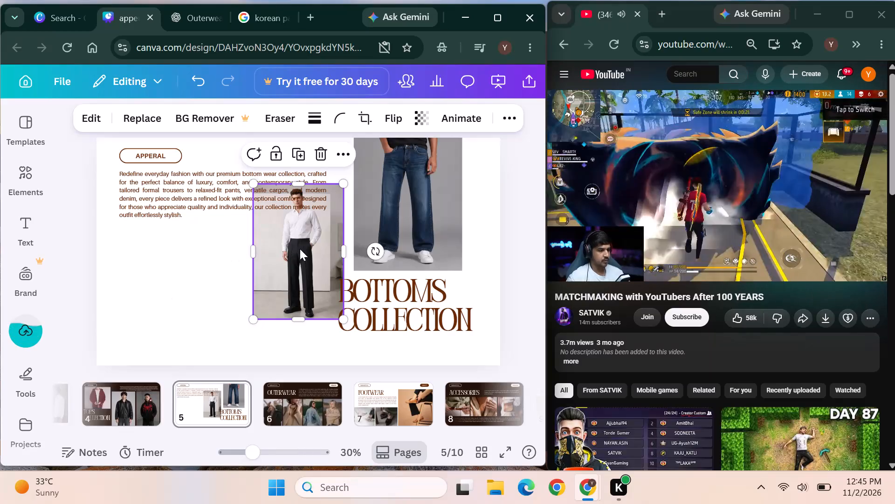
left_click_drag(300, 249, 165, 278)
Crop the black trousers photo at its top and both sides to cut out the model's head and frame the trousers.
left_click_drag(163, 217, 168, 248)
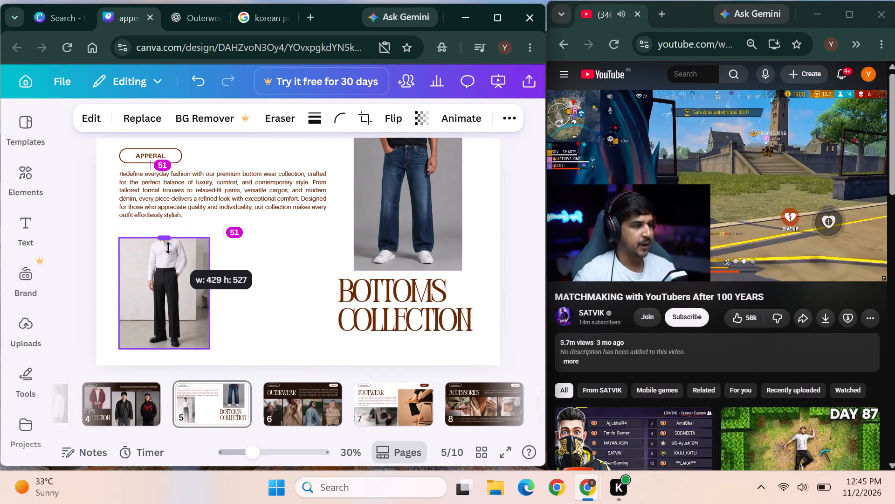
left_click_drag(168, 248, 169, 254)
left_click_drag(210, 303, 201, 302)
left_click_drag(118, 300, 134, 299)
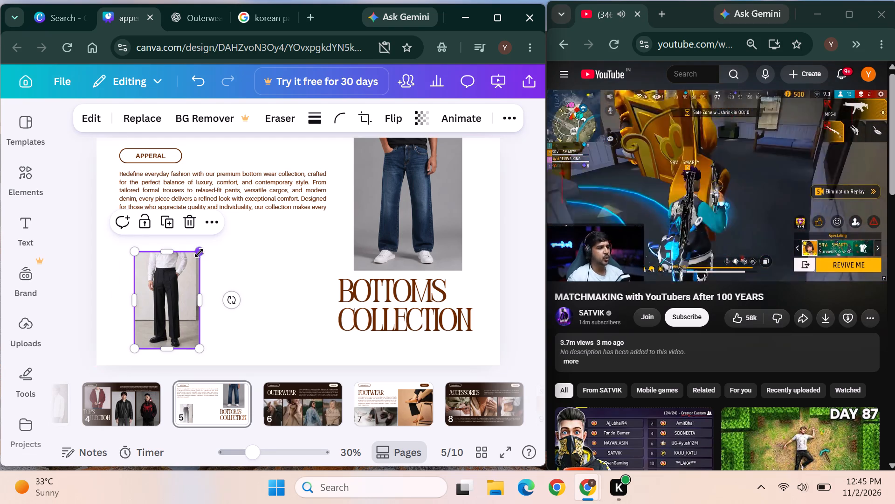
Enlarge the cropped black trousers photo to just below the paragraph and align its left edge with the paragraph's left edge.
left_click_drag(199, 253, 237, 216)
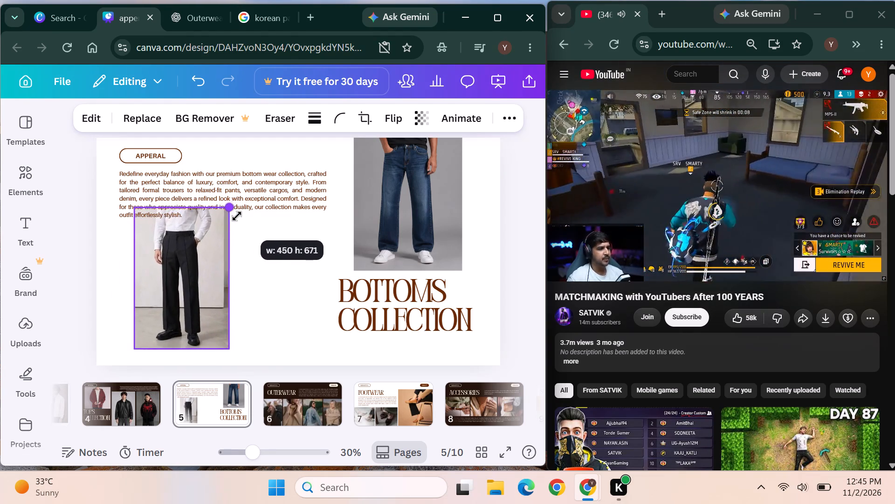
left_click_drag(237, 216, 223, 228)
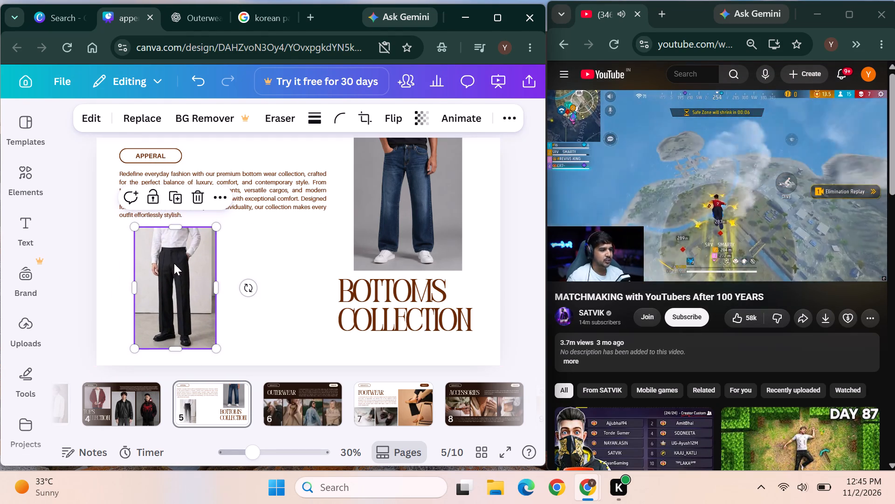
left_click_drag(173, 264, 159, 265)
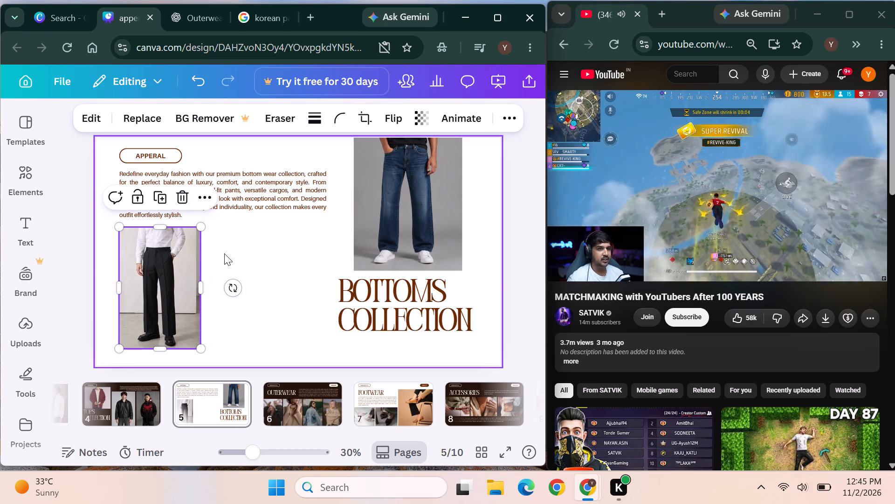
left_click(228, 251)
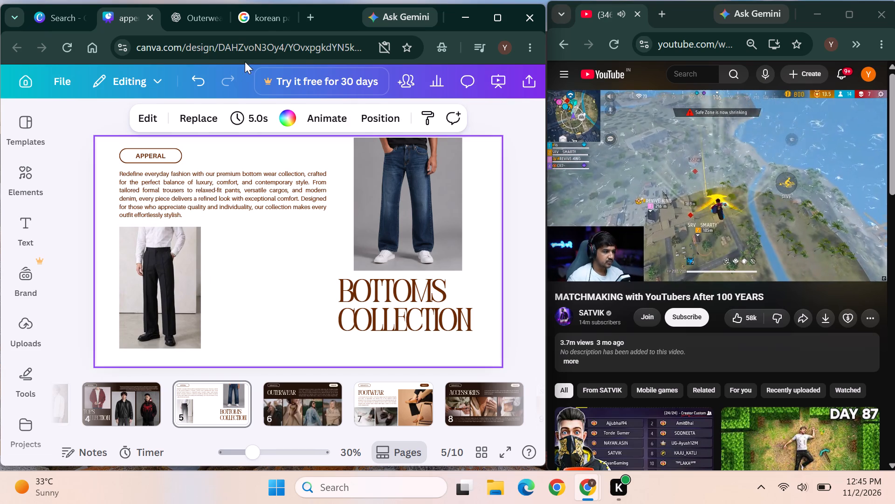
Return to the Google Images results and narrow the Korean men's pants search to Baggy.
left_click(266, 18)
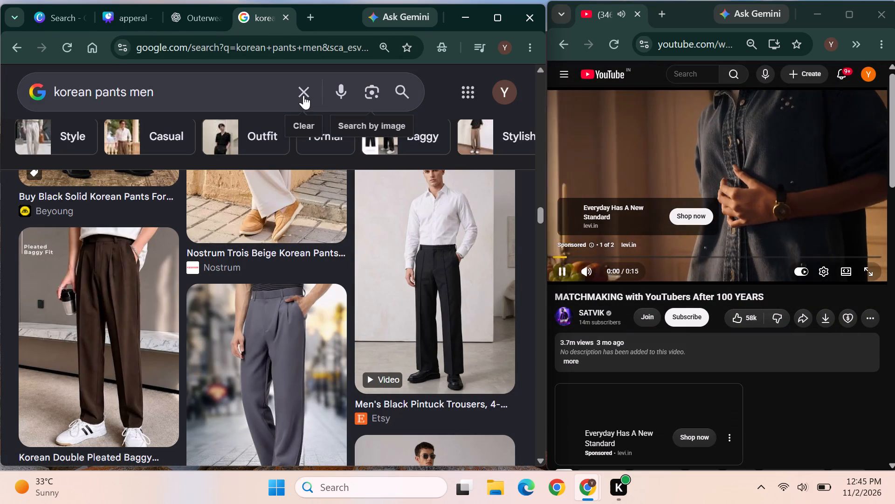
left_click_drag(83, 139, 79, 138)
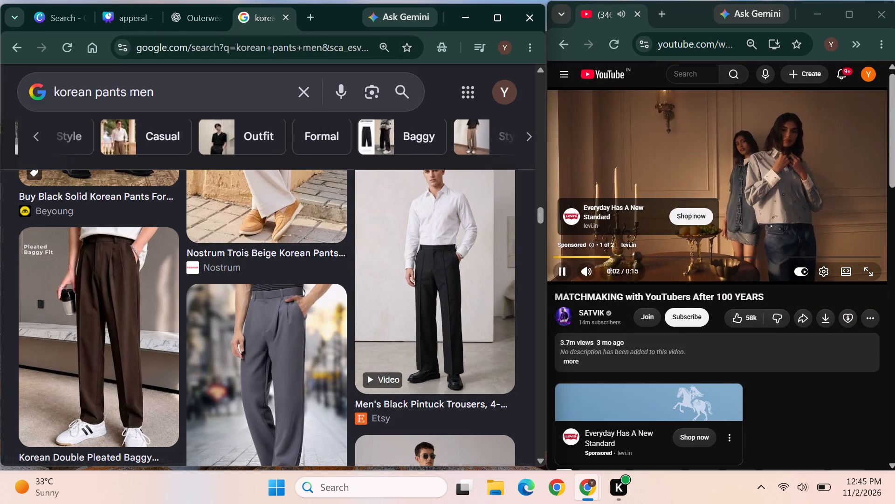
left_click_drag(79, 138, 287, 143)
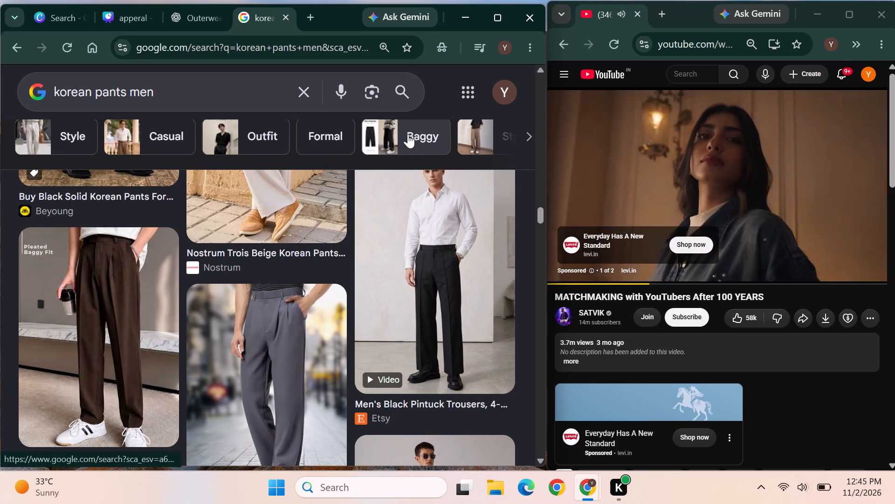
left_click(414, 136)
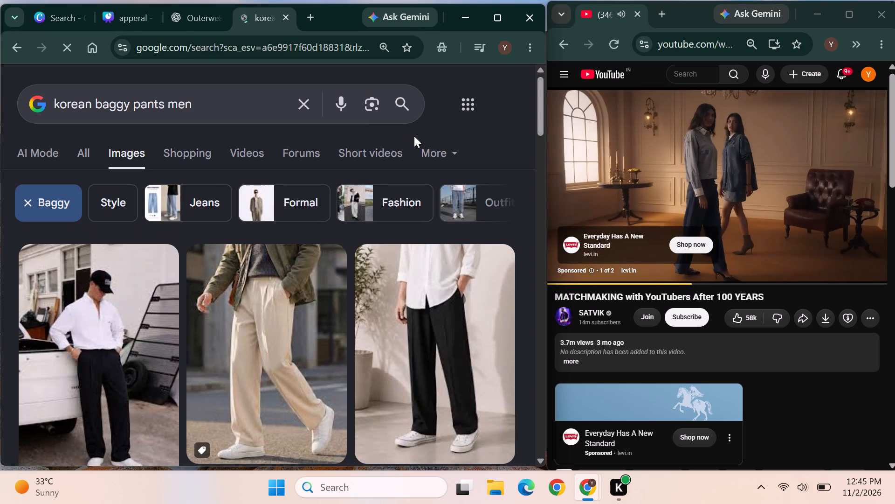
Remove the Baggy filter from the Korean men's pants image search and narrow the results to Stylish.
key("Left")
left_click_drag(414, 136, 34, 153)
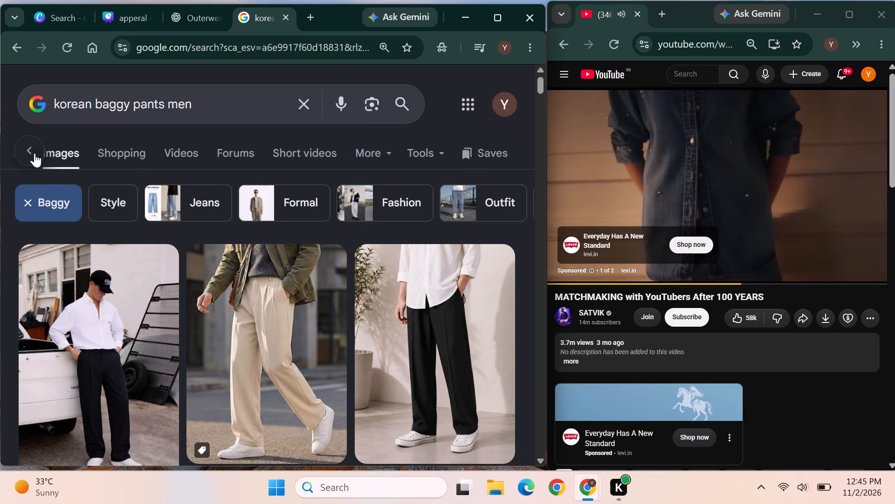
left_click_drag(34, 153, 44, 198)
left_click(44, 198)
left_click_drag(44, 198, 266, 178)
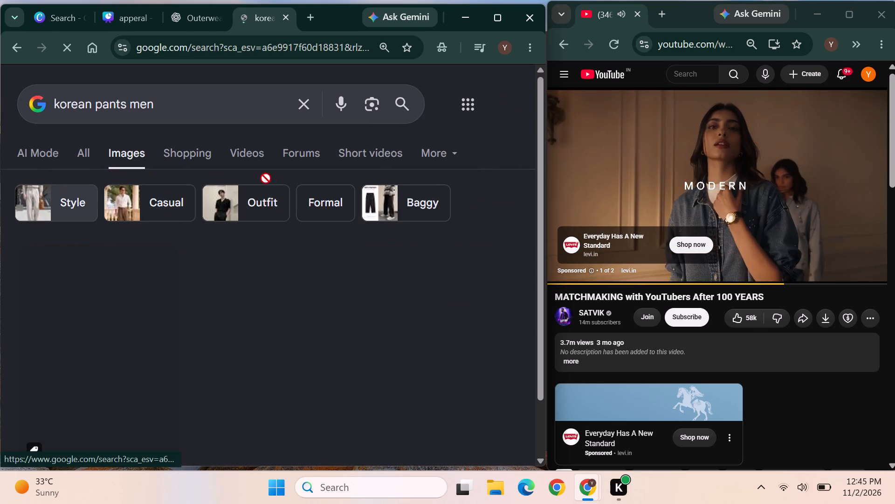
left_click_drag(266, 178, 375, 207)
left_click_drag(375, 207, 461, 210)
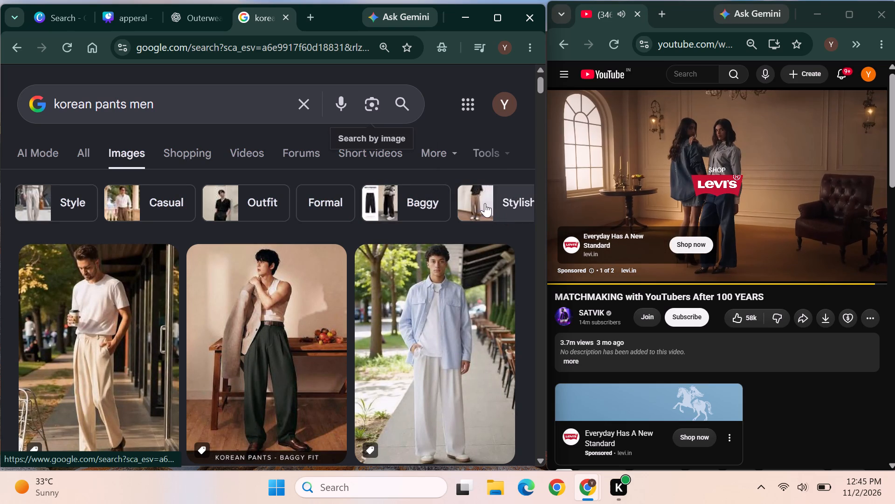
double_click(485, 203)
left_click_drag(485, 203, 327, 177)
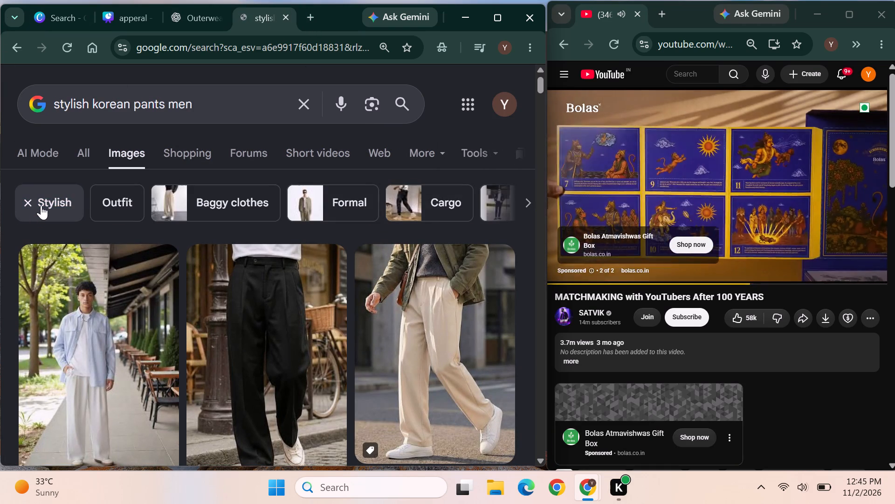
Look through the stylish Korean men's pants image results for a second trousers photo suited to the bottoms page.
scroll(363, 232, "down", 4)
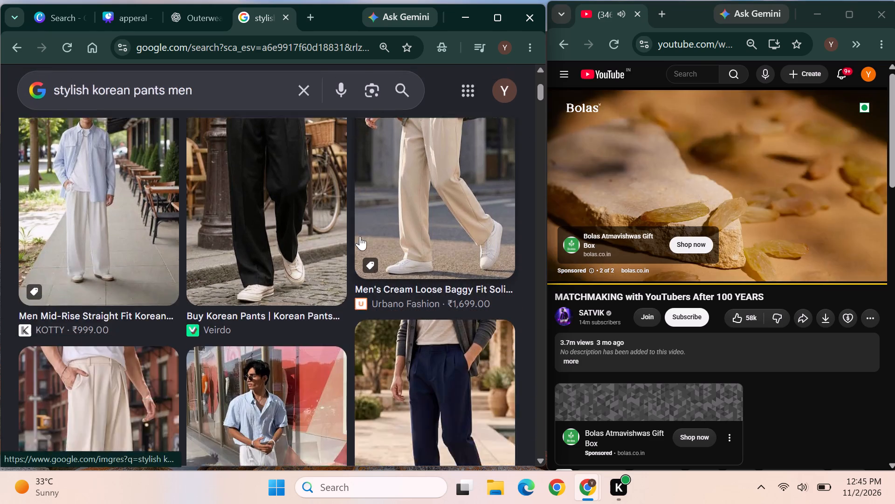
scroll(360, 234, "down", 4)
scroll(360, 234, "up", 4)
scroll(360, 234, "down", 6)
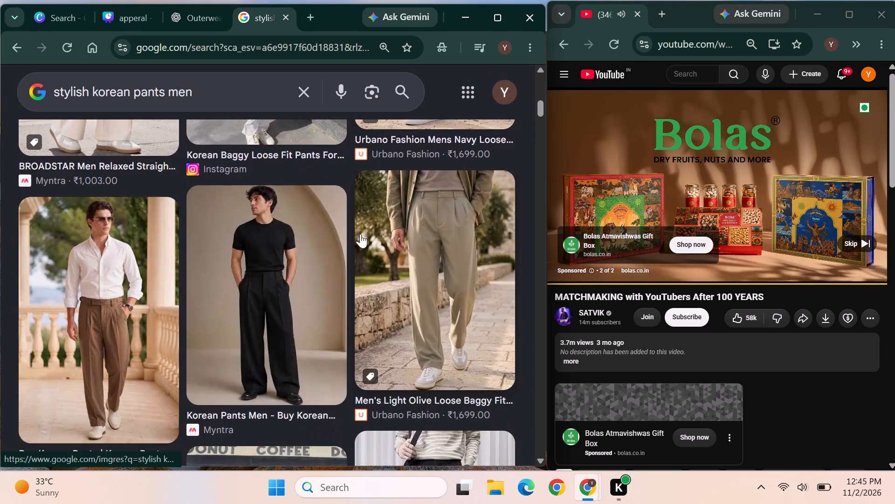
scroll(361, 230, "down", 5)
scroll(361, 230, "up", 1)
scroll(361, 230, "down", 2)
scroll(361, 230, "up", 3)
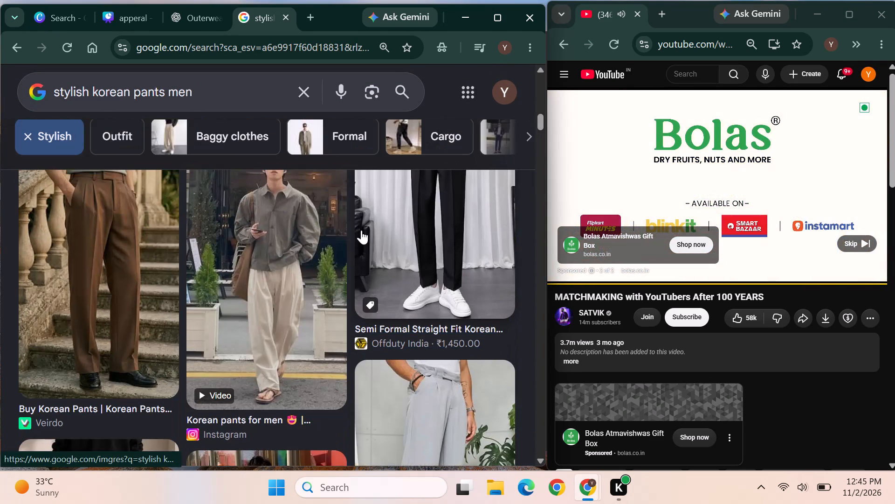
scroll(362, 228, "down", 17)
scroll(362, 225, "down", 9)
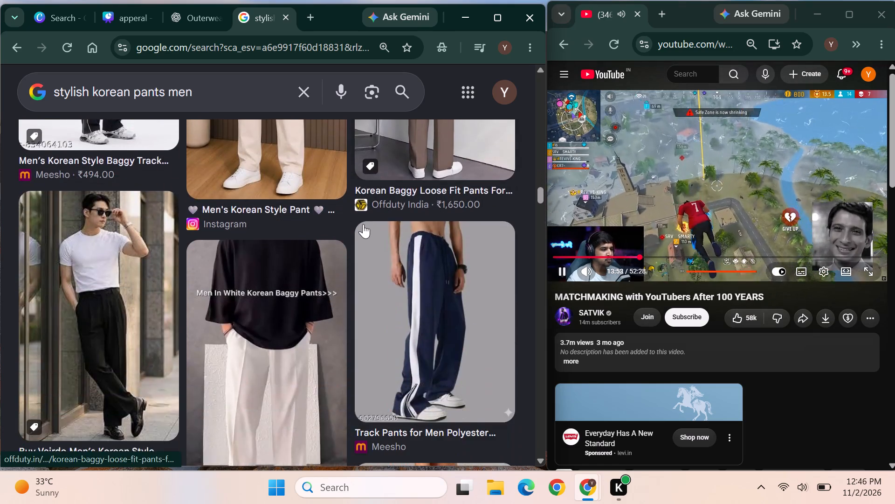
scroll(363, 224, "down", 3)
scroll(363, 223, "up", 3)
scroll(364, 222, "down", 5)
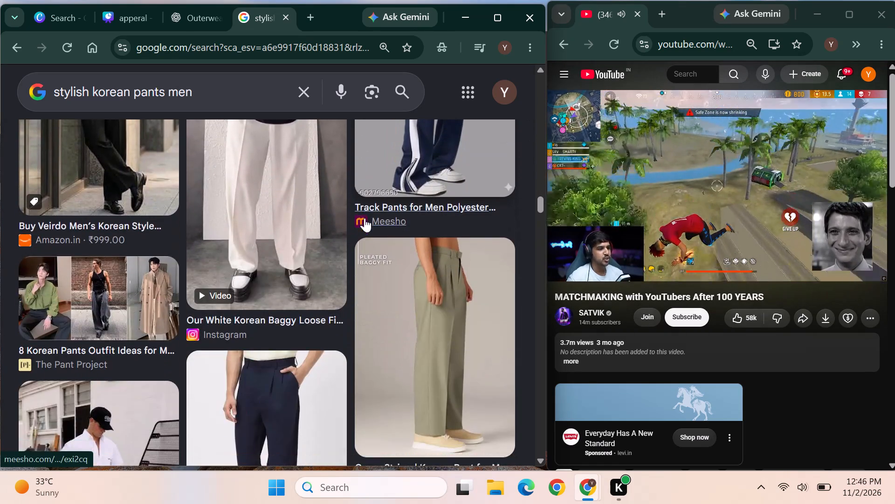
scroll(365, 218, "down", 7)
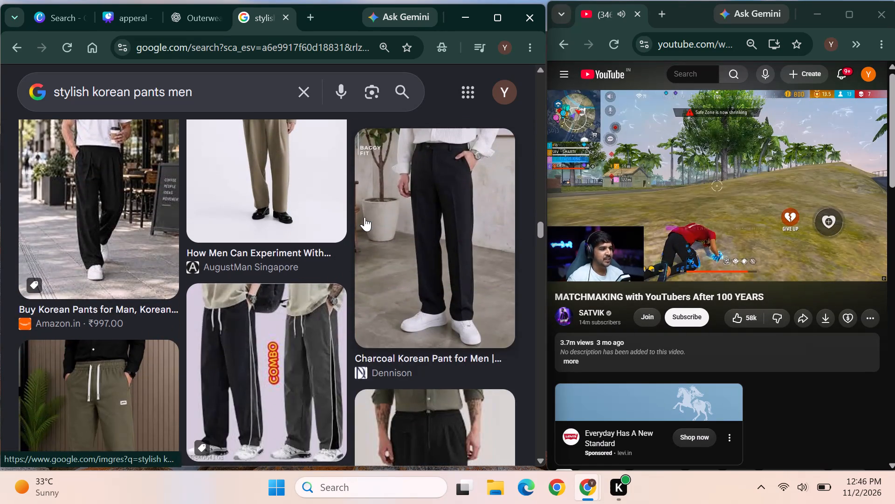
scroll(365, 217, "up", 6)
scroll(365, 217, "down", 6)
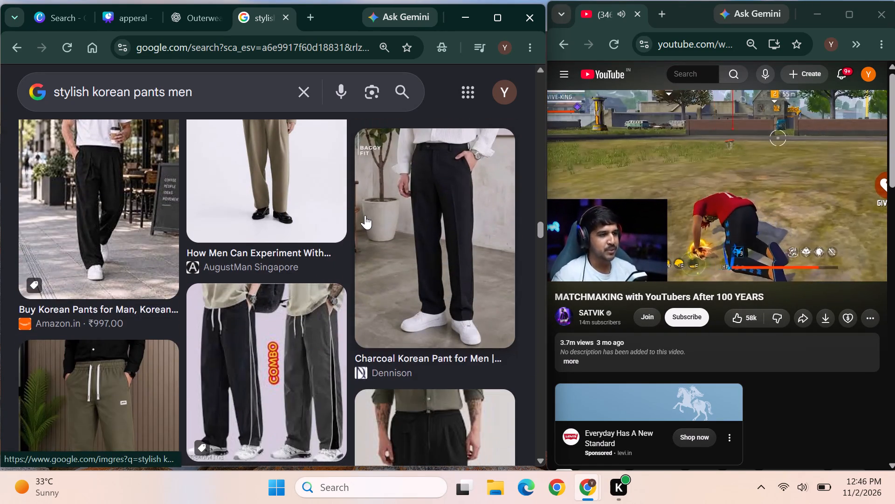
scroll(365, 215, "up", 2)
scroll(365, 213, "down", 6)
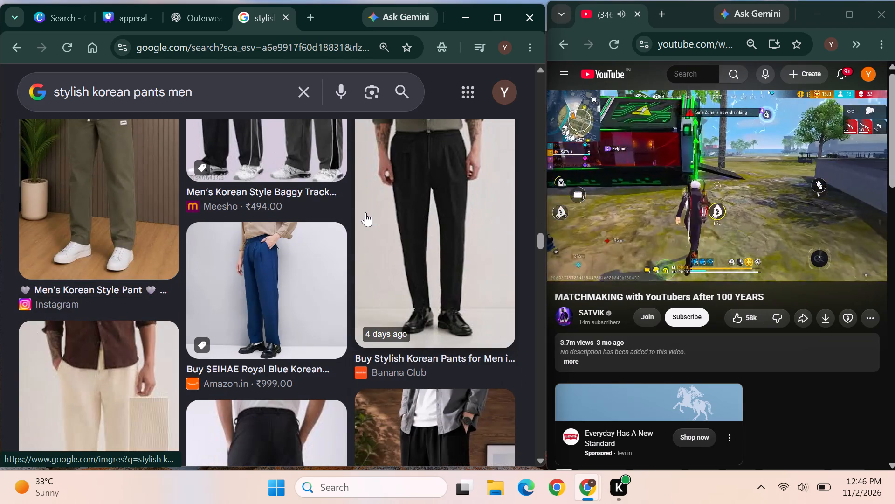
scroll(366, 212, "up", 3)
scroll(366, 212, "down", 5)
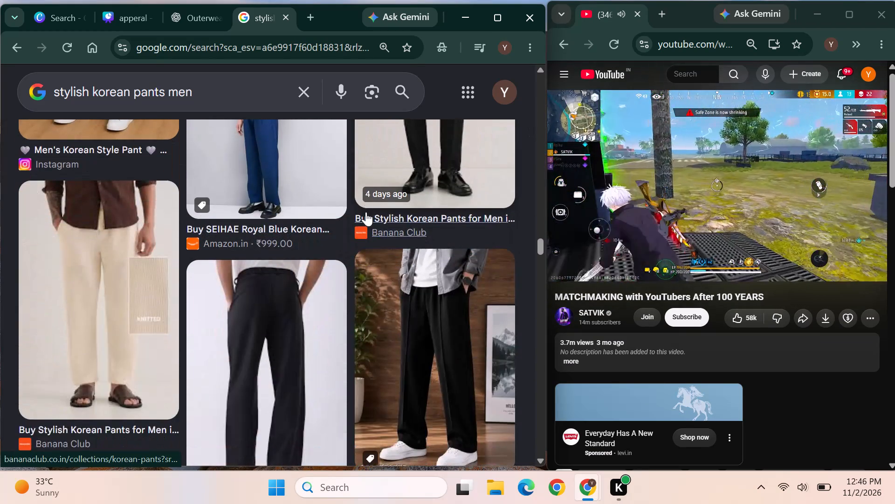
scroll(366, 212, "down", 2)
scroll(346, 275, "down", 1)
scroll(346, 275, "up", 3)
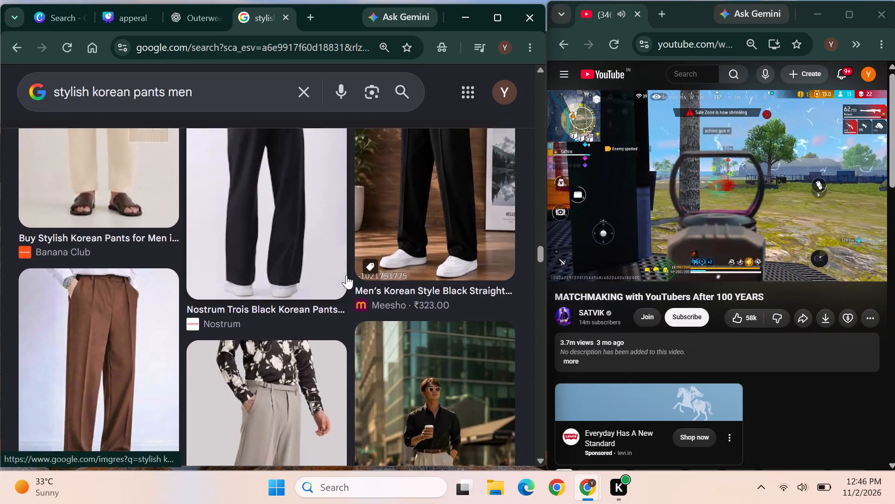
scroll(347, 277, "down", 6)
scroll(296, 262, "down", 2)
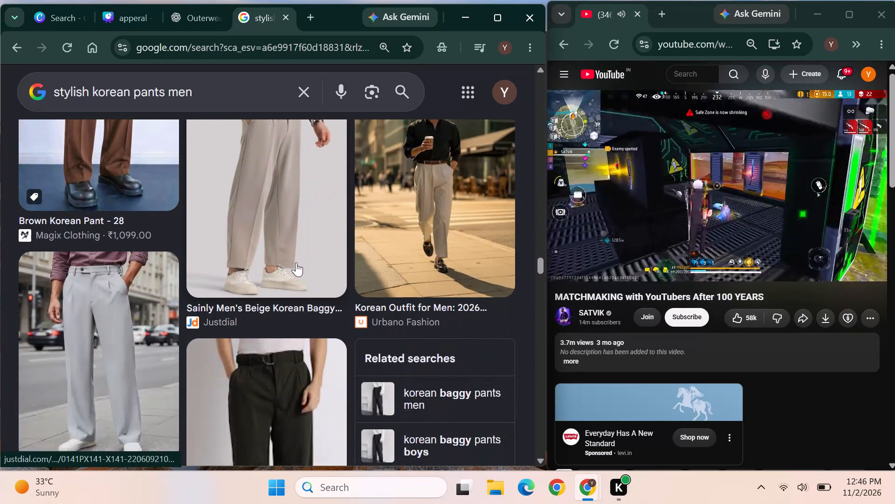
scroll(296, 262, "down", 8)
scroll(283, 285, "up", 5)
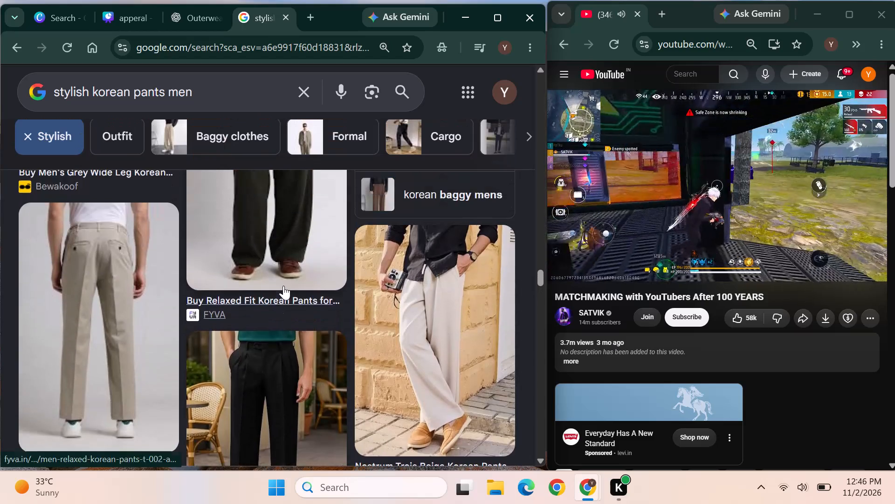
scroll(283, 286, "down", 6)
scroll(284, 285, "up", 4)
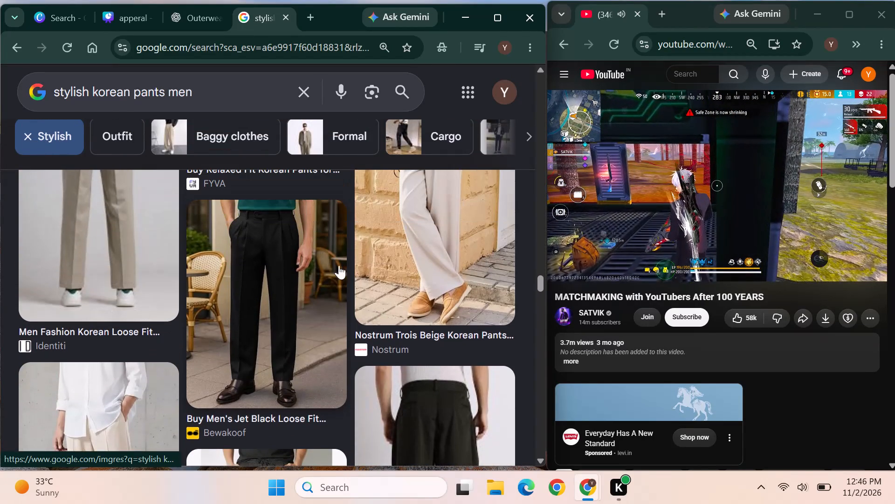
Preview the Nostrum Trois Beige Korean Pants image, look through its related images, and close the preview.
left_click(470, 242)
scroll(342, 311, "down", 2)
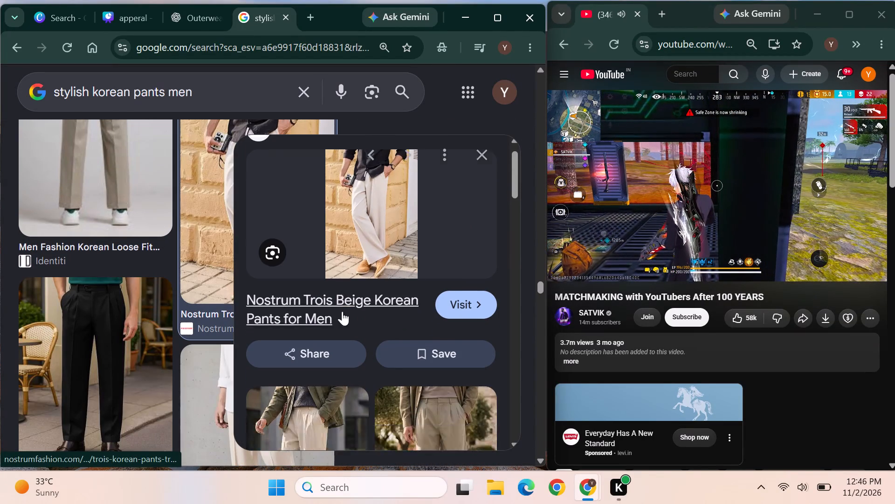
scroll(342, 311, "down", 3)
scroll(345, 307, "up", 3)
scroll(345, 307, "down", 4)
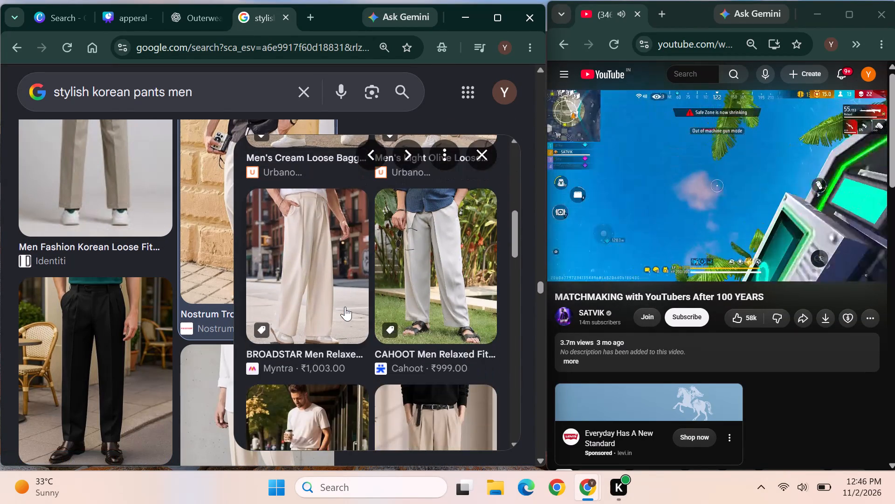
scroll(345, 307, "up", 3)
scroll(345, 307, "down", 7)
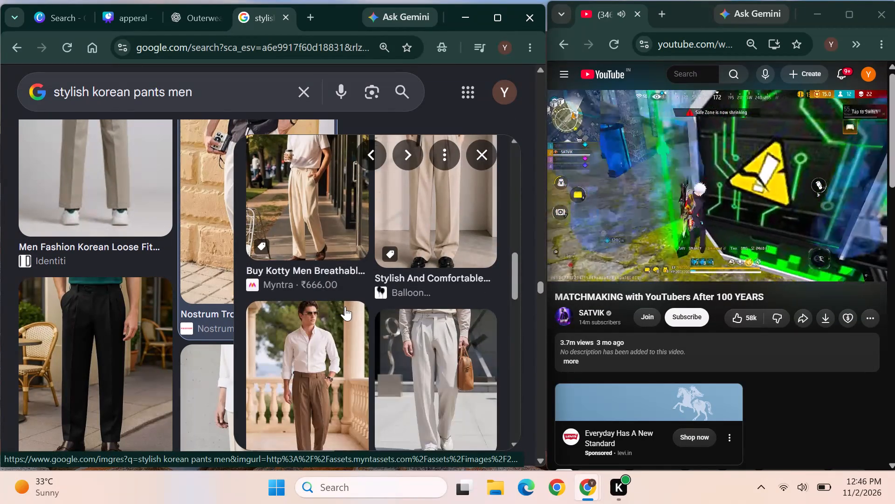
scroll(345, 307, "down", 6)
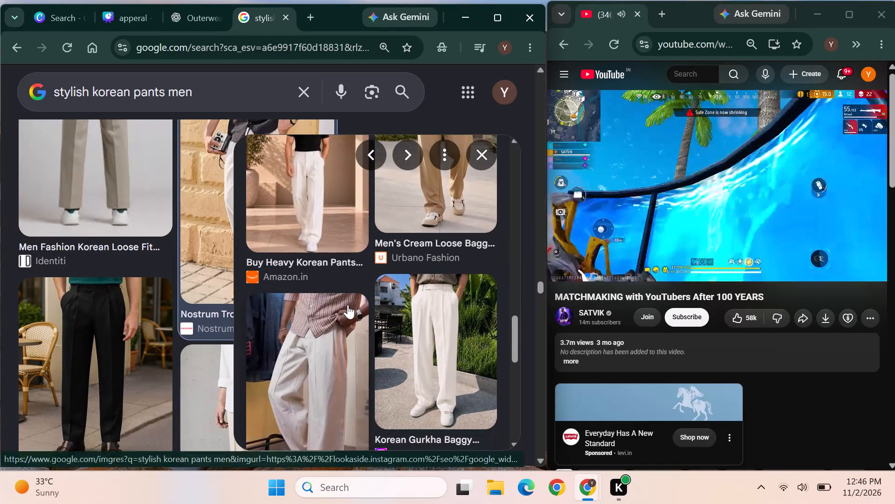
scroll(379, 263, "down", 3)
scroll(378, 263, "up", 5)
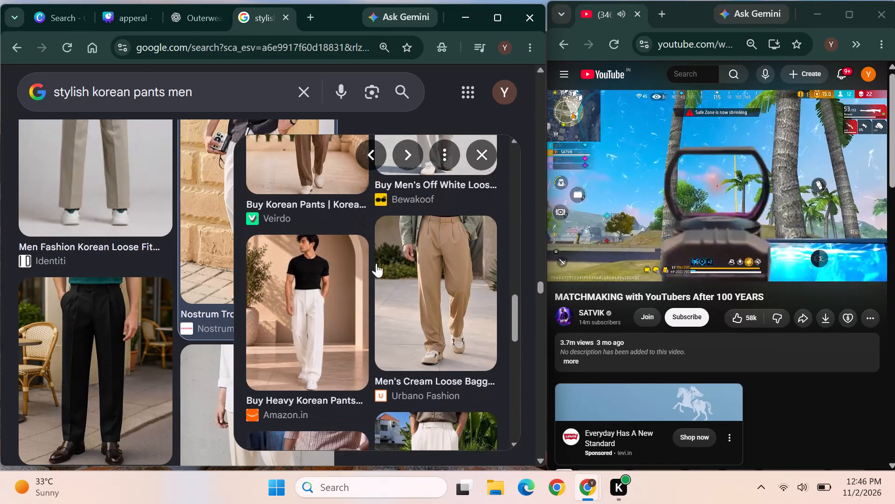
scroll(368, 263, "down", 10)
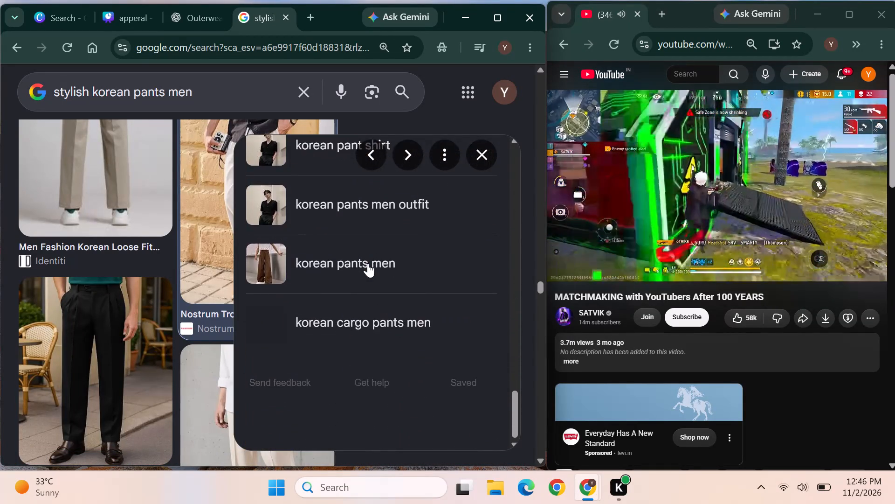
scroll(368, 263, "up", 7)
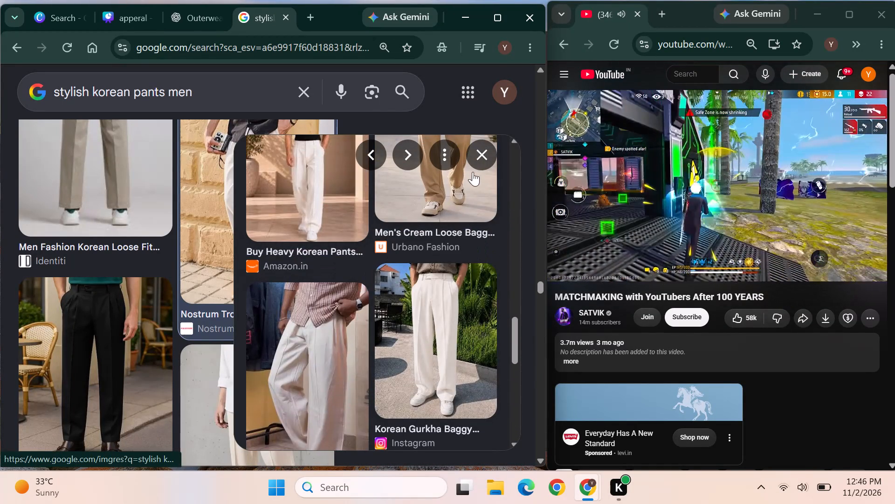
double_click(481, 157)
Look further down the results, preview KOTTY's off-white Men Mid-Rise Straight Fit Korean Trousers, and examine the related images.
scroll(303, 290, "down", 6)
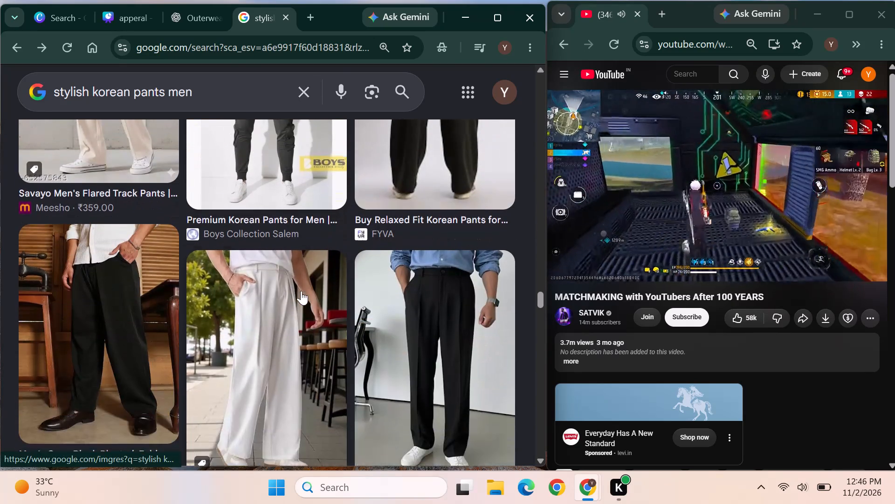
scroll(301, 290, "down", 3)
scroll(301, 290, "up", 3)
scroll(301, 290, "down", 1)
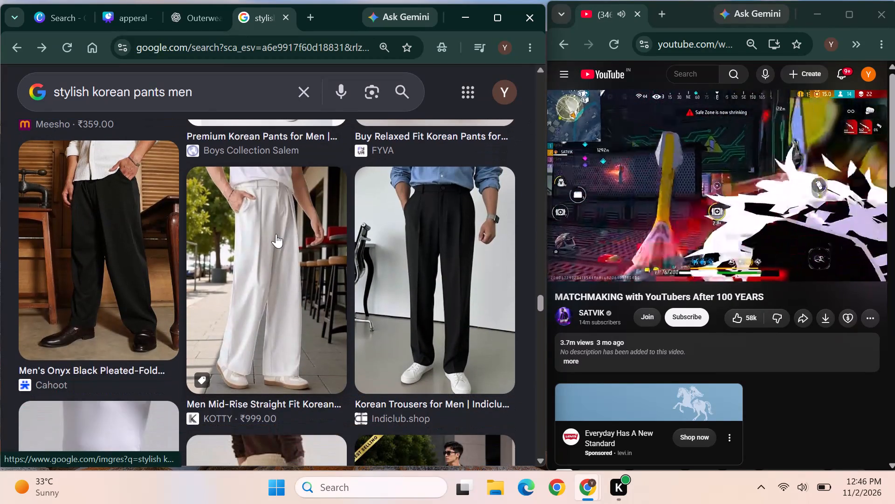
left_click(275, 257)
left_click_drag(275, 257, 231, 88)
scroll(370, 247, "down", 1)
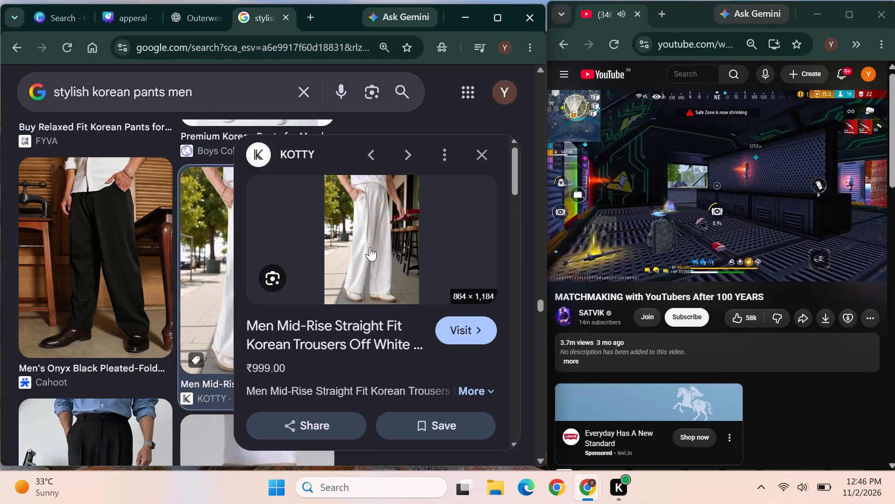
scroll(370, 247, "down", 4)
scroll(370, 245, "up", 2)
scroll(370, 245, "down", 4)
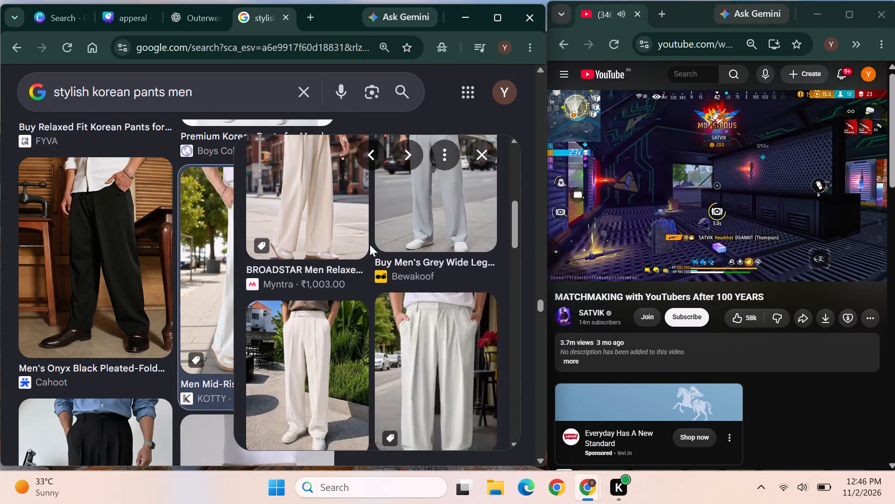
scroll(370, 243, "down", 3)
scroll(370, 243, "up", 1)
Preview the related white COVZ loose-fit Korean trousers, view their Myntra product page, and return to the image results.
triple_click(297, 293)
left_click_drag(297, 293, 253, 106)
double_click(377, 227)
left_click_drag(373, 222, 340, 178)
left_click_drag(336, 173, 320, 148)
left_click_drag(317, 143, 227, 24)
double_click(215, 15)
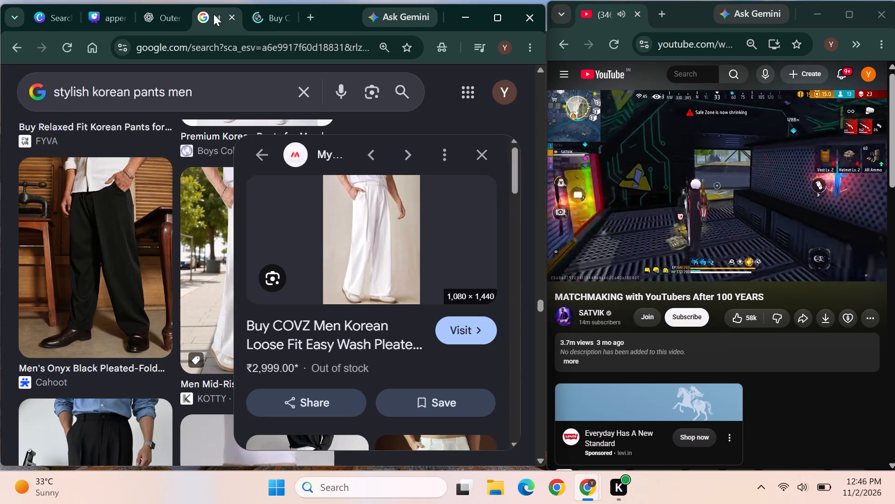
double_click(275, 16)
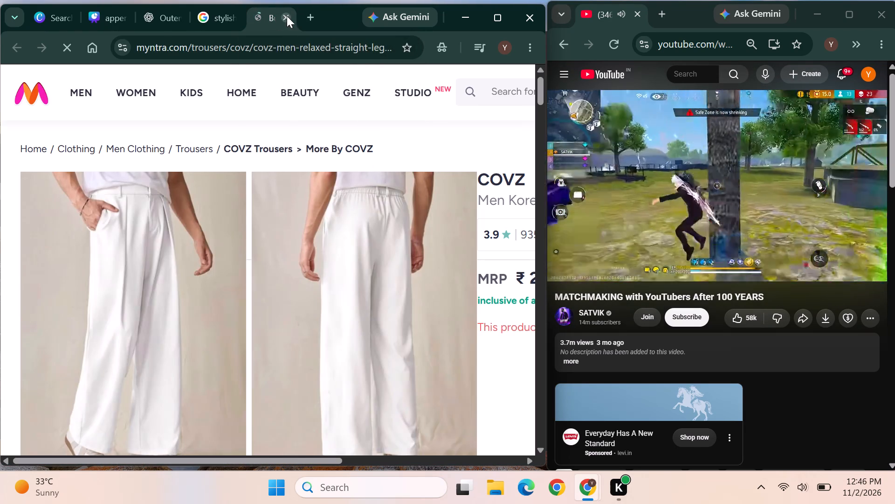
left_click(285, 14)
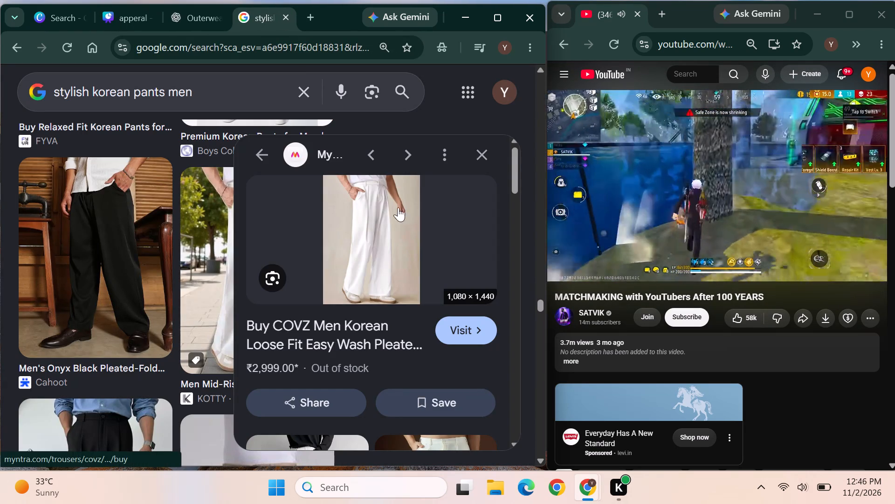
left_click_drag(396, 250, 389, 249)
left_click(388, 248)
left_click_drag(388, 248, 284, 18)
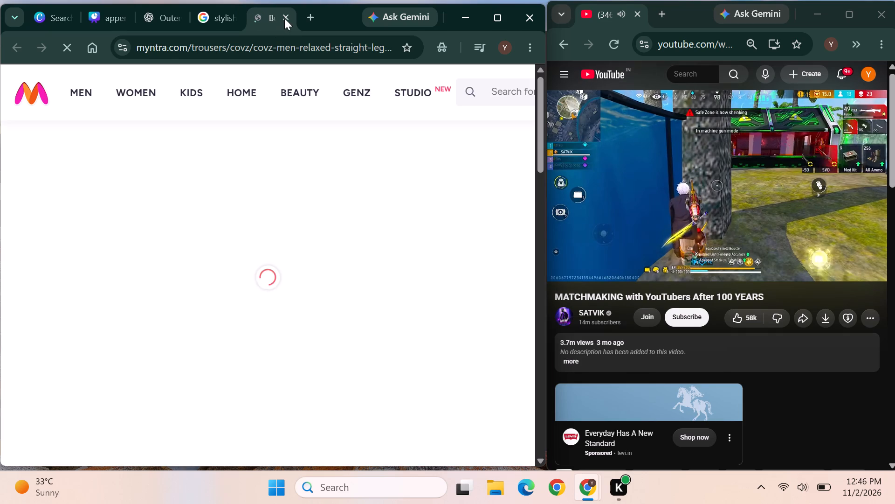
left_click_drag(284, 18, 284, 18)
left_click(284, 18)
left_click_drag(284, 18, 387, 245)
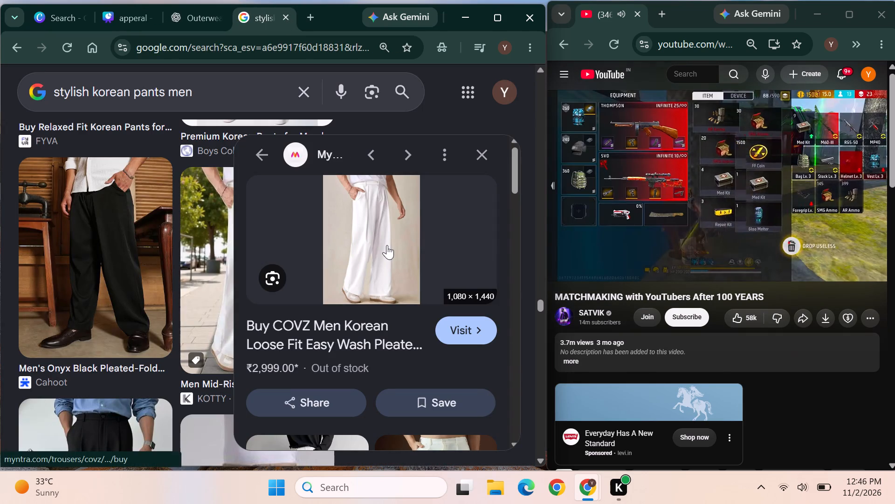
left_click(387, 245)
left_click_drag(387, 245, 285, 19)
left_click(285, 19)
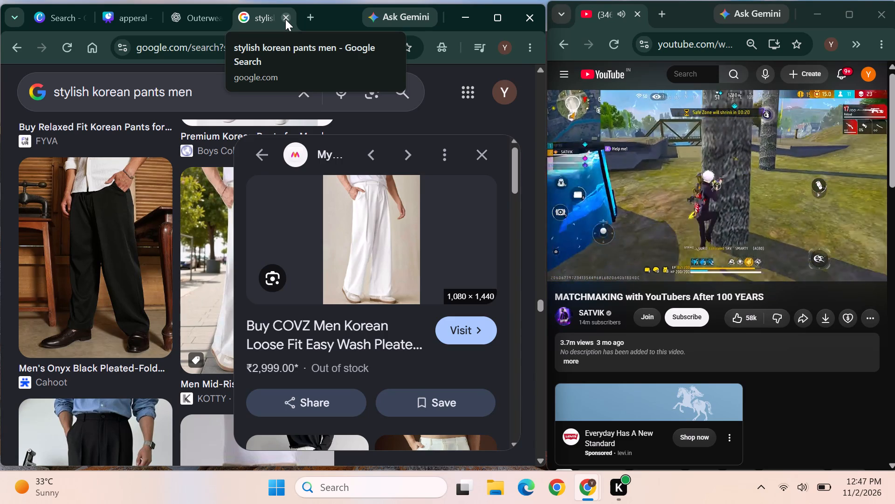
Examine the related images under the white COVZ loose-fit Korean trousers for a suitable pants photo, and close the preview.
key("Down")
key("Down")
key("Down")
key("Down")
key("Down")
key("Down")
key("Down")
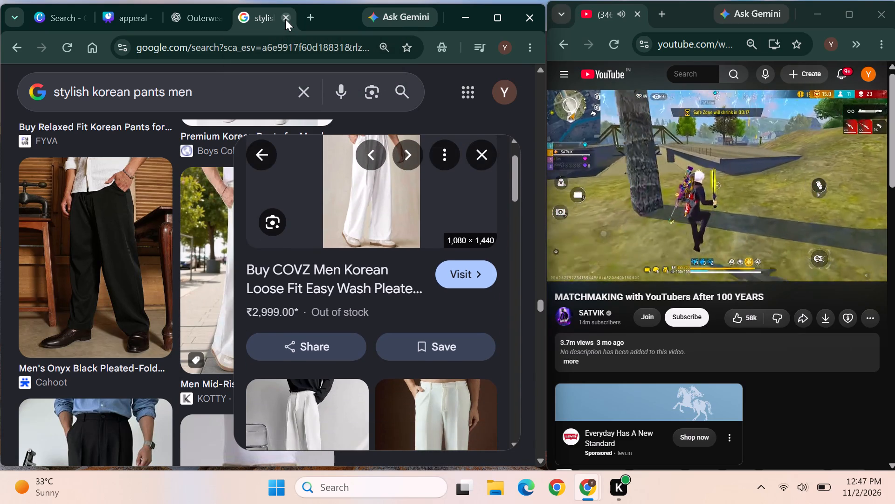
key("Down")
key("Down")
key("Down")
key("Down")
key("Down")
key("Down")
key("Down")
key("Down")
key("Down")
key("Down")
key("Down")
key("Down")
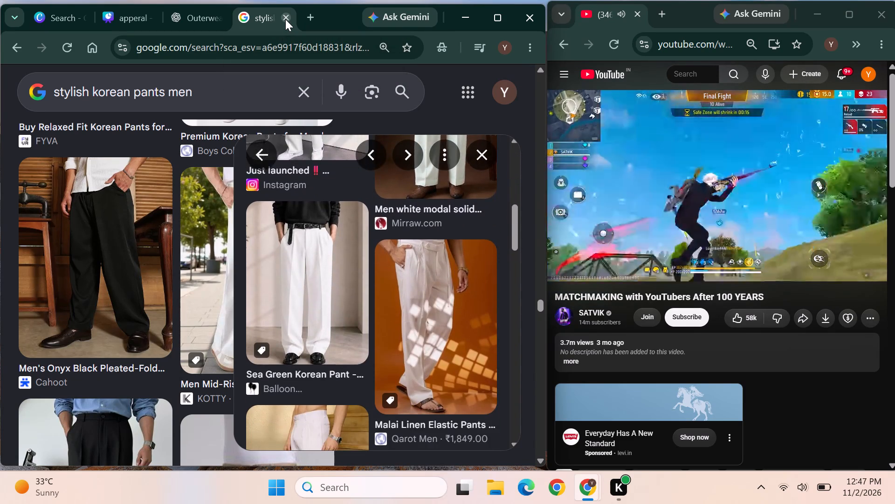
key("Down")
key("Down")
key("Down")
key("Down")
key("Down")
key("Down")
key("Down")
key("Down")
key("Down")
key("Down")
key("Down")
key("Down")
key("Down")
key("Down")
key("Down")
key("Down")
key("Down")
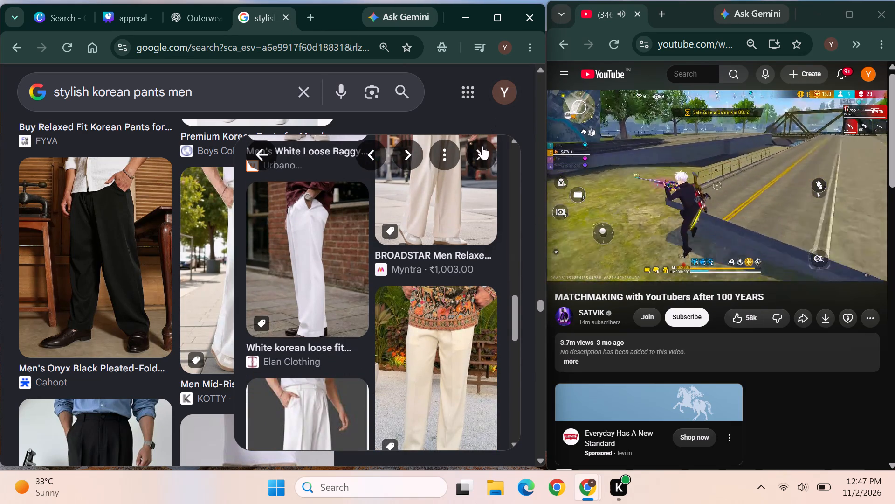
left_click(482, 147)
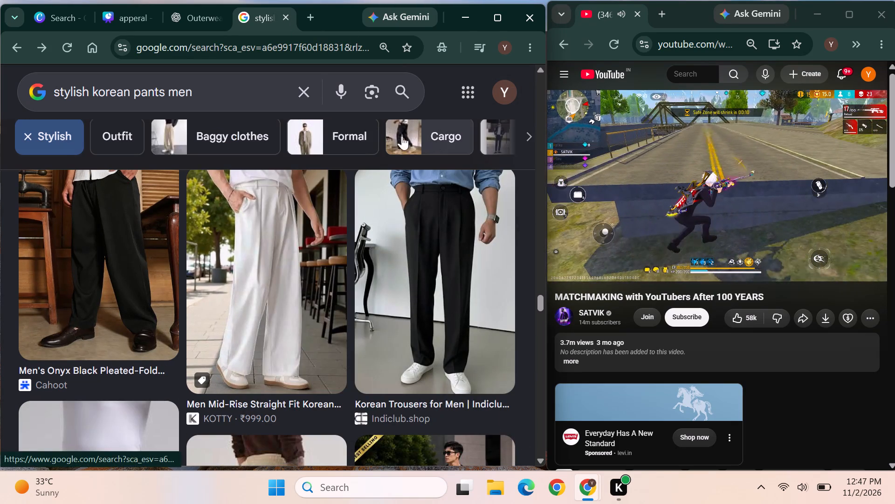
Narrow the stylish Korean men's pants image results to Formal and look through them for a second trousers photo.
left_click(333, 139)
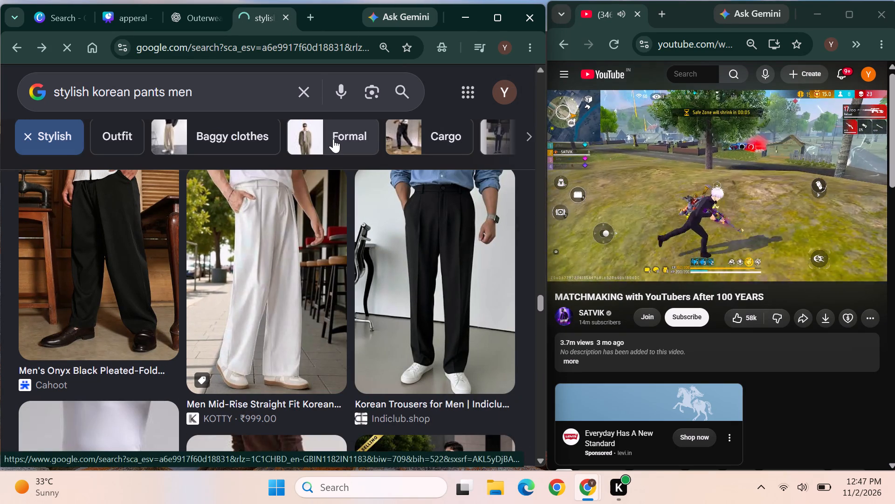
key("Down")
key("Down")
key("Down")
key("Down")
key("Down")
key("Down")
key("Down")
key("Down")
key("Down")
key("Down")
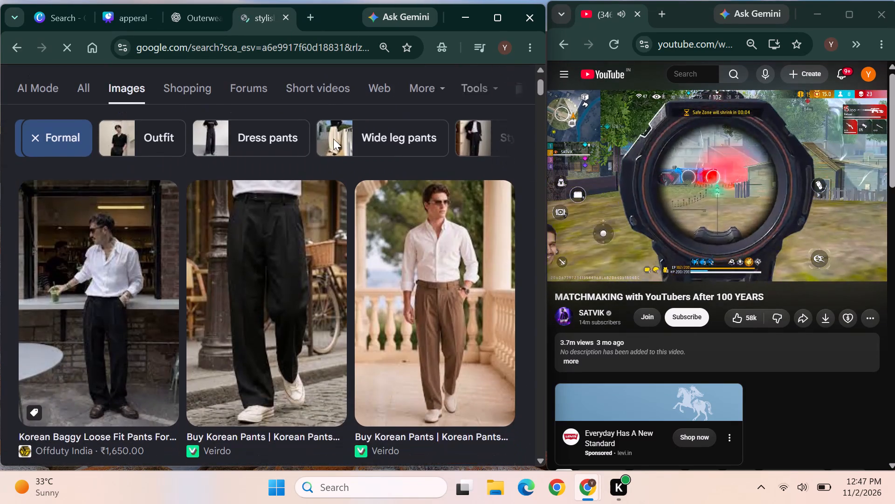
key("Down")
key("Down")
key("Down")
key("Down")
key("Down")
key("Down")
key("Down")
key("Down")
key("Down")
key("Down")
key("Down")
key("Down")
key("Down")
key("Down")
key("Down")
key("Down")
key("Down")
key("Down")
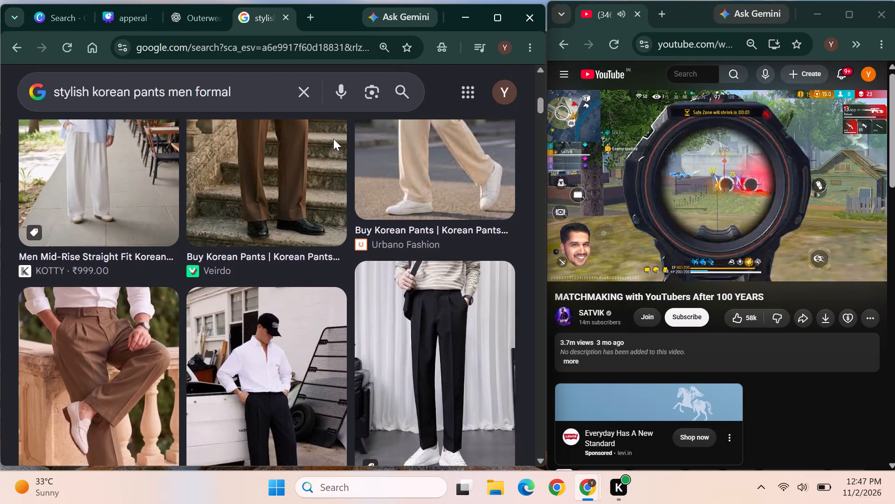
key("Down")
key("Down")
key("Down")
key("Down")
key("Down")
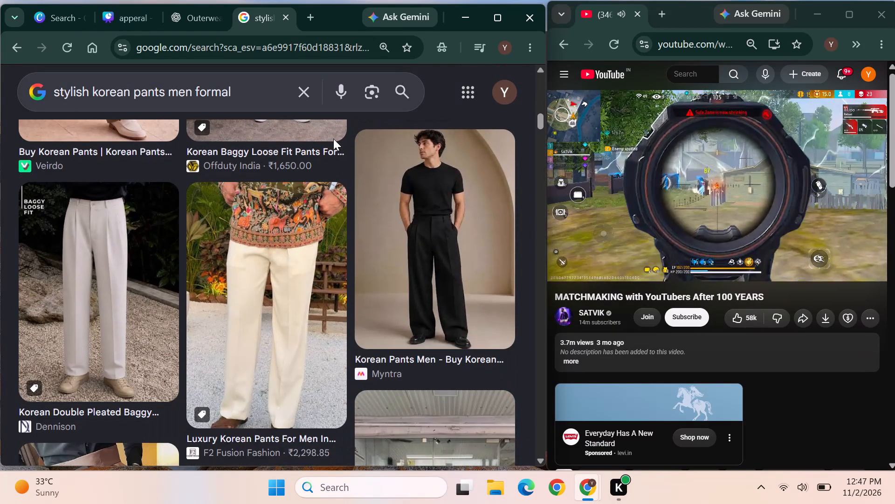
key("Down")
key("Down")
key("Down")
key("Down")
key("Down")
key("Up")
key("Down")
key("Up")
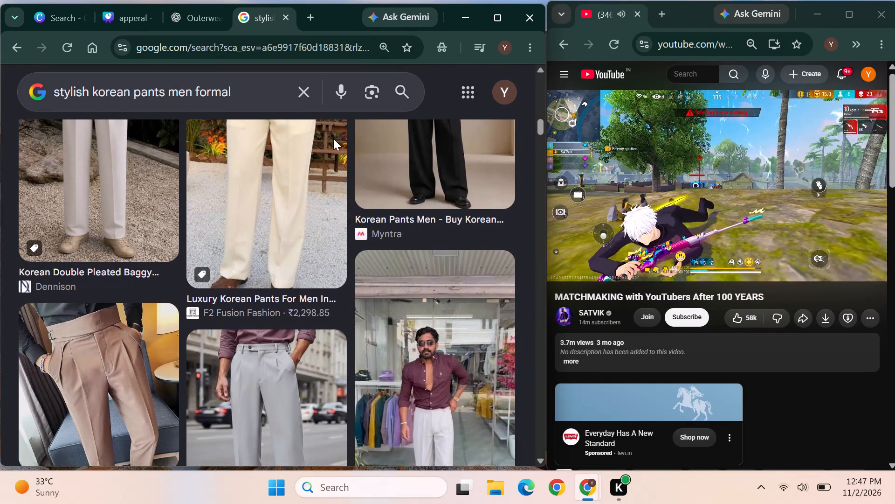
key("Down")
key("Down")
key("Down")
key("Down")
key("Down")
key("Down")
key("Down")
key("Down")
key("Down")
key("Down")
key("Down")
key("Down")
key("Down")
key("Down")
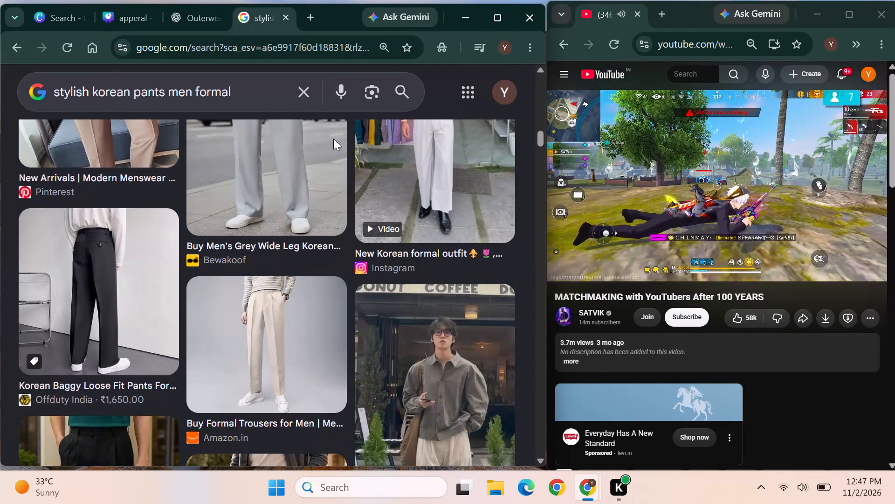
key("Down")
key("Down")
key("Down")
key("Down")
key("Down")
key("Down")
key("Down")
key("Down")
key("Down")
key("Down")
key("Down")
key("Down")
key("Down")
key("Down")
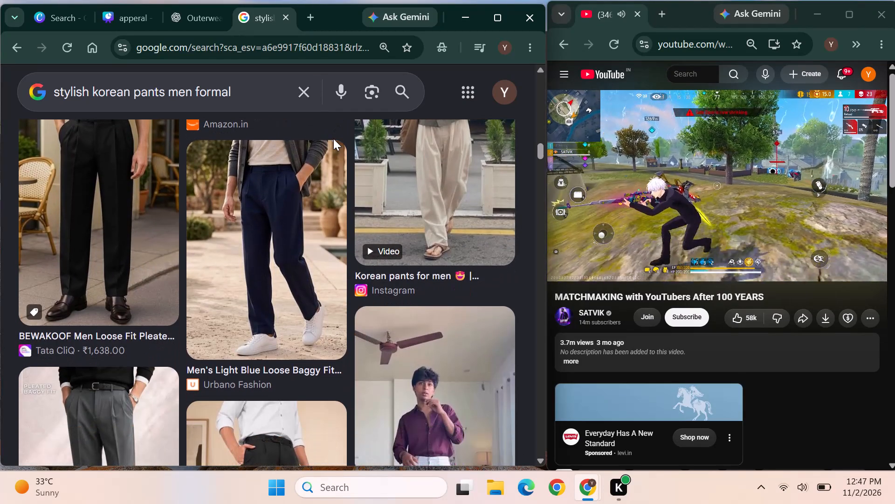
key("Down")
key("Down")
key("Down")
key("Down")
key("Down")
key("Down")
key("Down")
key("Down")
key("Down")
key("Down")
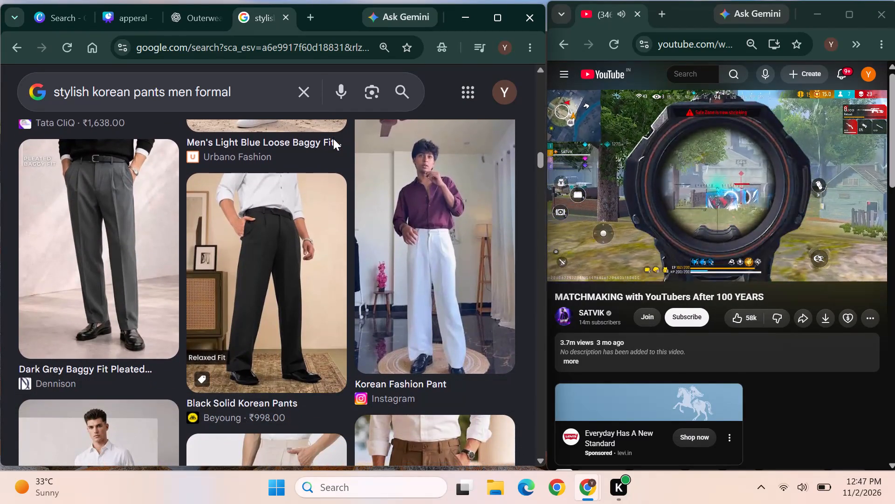
key("Down")
key("Down")
key("Down")
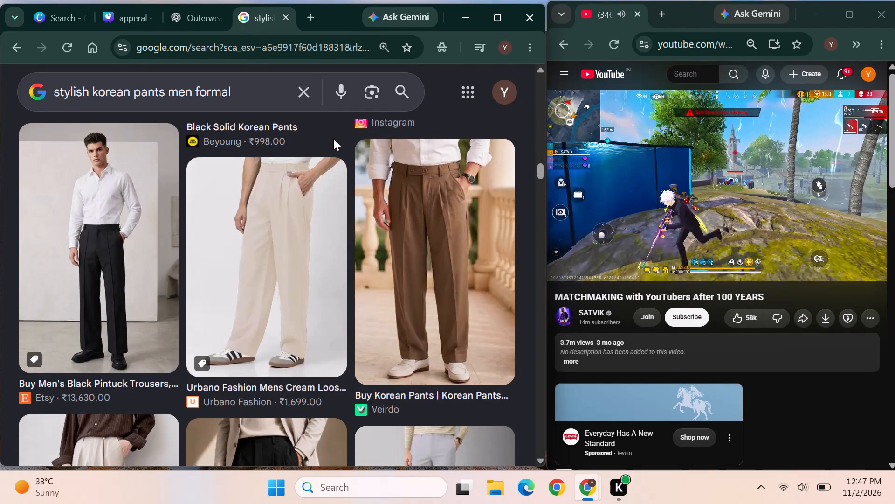
key("Down")
key("Down")
key("Down")
key("Down")
key("Down")
key("Down")
key("Down")
key("Down")
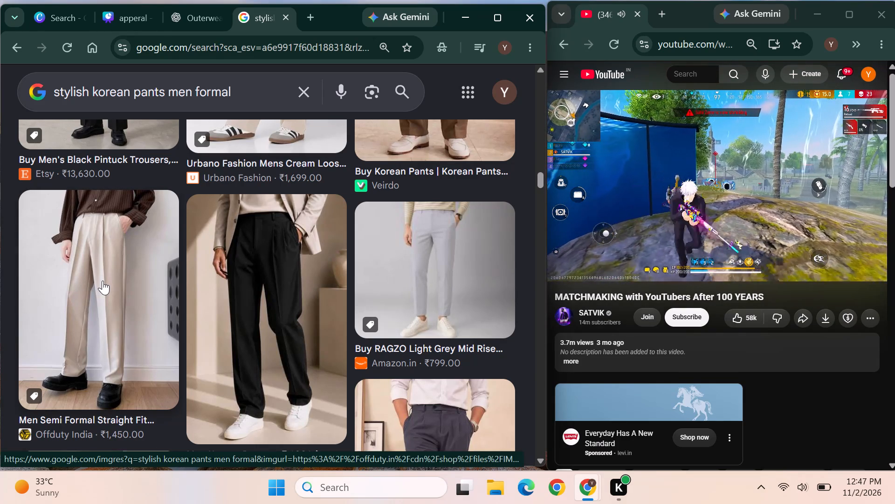
Bring Offduty India's beige Men Semi Formal Straight Fit trousers photo from the results onto page 5, BOTTOMS COLLECTION, in Canva.
left_click_drag(103, 280, 131, 0)
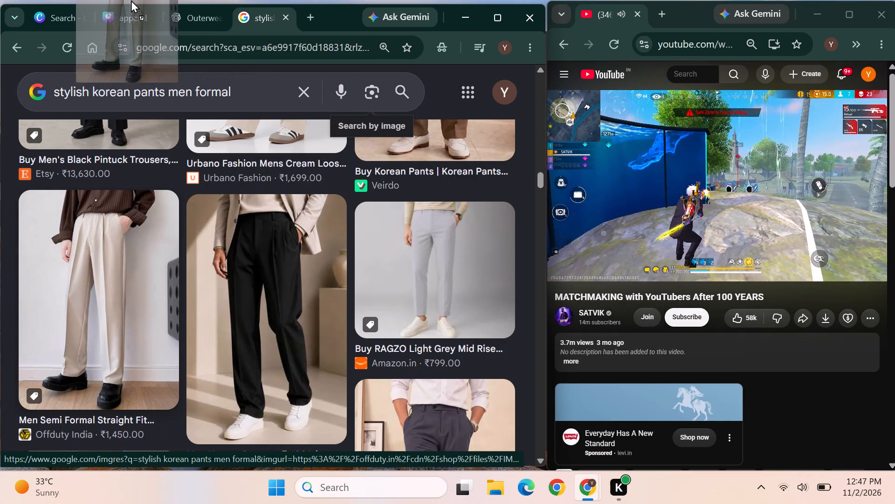
left_click_drag(131, 0, 250, 252)
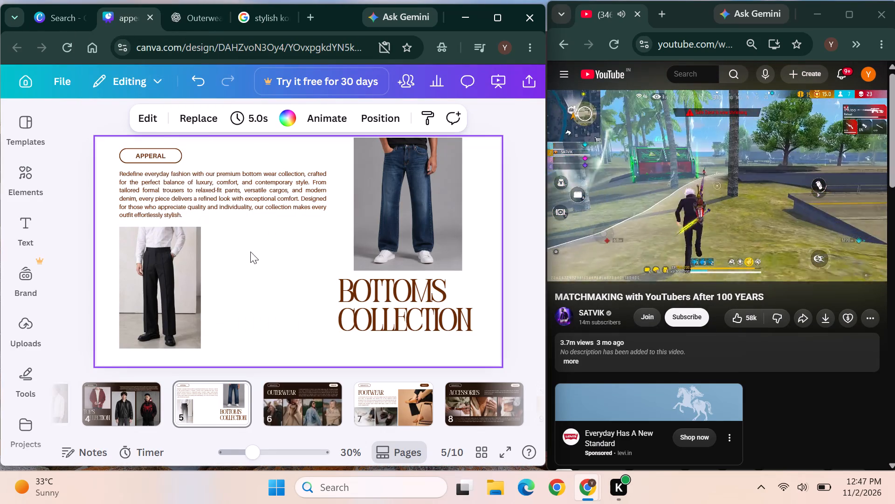
left_click_drag(324, 5, 324, 0)
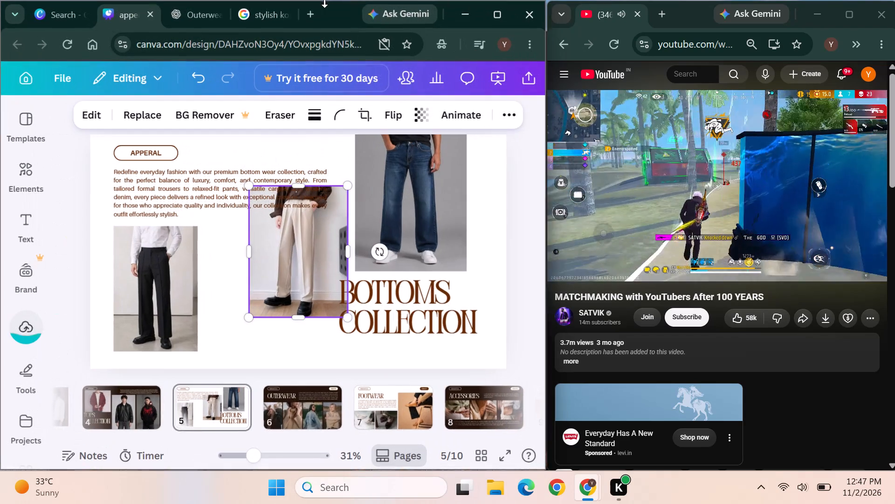
Place the beige trousers photo beside the black trousers, match its height to that photo, and narrow it to about 390 × 578.
left_click_drag(289, 260, 246, 308)
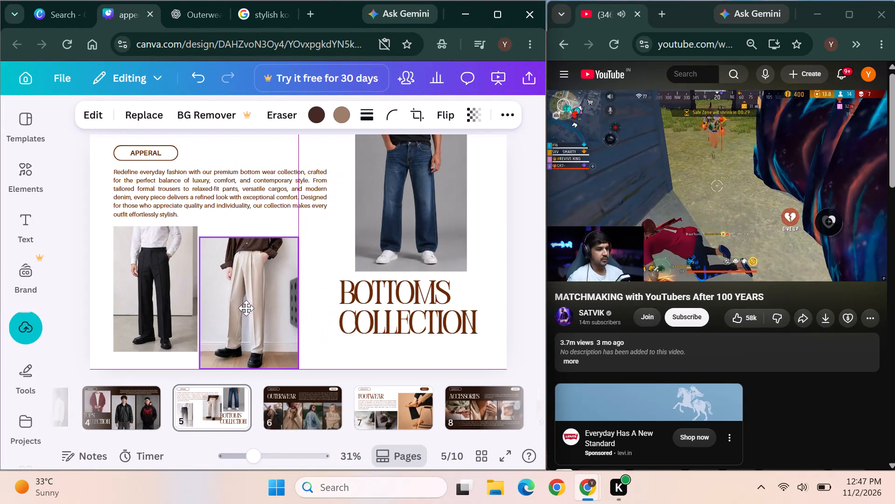
left_click_drag(246, 308, 254, 298)
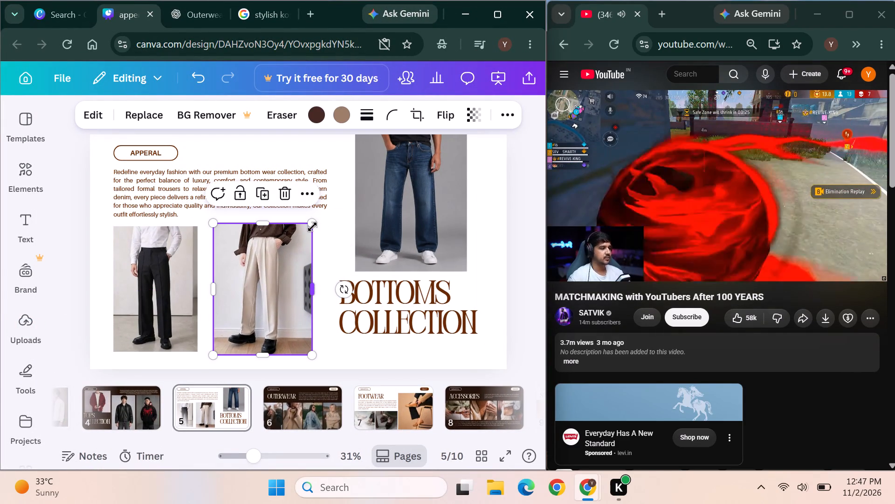
left_click_drag(311, 225, 303, 228)
left_click_drag(309, 354, 305, 346)
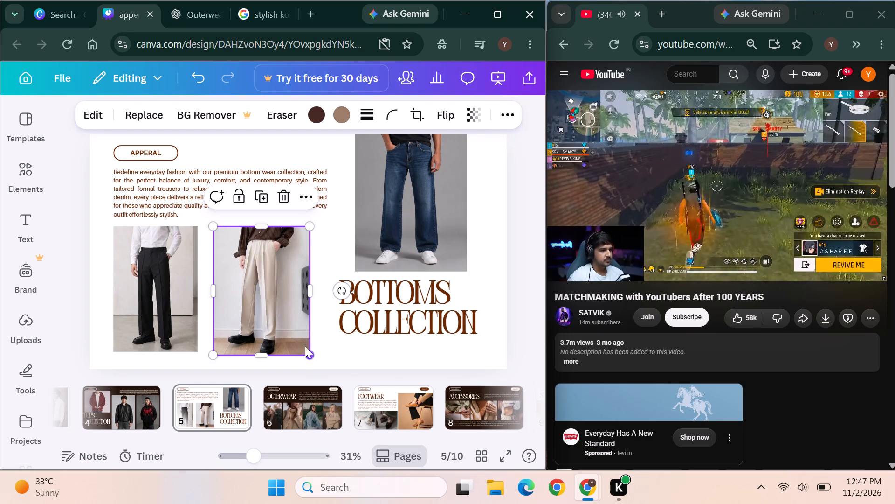
left_click_drag(305, 346, 305, 354)
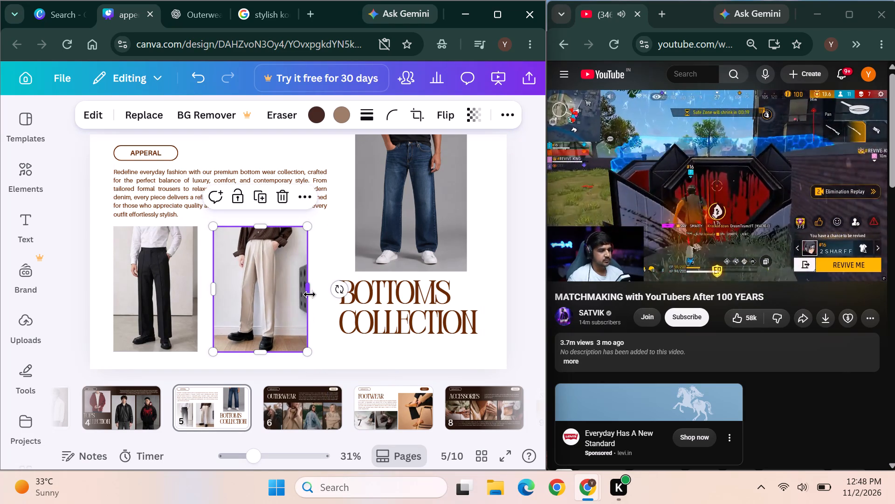
left_click_drag(279, 293, 290, 292)
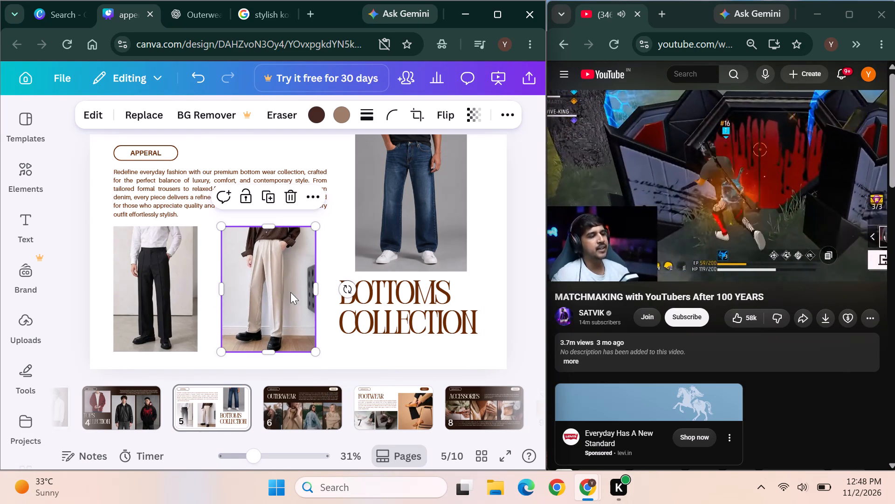
left_click_drag(313, 287, 304, 287)
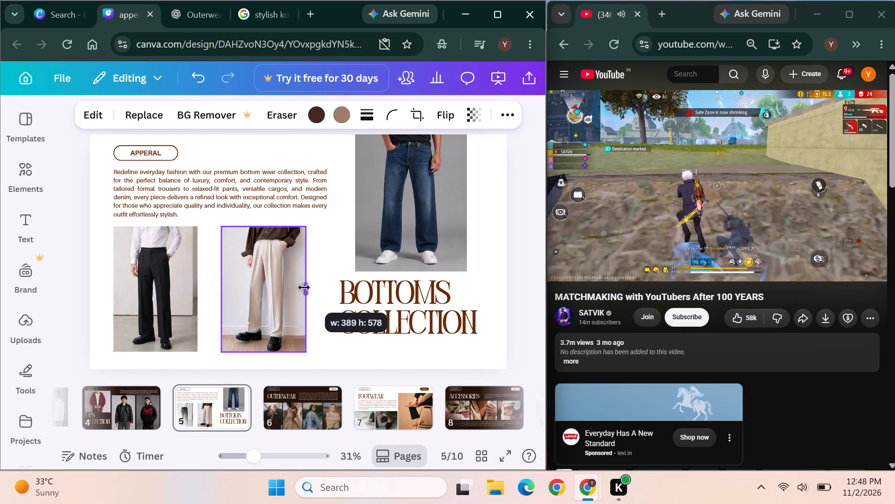
left_click_drag(304, 287, 305, 287)
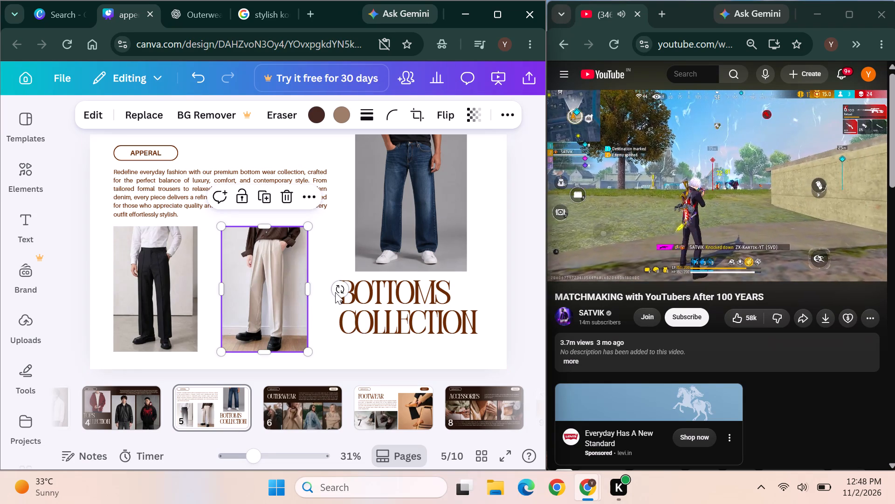
left_click(327, 281)
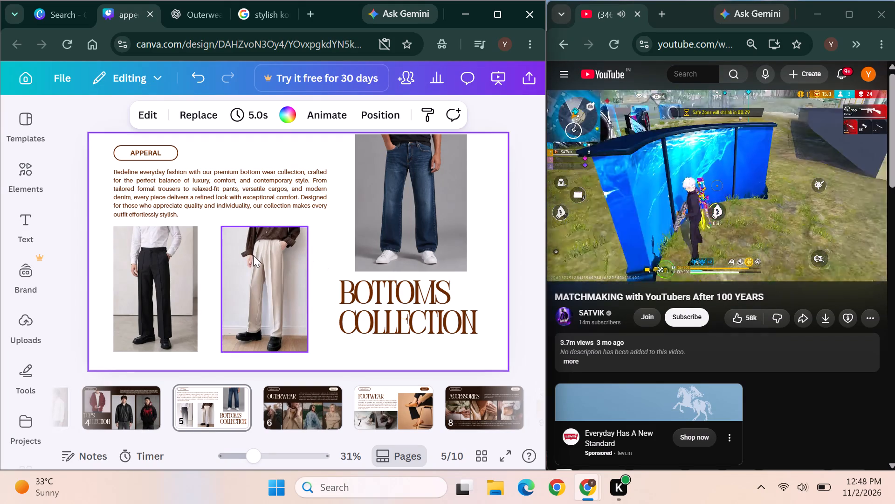
Shift the beige and black trousers photos slightly right to space them evenly under the bottoms paragraph.
left_click_drag(253, 255, 266, 254)
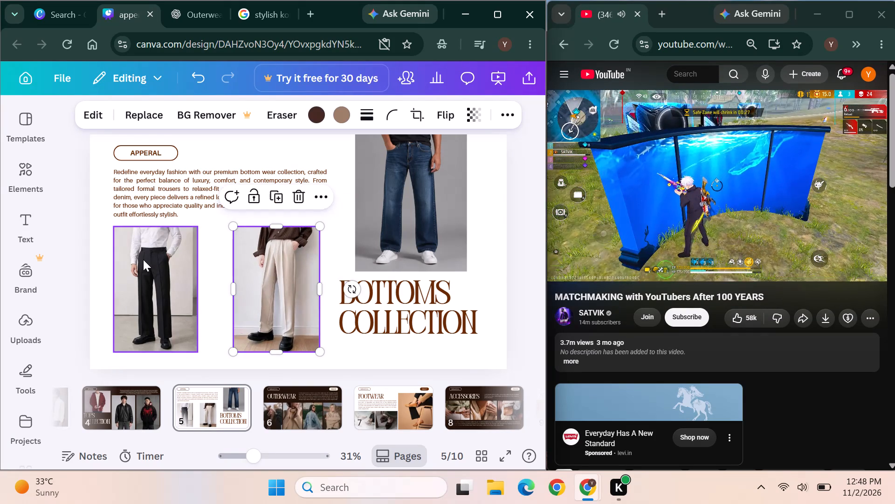
left_click_drag(143, 259, 149, 259)
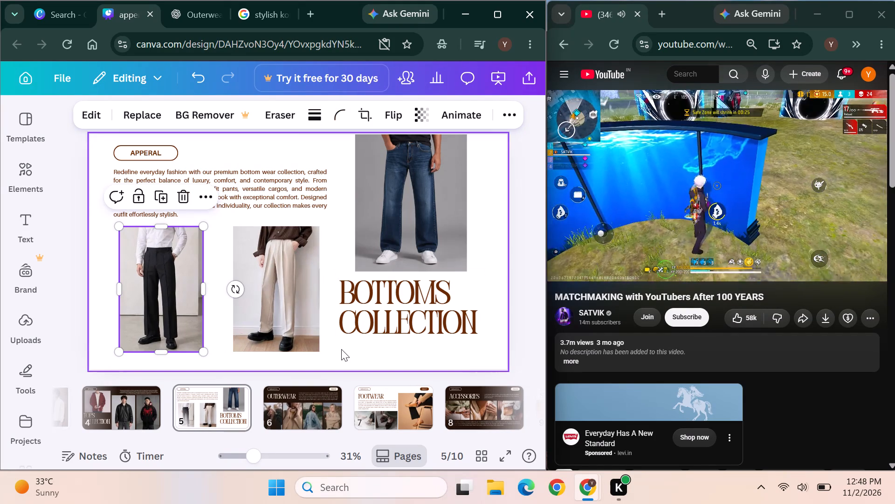
left_click(341, 349)
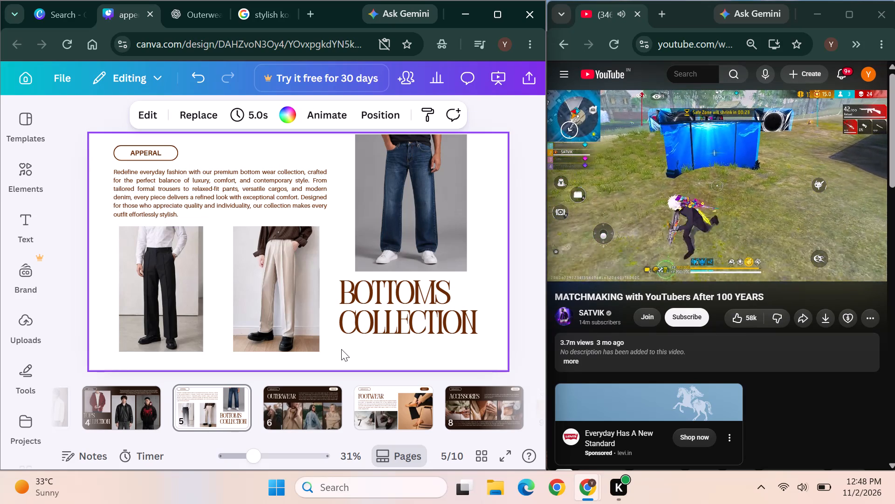
left_click(289, 413)
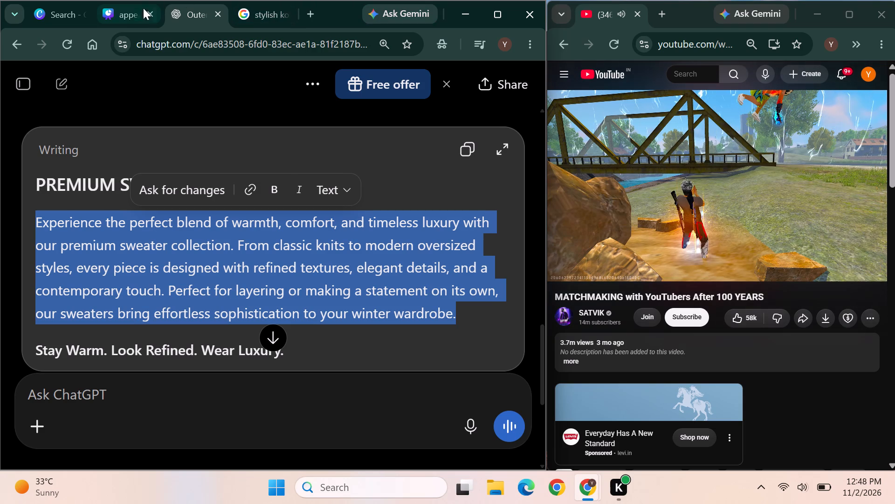
In Canva, replace the placeholder paragraph beside the OUTERWEAR title on page 6 with the copied sweater paragraph.
left_click(131, 12)
left_click(340, 195)
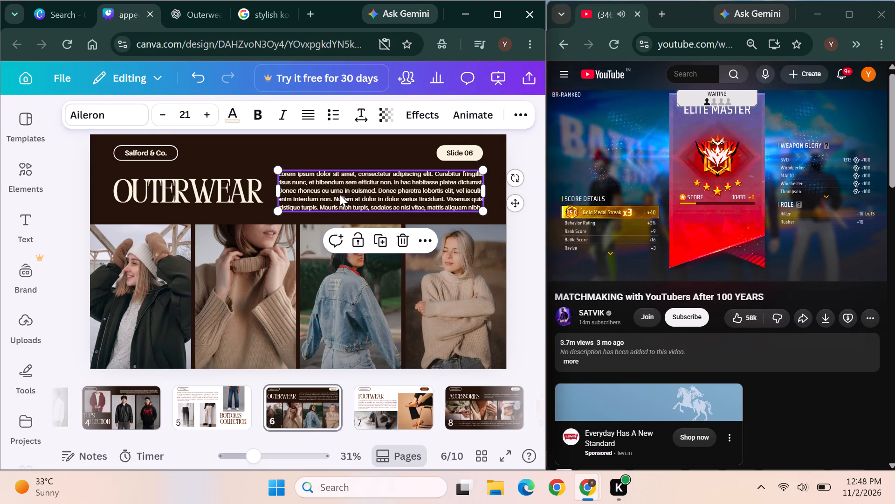
left_click(340, 195)
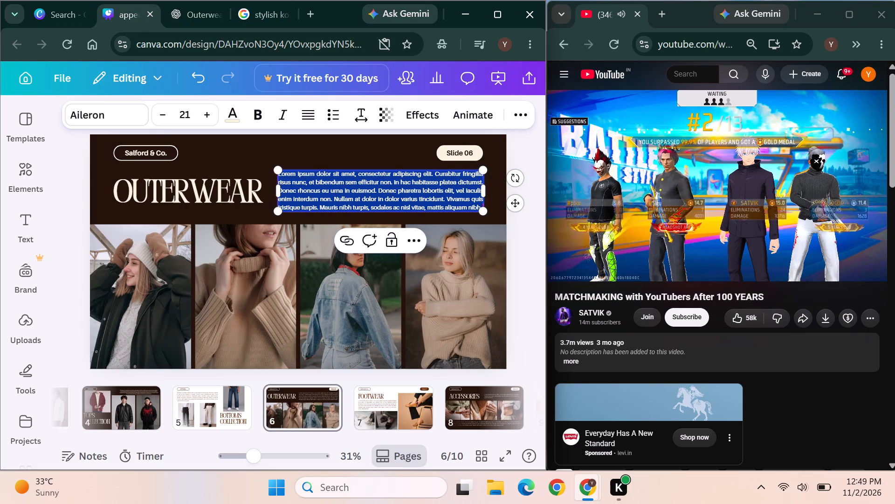
key("ctrl+v")
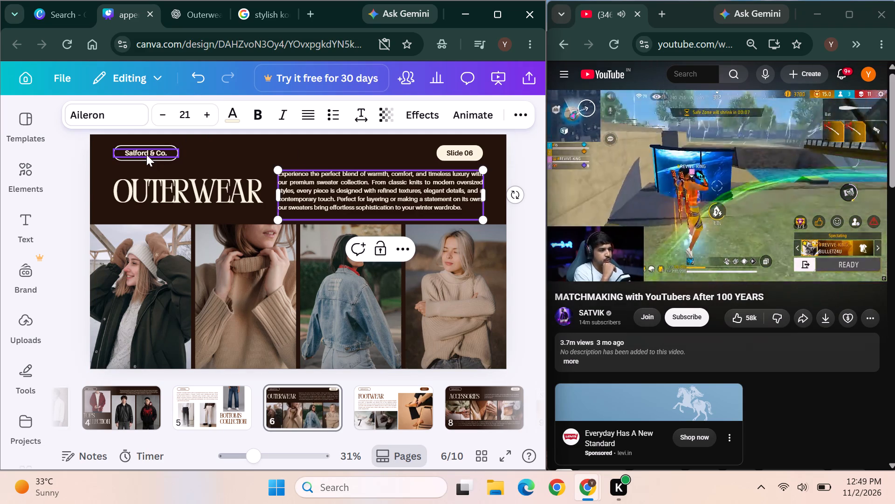
Change the "Salford & Co." label above the OUTERWEAR title to "APPERAL".
left_click(146, 154)
left_click(146, 154)
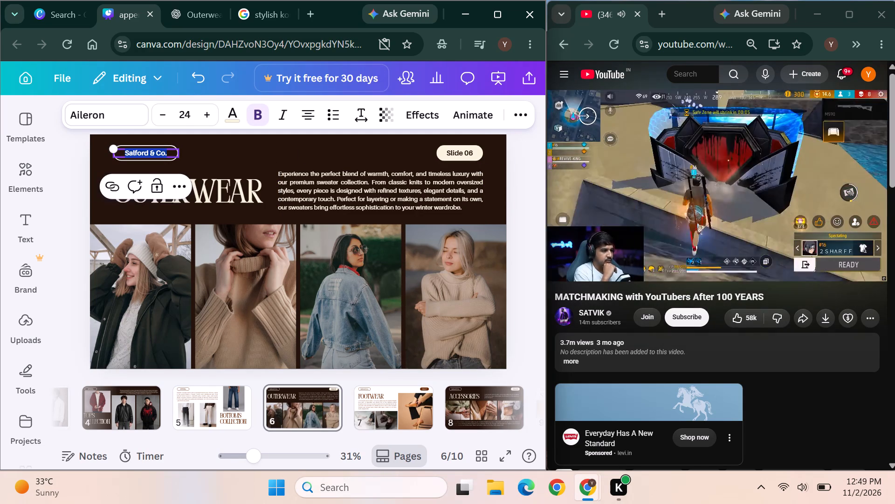
key("a")
type("PPERA")
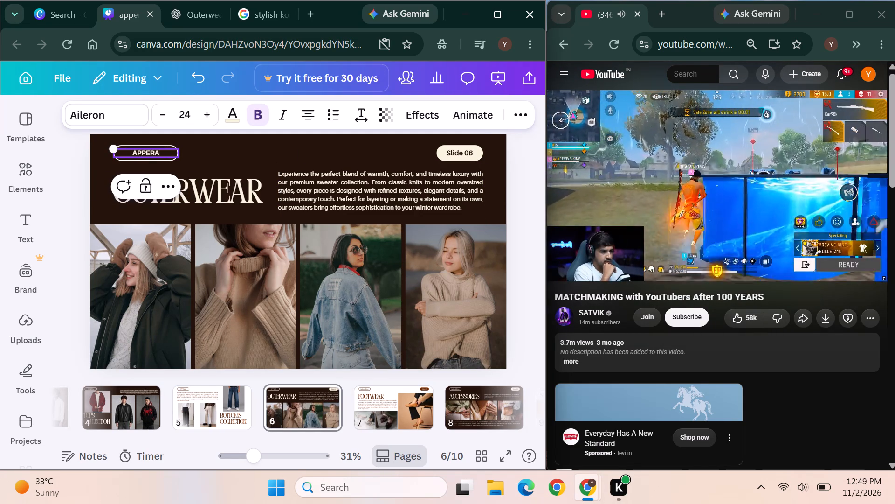
key("l")
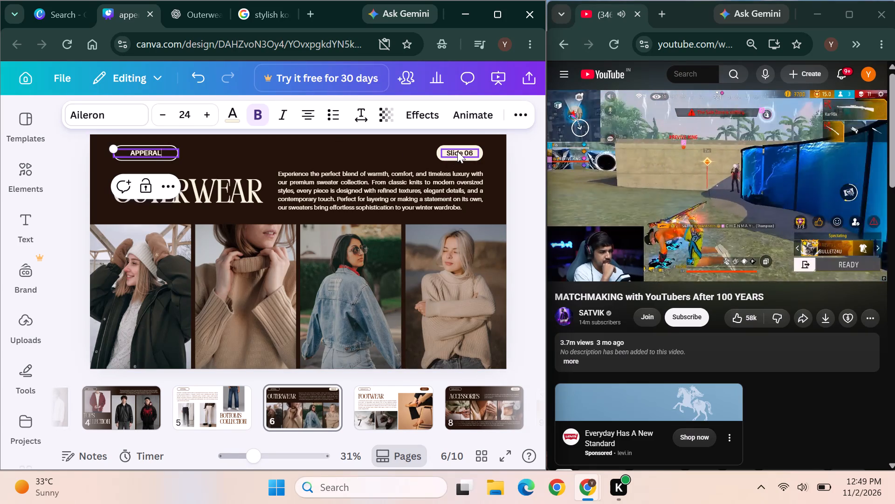
Delete the "Slide 06" text and its cream pill shape from the OUTERWEAR page.
left_click(457, 151)
key("Delete")
left_click(457, 151)
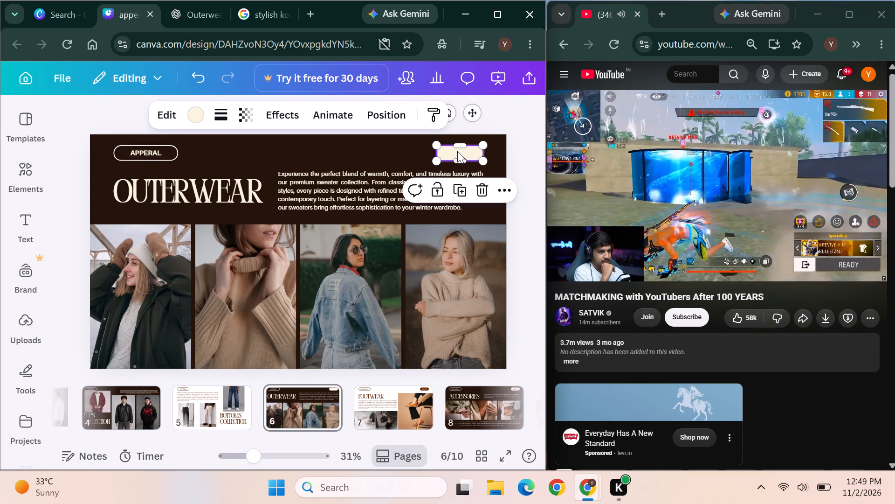
key("Delete")
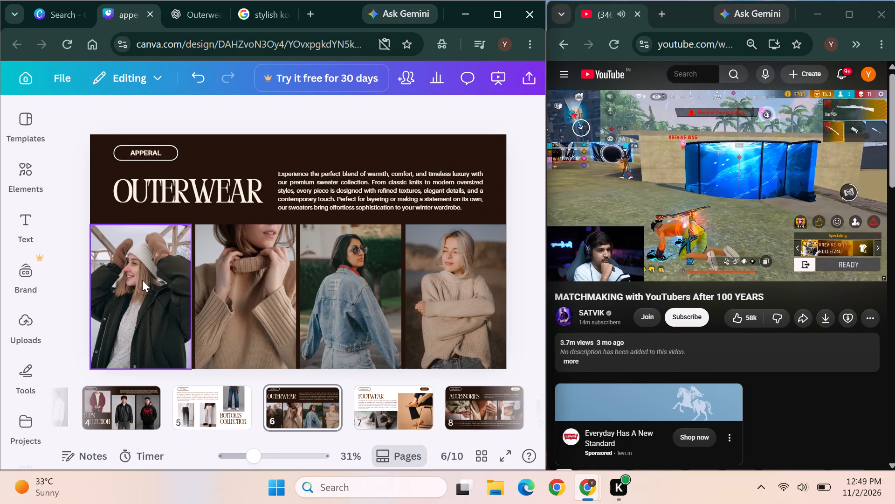
Delete all four template photos on the OUTERWEAR page together with their frames.
left_click(141, 279)
left_click(157, 194)
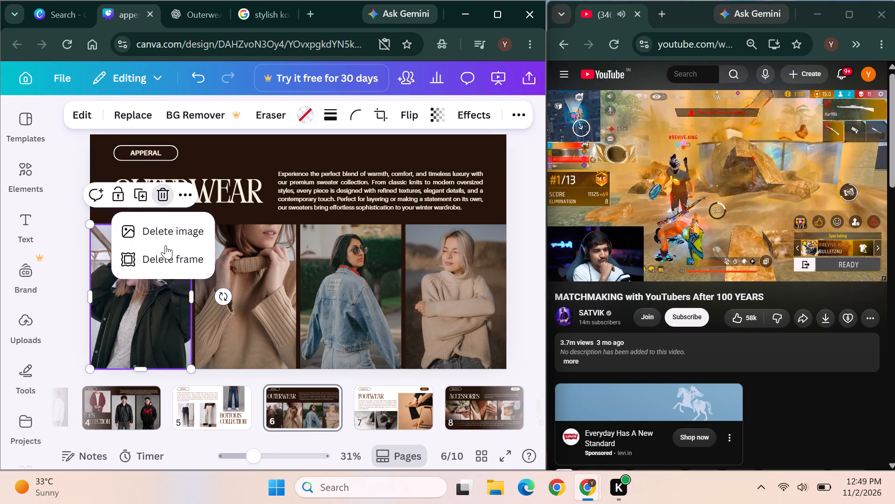
left_click(170, 260)
left_click(250, 259)
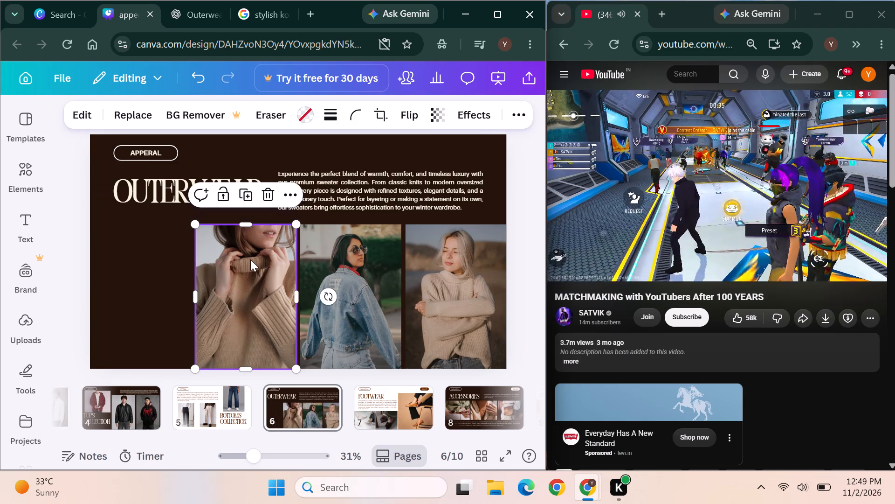
left_click(266, 202)
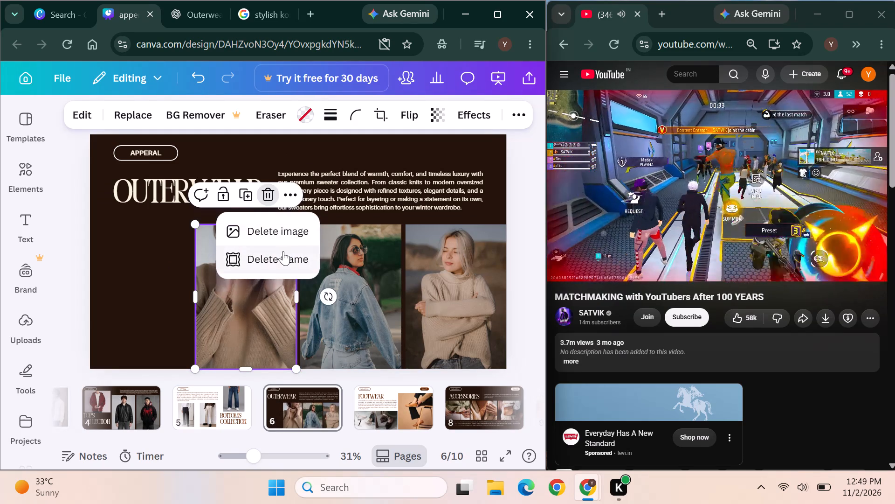
left_click(282, 252)
left_click(344, 254)
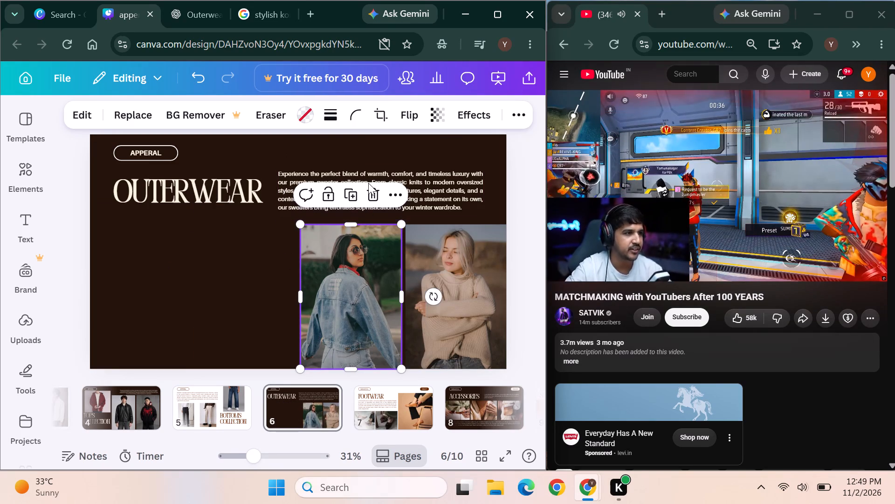
left_click(369, 187)
left_click(379, 253)
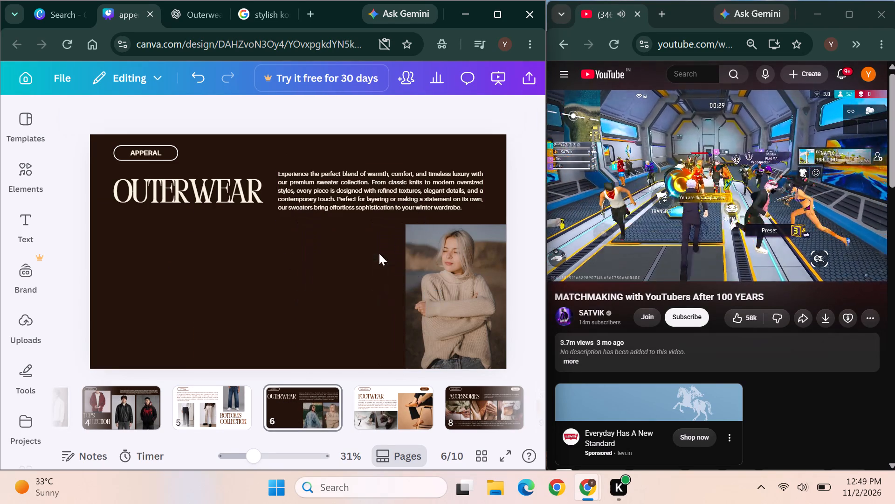
left_click(454, 262)
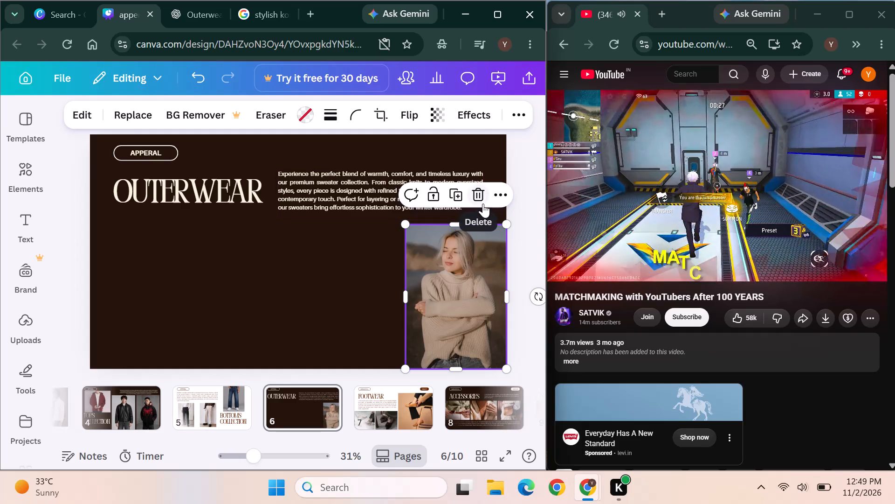
left_click(483, 203)
left_click(481, 253)
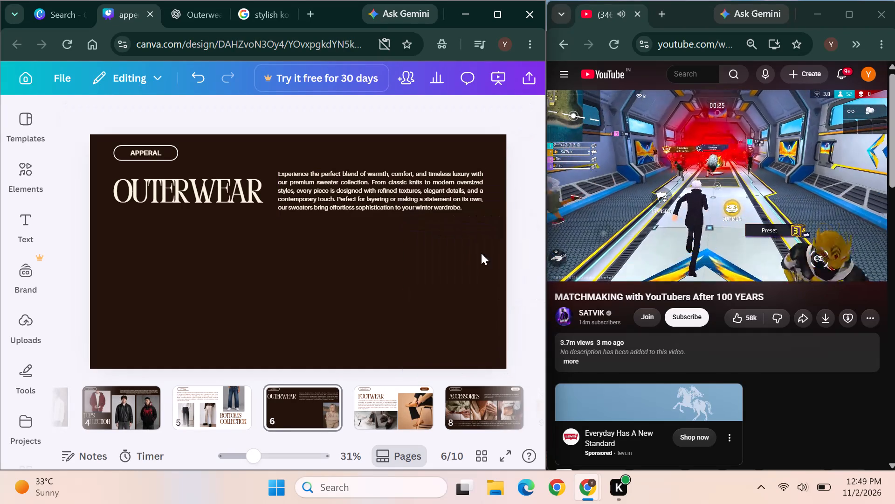
Switch to the Google Images results and search for "sweater for men".
left_click(271, 18)
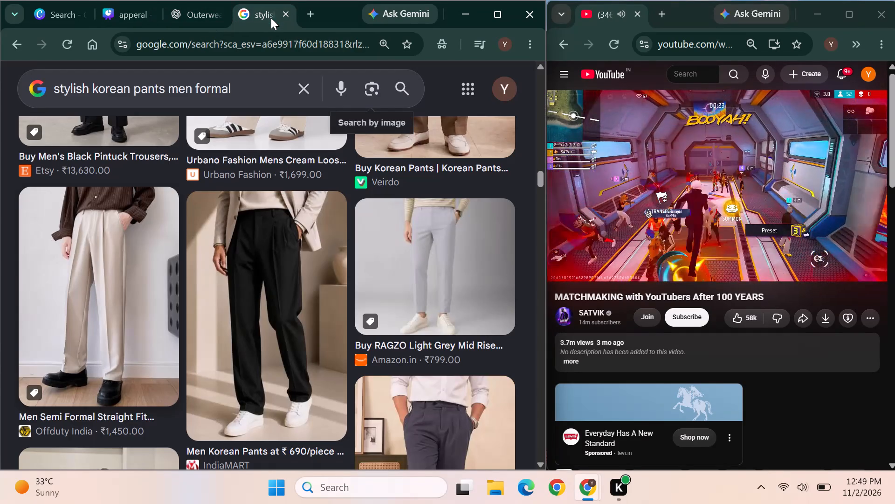
left_click(305, 87)
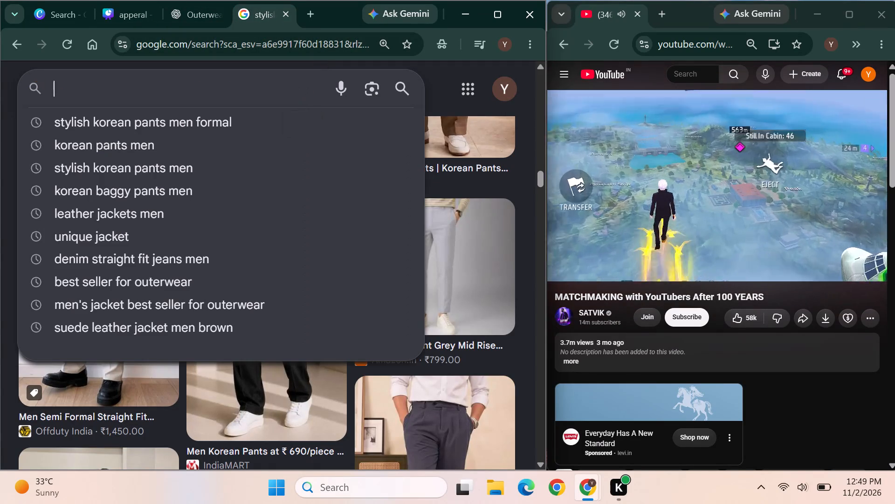
type("SWEATER")
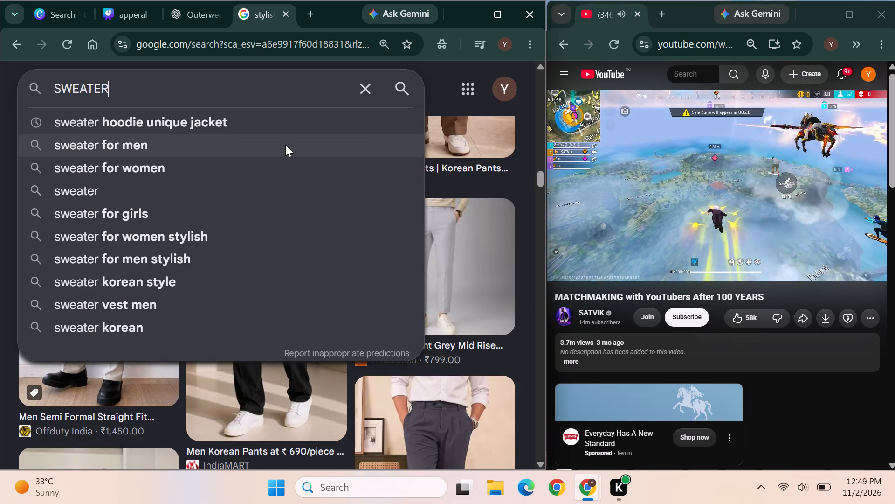
left_click(285, 145)
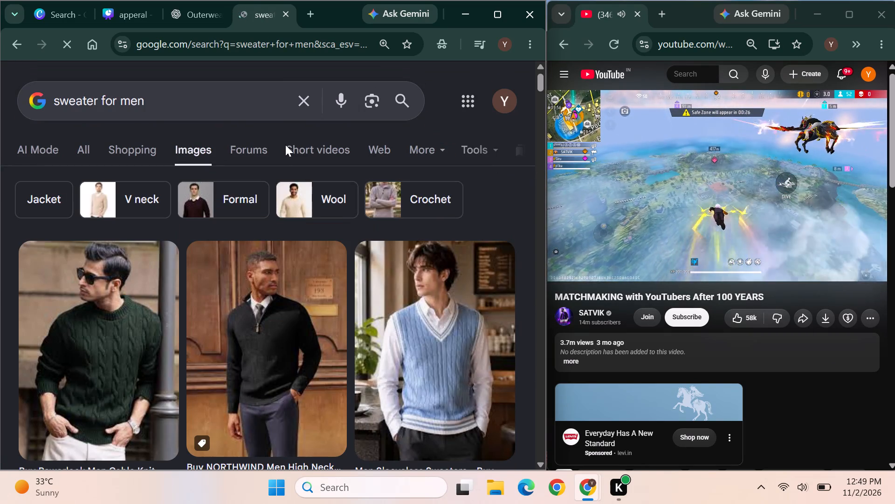
Look through the first men's sweater results and open the preview of Myntra's dark green Powerlook cable knit sweater.
key("Down")
key("Down")
key("Down")
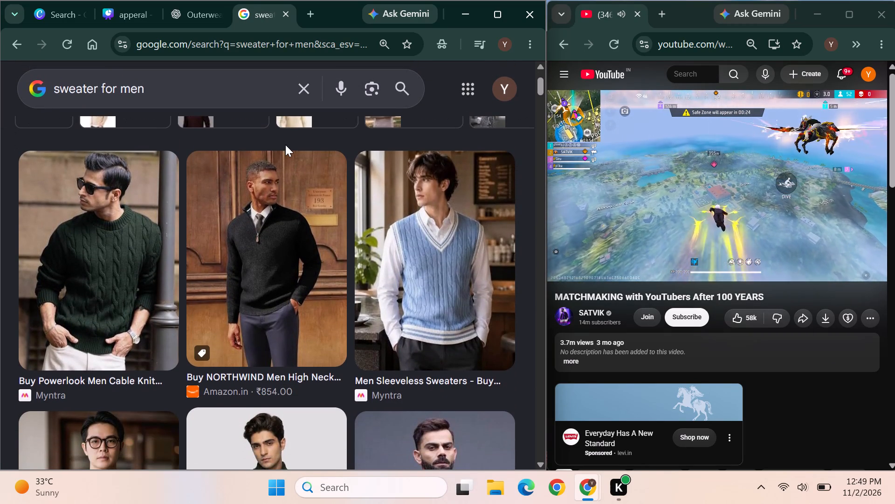
key("Down")
key("Down")
key("Down")
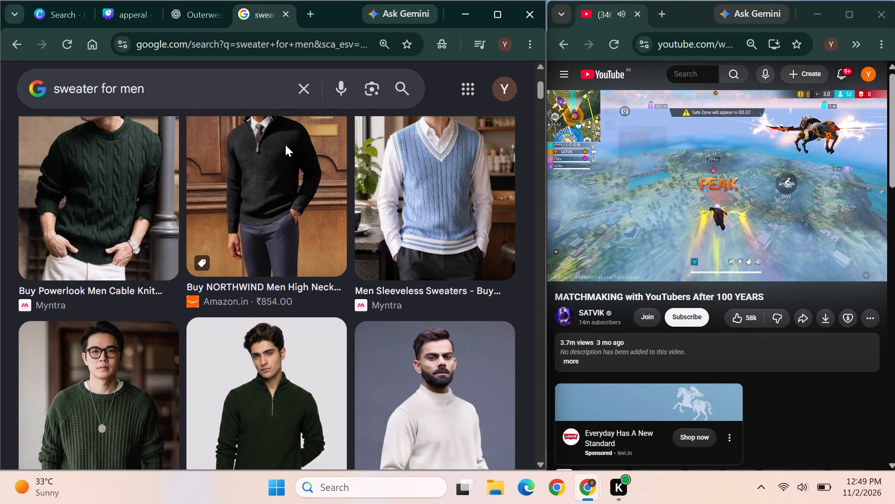
key("Up")
key("Up")
key("Up")
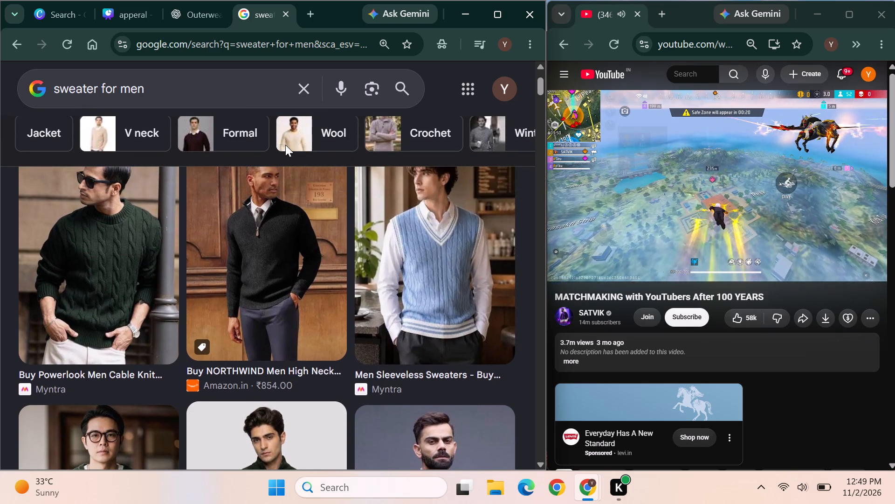
key("Down")
key("Down")
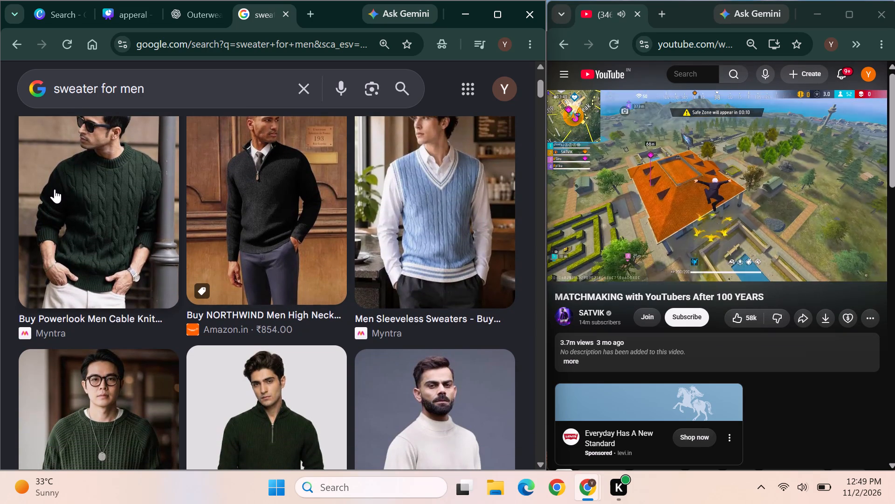
left_click(55, 189)
Examine the related sweater photos under the Powerlook preview for images suited to the OUTERWEAR page.
key("Down")
key("Down")
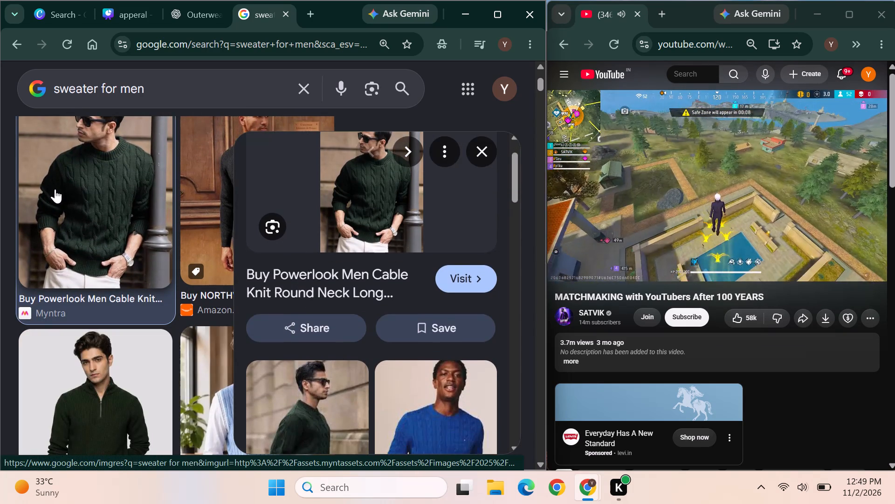
key("Down")
key("Down")
key("Down")
key("Down")
key("Down")
key("Down")
key("Down")
key("Down")
key("Down")
key("Down")
key("Down")
key("Down")
key("Down")
key("Down")
key("Down")
key("Down")
key("Down")
key("Down")
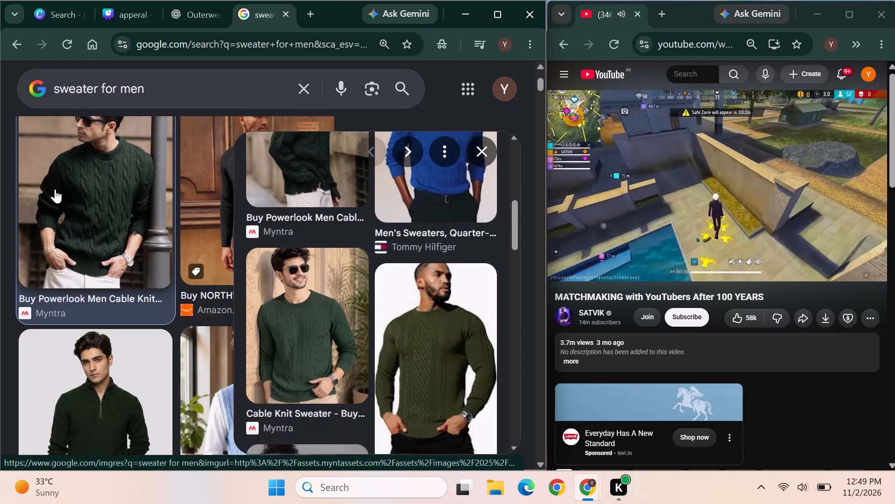
key("Down")
key("Down")
key("Down")
key("Down")
key("Down")
key("Down")
key("Down")
key("Down")
key("Down")
key("Down")
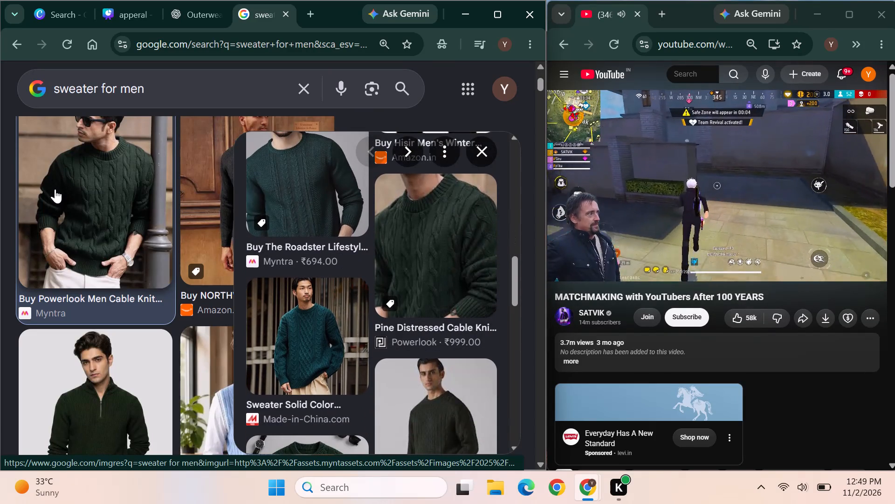
key("Down")
key("Down")
key("Down")
key("Down")
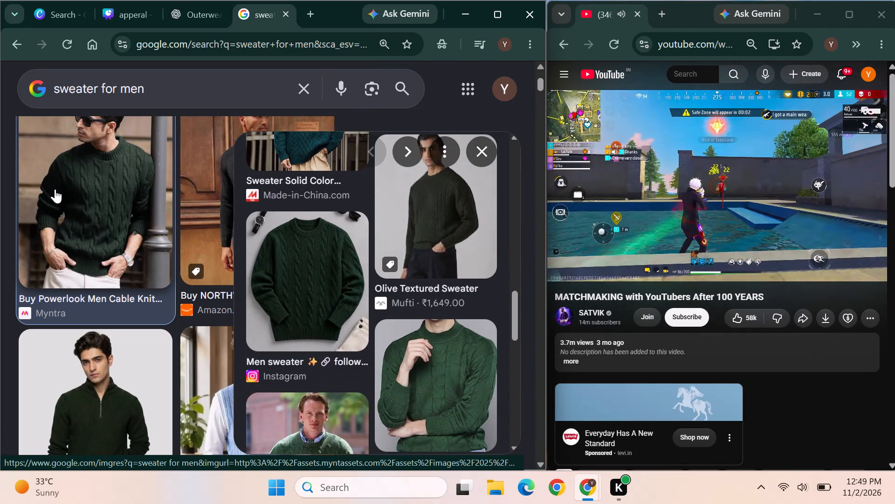
key("Down")
key("Down")
key("Down")
key("Down")
key("Down")
key("Down")
key("Down")
key("Up")
key("Up")
key("Up")
key("Up")
key("Up")
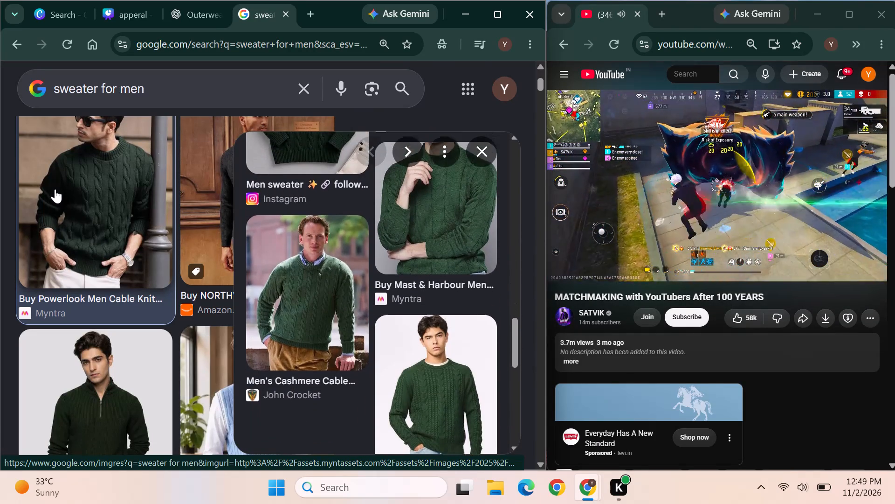
key("Up")
key("Up")
key("Up")
key("Up")
key("Down")
key("Down")
key("Down")
key("Down")
key("Down")
key("Down")
key("Down")
key("Down")
key("Down")
key("Down")
key("Down")
key("Down")
key("Down")
key("Down")
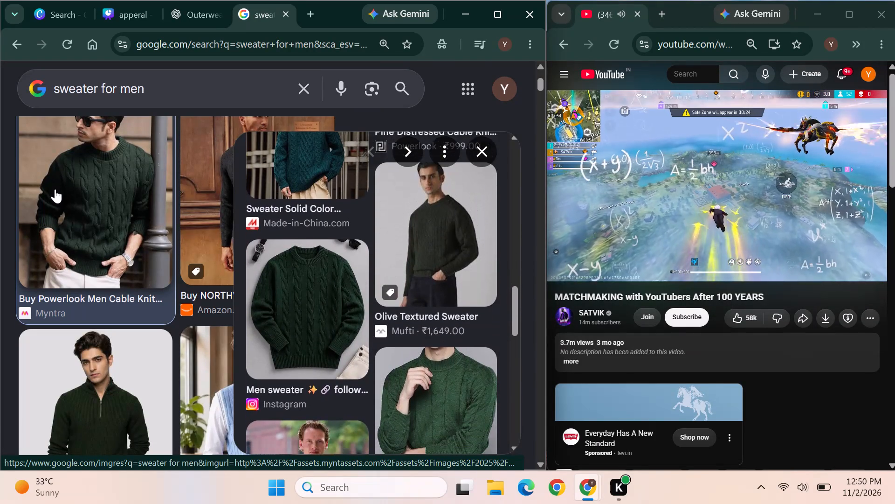
key("Down")
key("Up")
key("Up")
key("Up")
key("Up")
key("Up")
key("Up")
key("Up")
key("Up")
key("Up")
key("Up")
key("Up")
key("Up")
key("Up")
key("Up")
key("Up")
key("Up")
key("Up")
key("Up")
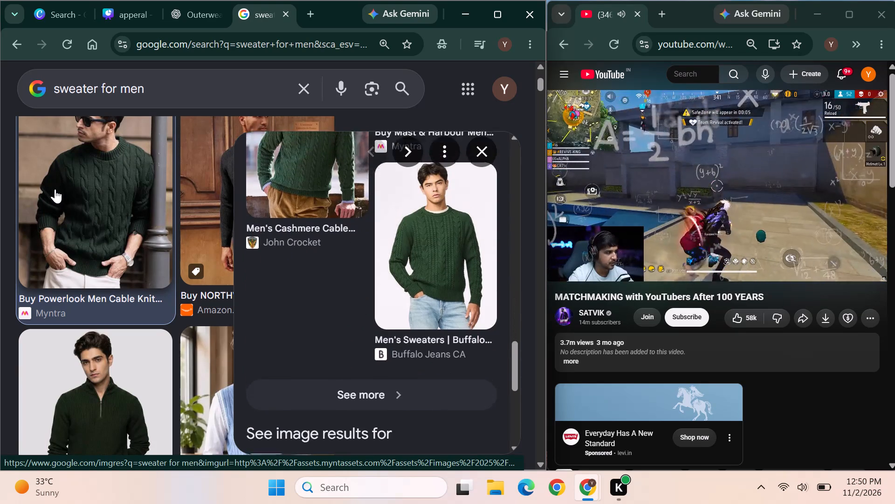
Open Mufti's Olive Textured Sweater from the related images and look through its own related sweater photos.
left_click(449, 343)
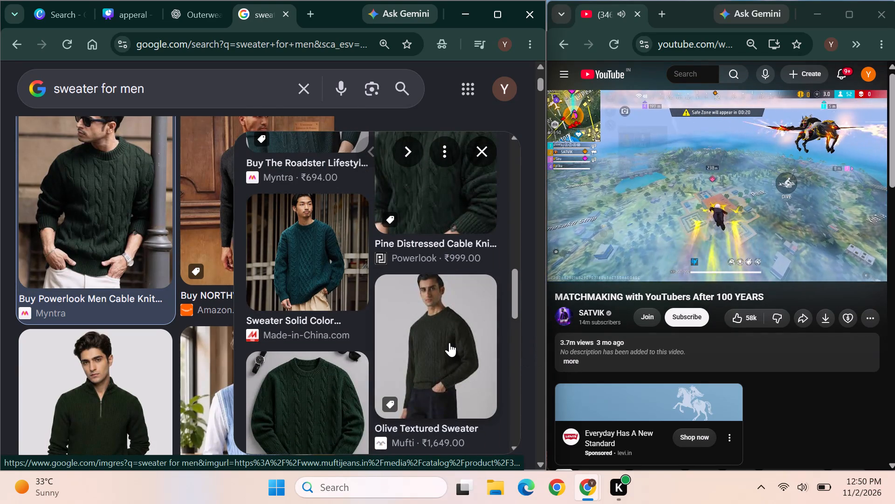
key("Down")
key("Down")
key("Down")
key("Down")
key("Down")
key("Down")
key("Down")
key("Down")
key("Down")
key("Down")
key("Down")
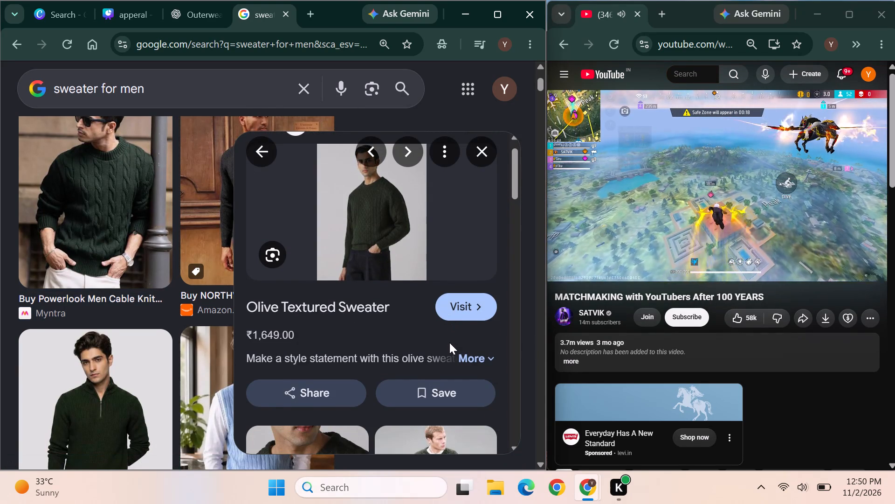
key("Down")
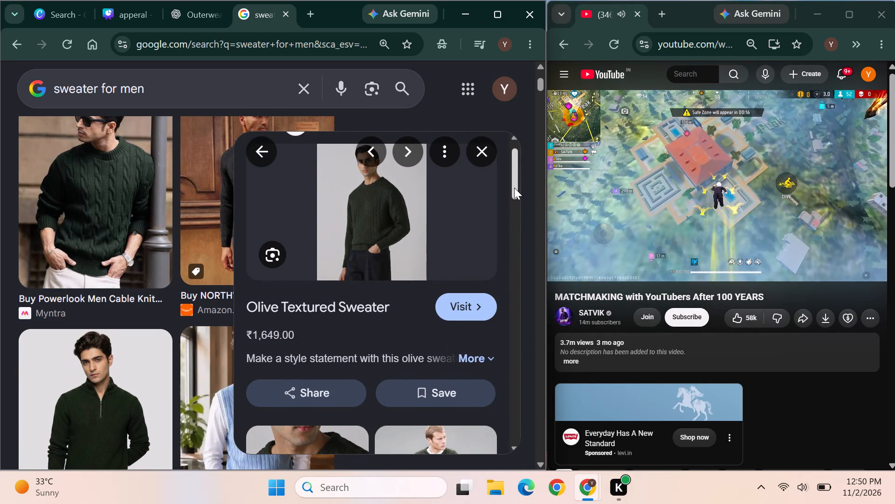
left_click(514, 188)
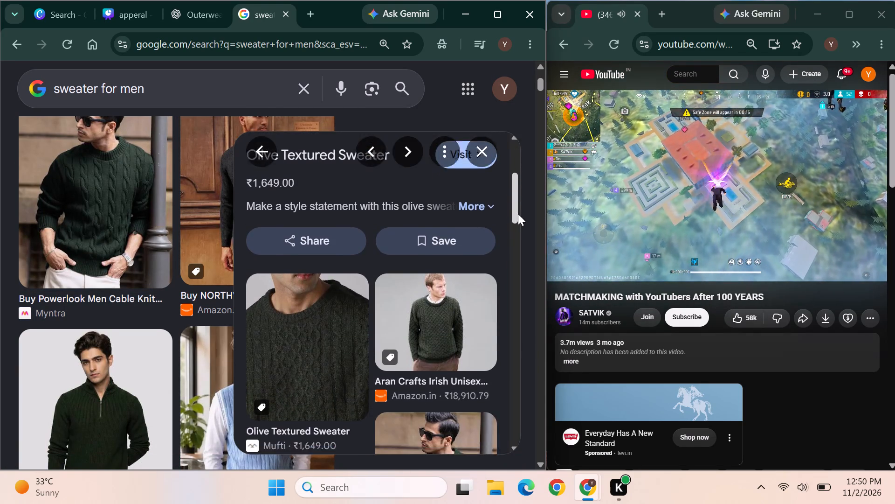